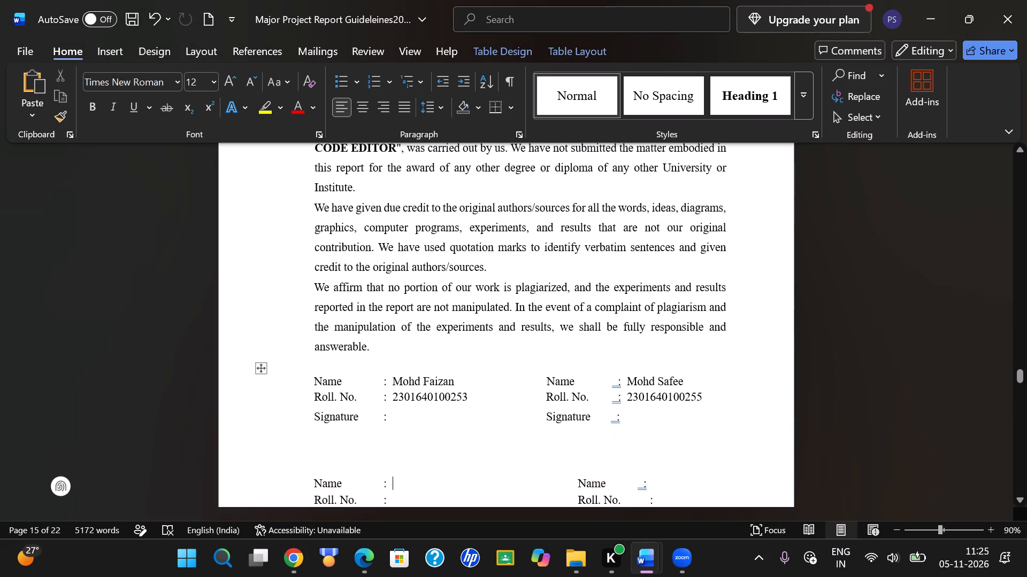
Enter the third student's name in the left-hand Name field of the second signature row on the declaration page.
{"action": "scroll", "coordinate": [588, 332], "scroll_direction": "right", "scroll_amount": 1}
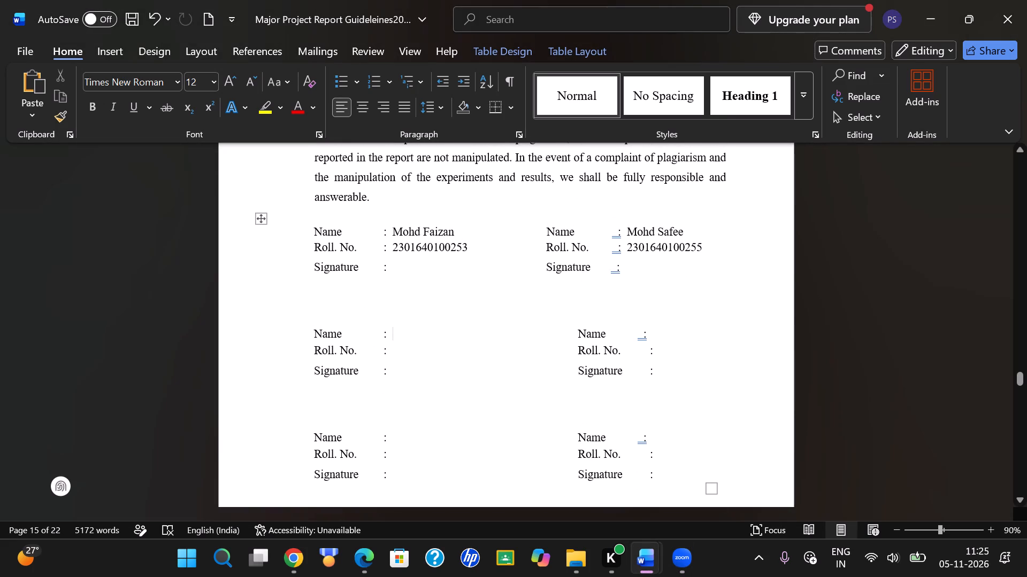
{"action": "scroll", "coordinate": [453, 335], "scroll_direction": "down", "scroll_amount": 1}
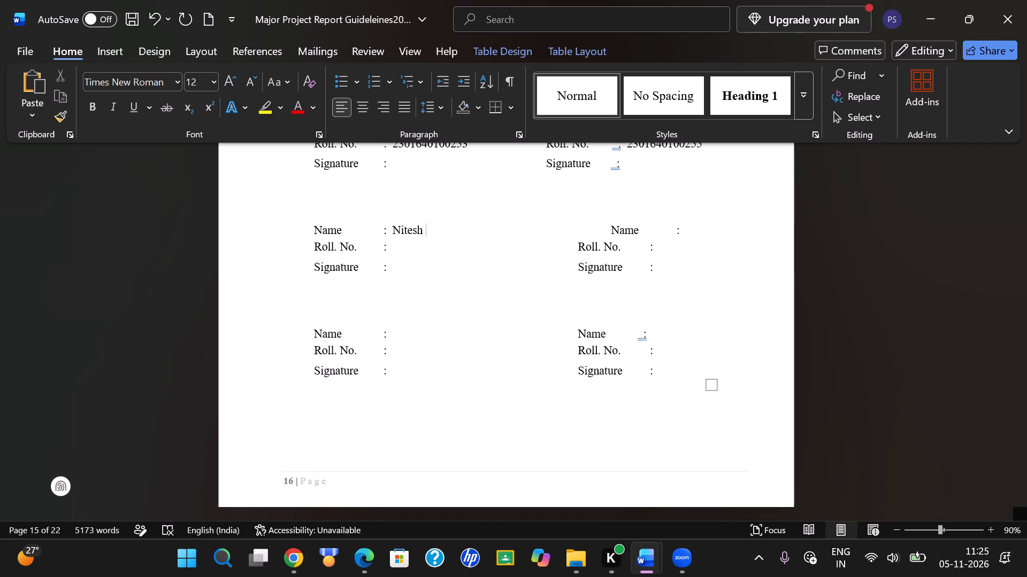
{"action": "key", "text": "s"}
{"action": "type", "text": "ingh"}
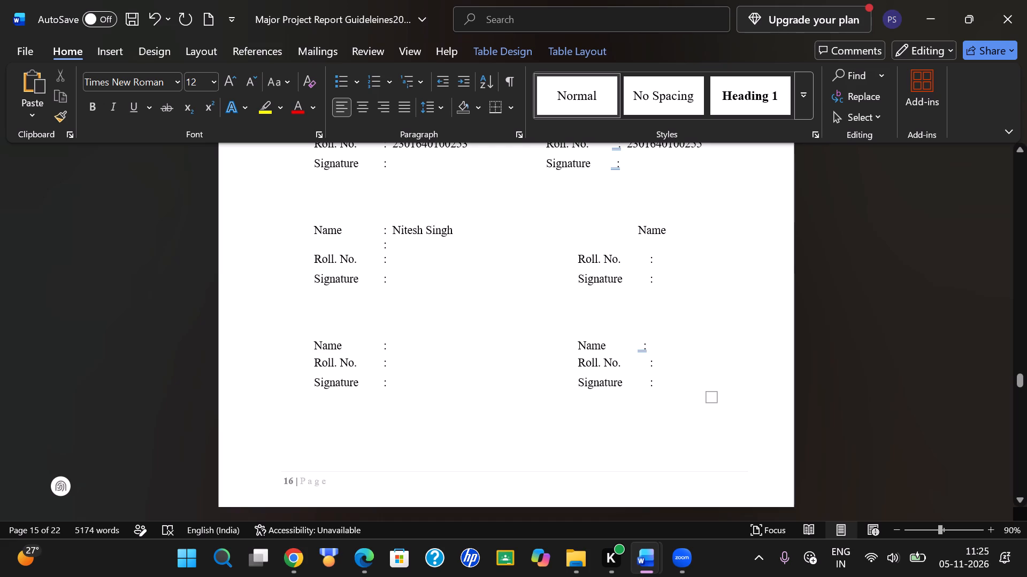
Delete the extra spaces before the right-hand Name label in the second signature row to align it with the row above.
{"action": "left_click", "coordinate": [636, 230]}
{"action": "key", "text": "BackSpace"}
{"action": "key", "text": "BackSpace"}
{"action": "key", "text": "BackSpace"}
{"action": "key", "text": "BackSpace"}
{"action": "key", "text": "BackSpace"}
{"action": "key", "text": "BackSpace"}
{"action": "key", "text": "BackSpace"}
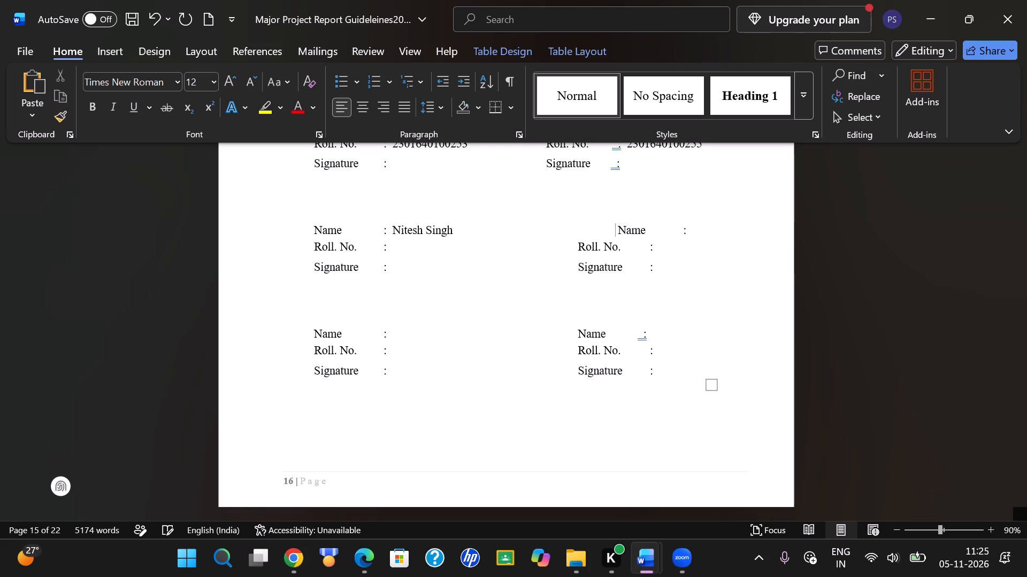
{"action": "key", "text": "BackSpace"}
{"action": "key", "text": "BackSpace"}
{"action": "key", "text": "BackSpace"}
{"action": "key", "text": "BackSpace"}
{"action": "key", "text": "BackSpace"}
{"action": "key", "text": "BackSpace"}
{"action": "key", "text": "BackSpace"}
{"action": "key", "text": "BackSpace"}
{"action": "key", "text": "BackSpace"}
{"action": "key", "text": "BackSpace"}
{"action": "key", "text": "BackSpace"}
{"action": "key", "text": "BackSpace"}
{"action": "key", "text": "BackSpace"}
{"action": "key", "text": "BackSpace"}
{"action": "key", "text": "BackSpace"}
{"action": "key", "text": "BackSpace"}
{"action": "key", "text": "BackSpace"}
{"action": "key", "text": "BackSpace"}
{"action": "key", "text": "BackSpace"}
{"action": "key", "text": "BackSpace"}
{"action": "key", "text": "BackSpace"}
{"action": "key", "text": "BackSpace"}
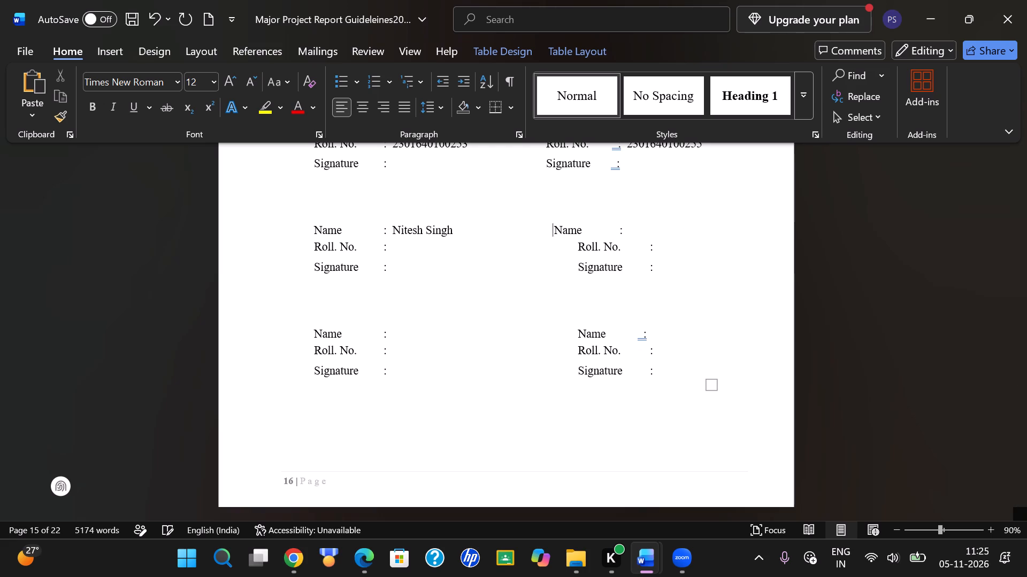
{"action": "key", "text": "BackSpace"}
{"action": "key", "text": "Right"}
{"action": "key", "text": "BackSpace"}
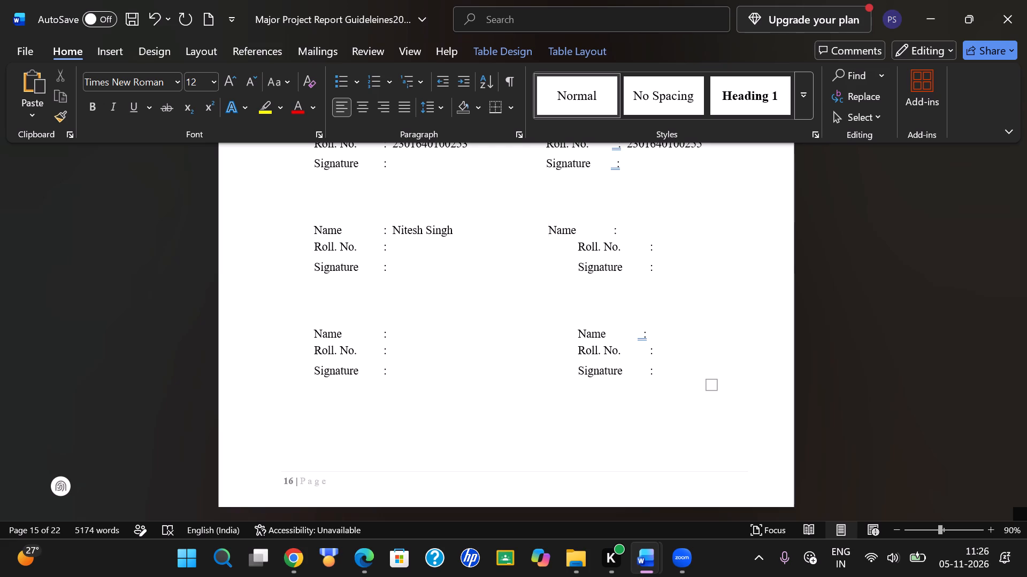
Delete the spaces before the right-hand Roll. No. label in the second signature row to align it under Name.
{"action": "key", "text": "Down"}
{"action": "key", "text": "Down"}
{"action": "key", "text": "Up"}
{"action": "key", "text": "Right"}
{"action": "key", "text": "Right"}
{"action": "key", "text": "Right"}
{"action": "key", "text": "Right"}
{"action": "key", "text": "Right"}
{"action": "key", "text": "Right"}
{"action": "key", "text": "Right"}
{"action": "key", "text": "Right"}
{"action": "key", "text": "Right"}
{"action": "key", "text": "BackSpace"}
{"action": "key", "text": "BackSpace"}
{"action": "key", "text": "BackSpace"}
{"action": "key", "text": "BackSpace"}
{"action": "key", "text": "BackSpace"}
{"action": "key", "text": "BackSpace"}
{"action": "key", "text": "BackSpace"}
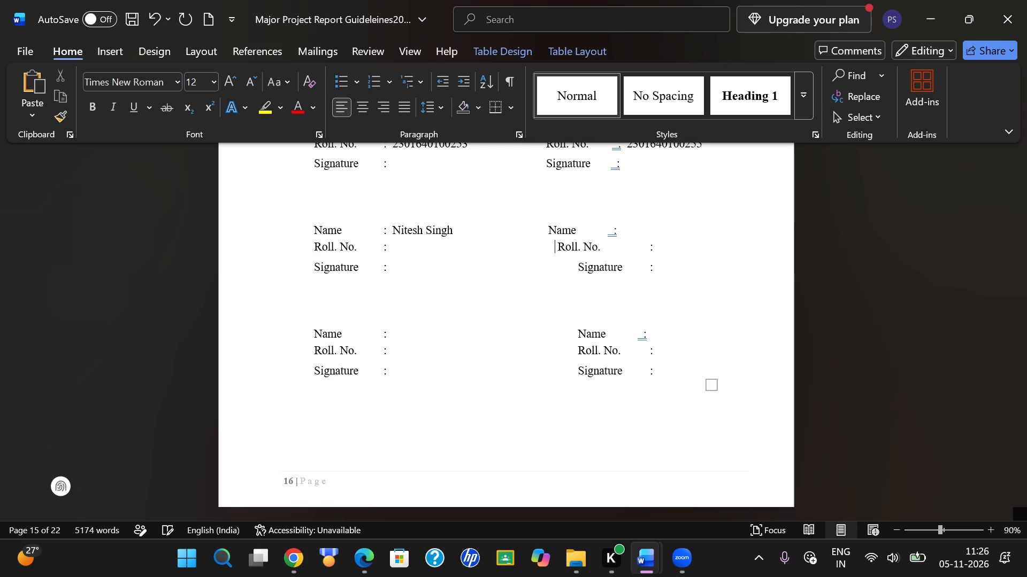
{"action": "key", "text": "BackSpace"}
{"action": "key", "text": "BackSpace"}
{"action": "key", "text": "BackSpace"}
Adjust the spaces before the right-hand Signature label in the second signature row to align it under Roll. No.
{"action": "key", "text": "Down"}
{"action": "key", "text": "Right"}
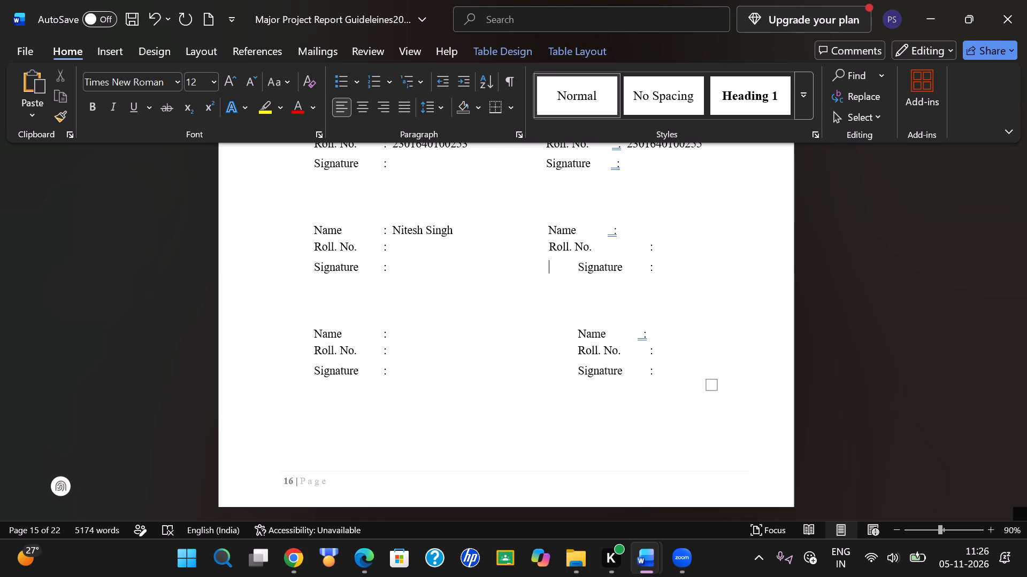
{"action": "key", "text": "Right"}
{"action": "key", "text": "Right"}
{"action": "key", "text": "Right"}
{"action": "key", "text": "Right"}
{"action": "key", "text": "Right"}
{"action": "key", "text": "Right"}
{"action": "key", "text": "Right"}
{"action": "key", "text": "Right"}
{"action": "key", "text": "Right"}
{"action": "key", "text": "Right"}
{"action": "key", "text": "BackSpace"}
{"action": "key", "text": "BackSpace"}
{"action": "key", "text": "BackSpace"}
{"action": "key", "text": "BackSpace"}
{"action": "key", "text": "BackSpace"}
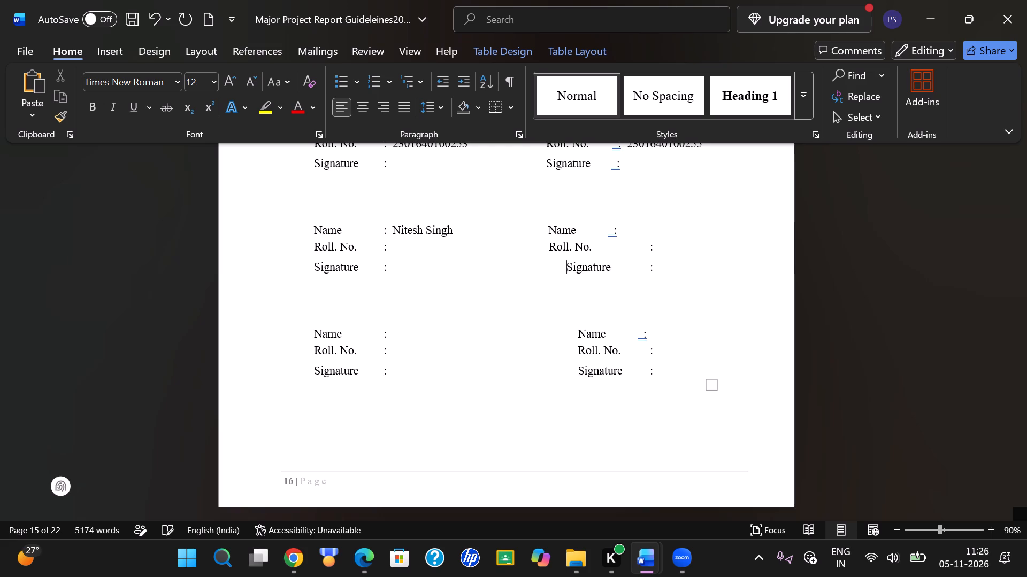
{"action": "key", "text": "BackSpace"}
{"action": "key", "text": "BackSpace"}
{"action": "key", "text": "BackSpace"}
{"action": "key", "text": "BackSpace"}
{"action": "key", "text": "BackSpace"}
{"action": "key", "text": "BackSpace"}
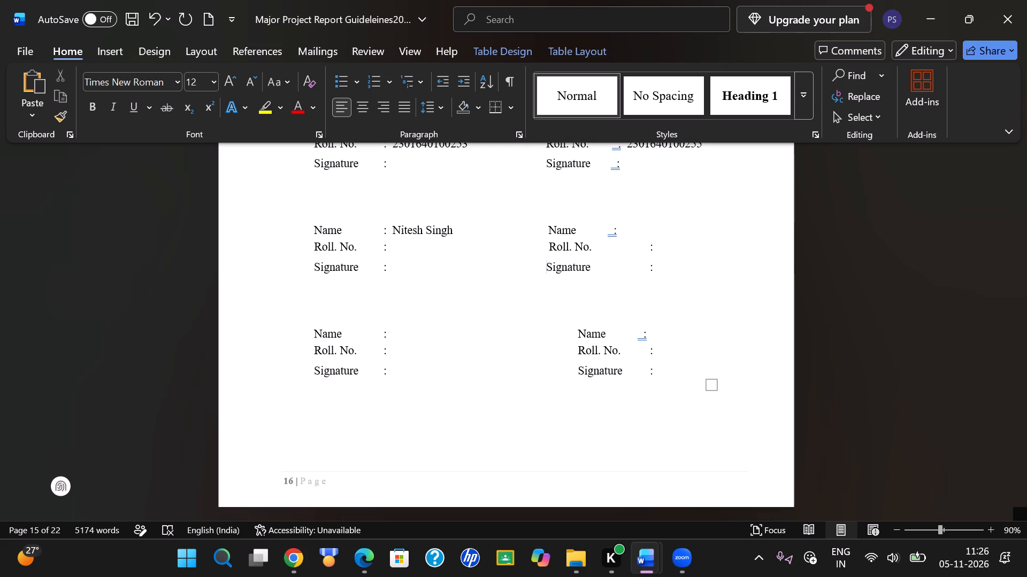
{"action": "scroll", "coordinate": [636, 230], "scroll_direction": "down", "scroll_amount": 2}
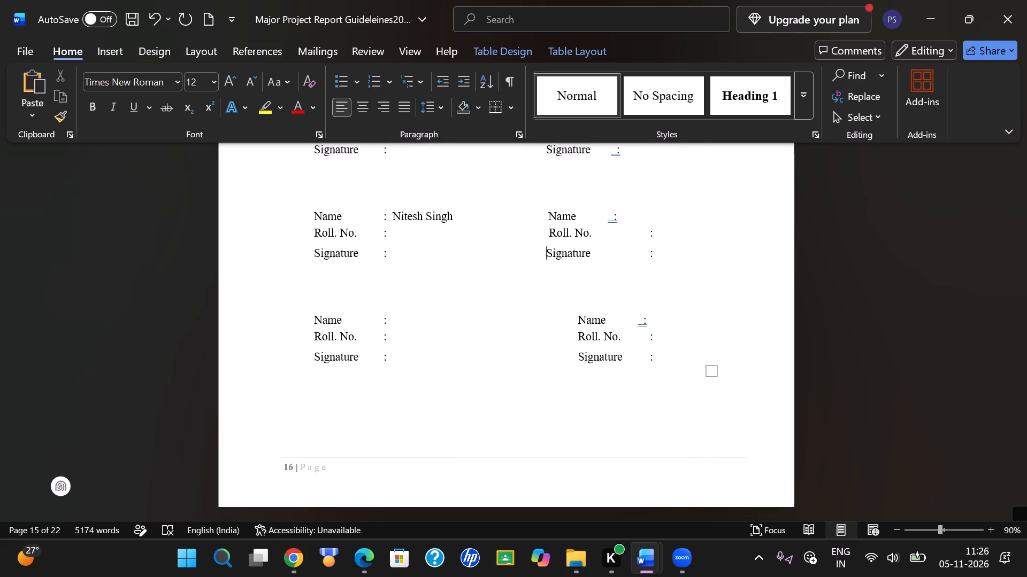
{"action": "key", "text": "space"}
Replace the gap before the right-hand Roll. No. colon in the second signature row with spaces, aligning it under the Name colon.
{"action": "scroll", "coordinate": [636, 230], "scroll_direction": "down", "scroll_amount": 1}
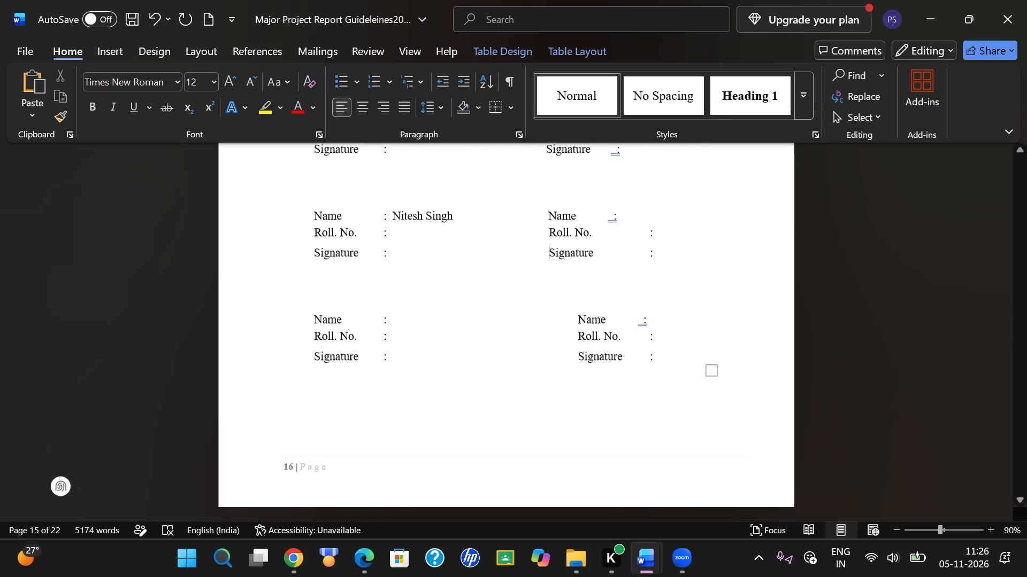
{"action": "scroll", "coordinate": [636, 230], "scroll_direction": "down", "scroll_amount": 1}
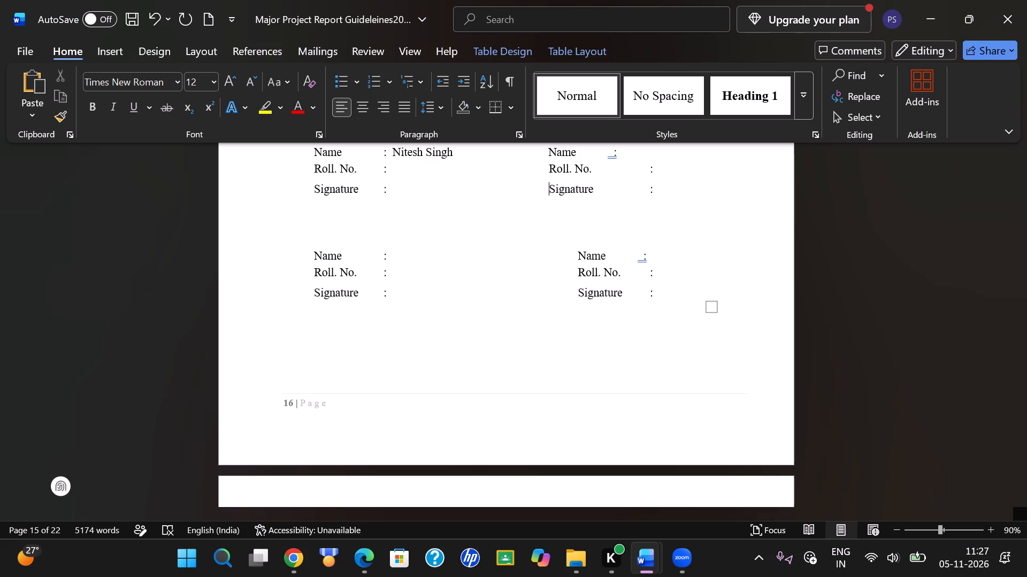
{"action": "scroll", "coordinate": [604, 212], "scroll_direction": "up", "scroll_amount": 1}
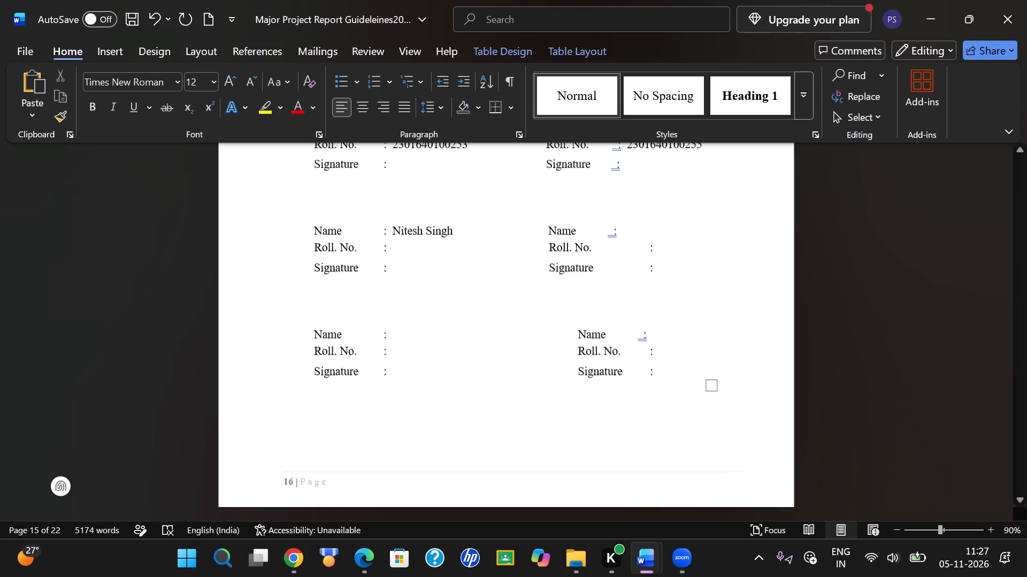
{"action": "scroll", "coordinate": [604, 212], "scroll_direction": "up", "scroll_amount": 1}
{"action": "left_click", "coordinate": [608, 252]}
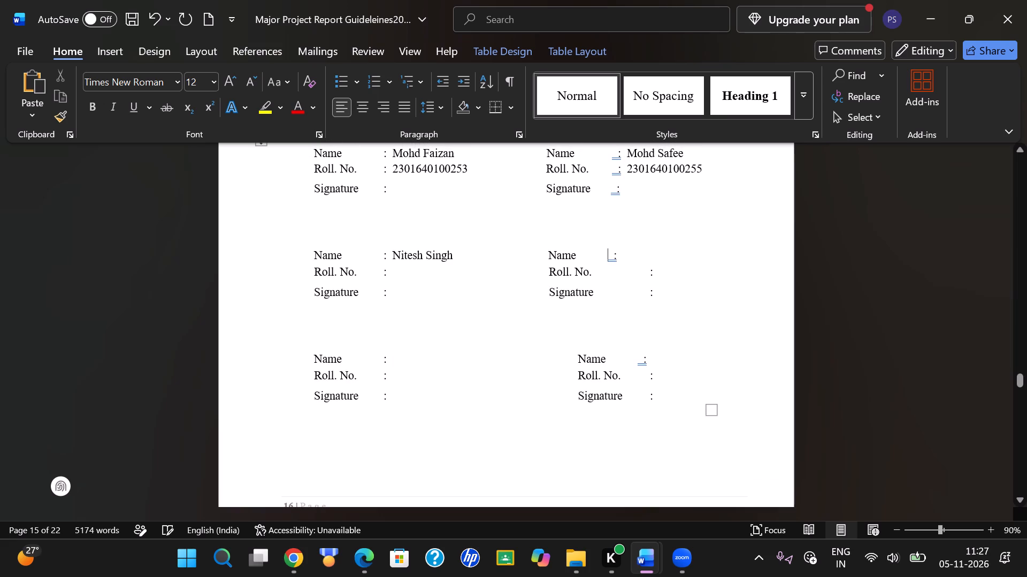
{"action": "left_click", "coordinate": [648, 276]}
{"action": "key", "text": "Right"}
{"action": "key", "text": "Left"}
{"action": "key", "text": "BackSpace"}
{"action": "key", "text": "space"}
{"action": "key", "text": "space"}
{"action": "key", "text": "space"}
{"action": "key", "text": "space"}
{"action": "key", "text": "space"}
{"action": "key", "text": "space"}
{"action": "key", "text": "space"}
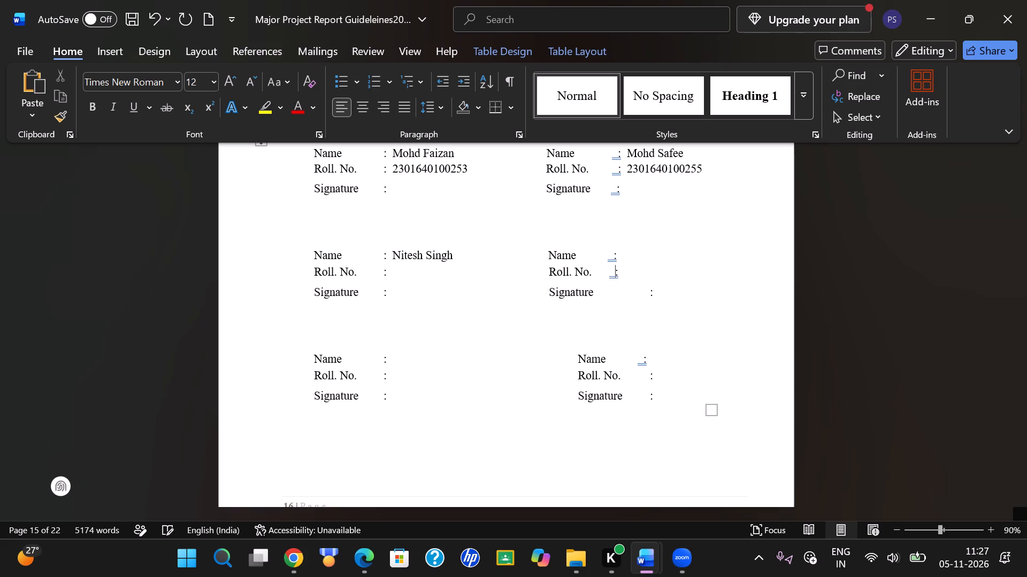
{"action": "key", "text": "Left"}
{"action": "key", "text": "Right"}
{"action": "key", "text": "BackSpace"}
Replace the gap before the right-hand Signature colon in the second signature row with spaces, aligning it under the Roll. No. colon.
{"action": "key", "text": "Down"}
{"action": "key", "text": "Right"}
{"action": "key", "text": "Right"}
{"action": "key", "text": "Left"}
{"action": "key", "text": "BackSpace"}
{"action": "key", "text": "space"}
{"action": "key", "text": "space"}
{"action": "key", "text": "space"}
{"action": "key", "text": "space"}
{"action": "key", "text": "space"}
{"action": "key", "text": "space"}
{"action": "key", "text": "BackSpace"}
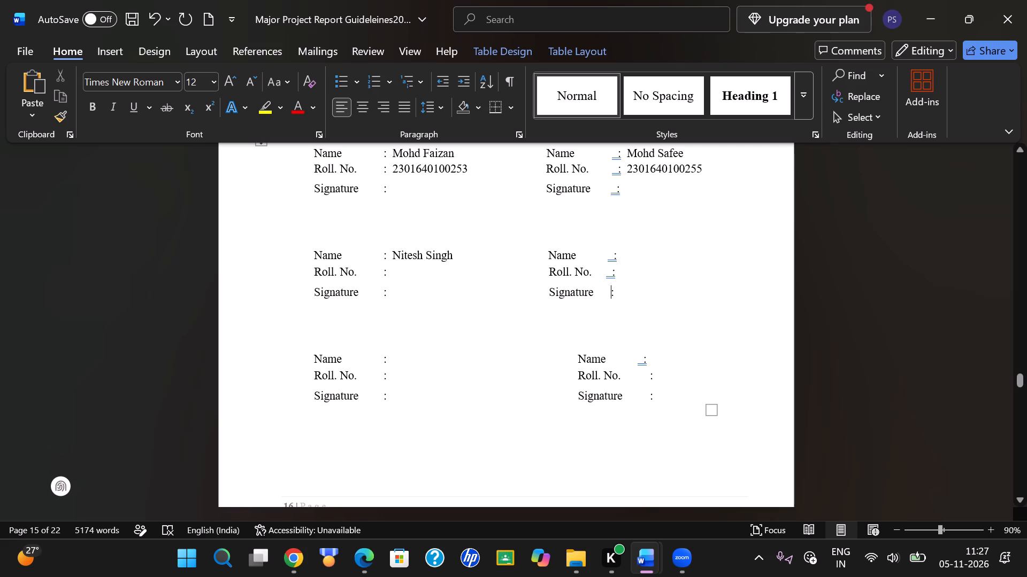
Enter the left-hand student's roll number in the second signature row.
{"action": "left_click", "coordinate": [395, 272]}
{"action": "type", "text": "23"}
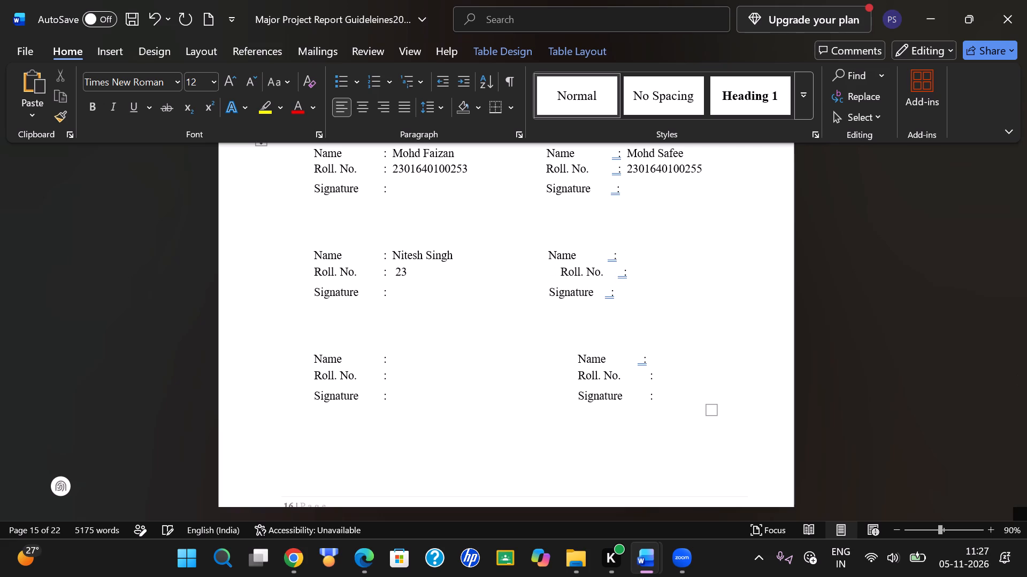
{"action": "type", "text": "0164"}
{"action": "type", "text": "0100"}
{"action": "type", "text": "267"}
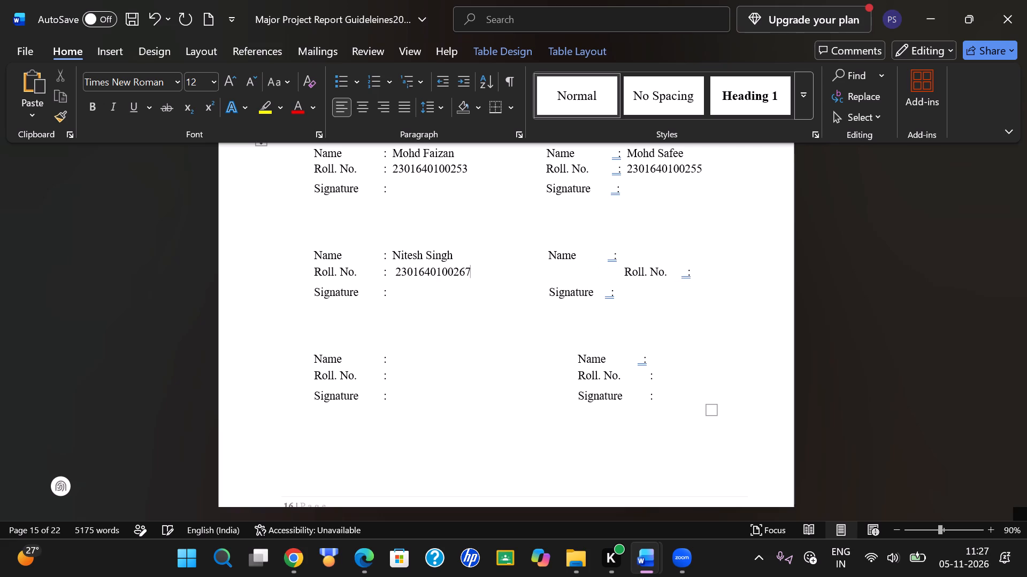
Delete the extra spaces before the right-hand Roll. No. label in the second signature row to realign it under Name.
{"action": "left_click", "coordinate": [619, 276]}
{"action": "key", "text": "Right"}
{"action": "key", "text": "BackSpace"}
{"action": "key", "text": "BackSpace"}
{"action": "key", "text": "BackSpace"}
{"action": "key", "text": "BackSpace"}
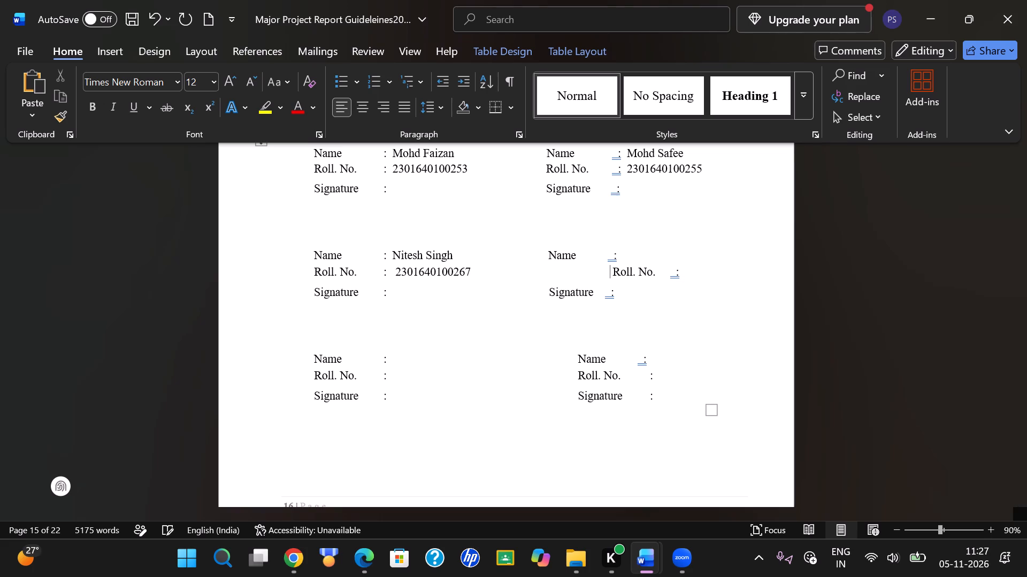
{"action": "key", "text": "BackSpace"}
{"action": "key", "text": "BackSpace"}
{"action": "key", "text": "BackSpace"}
{"action": "key", "text": "BackSpace"}
{"action": "key", "text": "BackSpace"}
{"action": "key", "text": "BackSpace"}
{"action": "key", "text": "BackSpace"}
{"action": "key", "text": "BackSpace"}
{"action": "key", "text": "BackSpace"}
{"action": "key", "text": "BackSpace"}
{"action": "key", "text": "BackSpace"}
{"action": "key", "text": "BackSpace"}
{"action": "key", "text": "BackSpace"}
{"action": "key", "text": "BackSpace"}
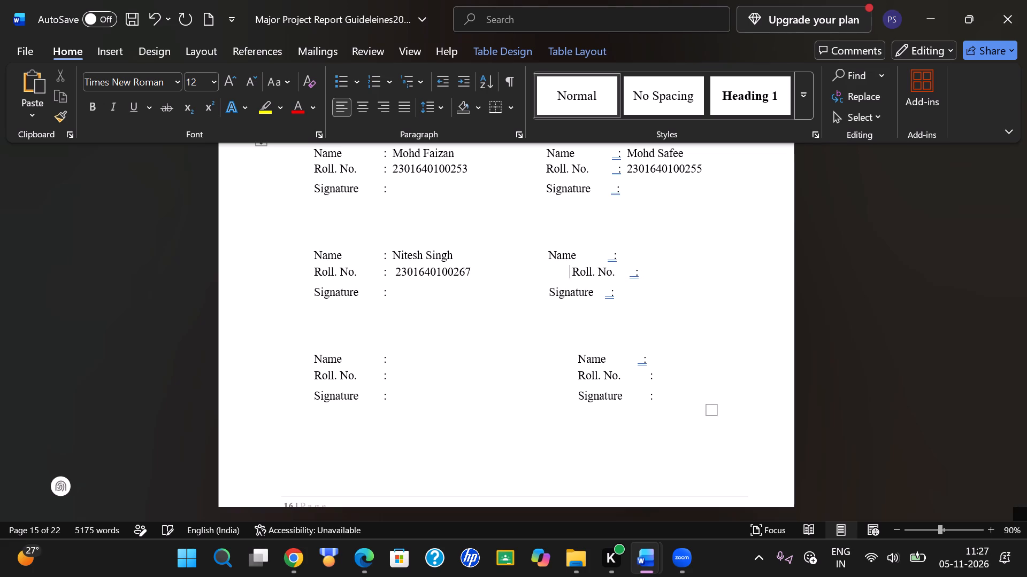
{"action": "key", "text": "BackSpace"}
{"action": "key", "text": "BackSpace"}
{"action": "key", "text": "BackSpace"}
{"action": "key", "text": "BackSpace"}
{"action": "key", "text": "BackSpace"}
{"action": "key", "text": "BackSpace"}
{"action": "key", "text": "BackSpace"}
{"action": "key", "text": "BackSpace"}
{"action": "key", "text": "BackSpace"}
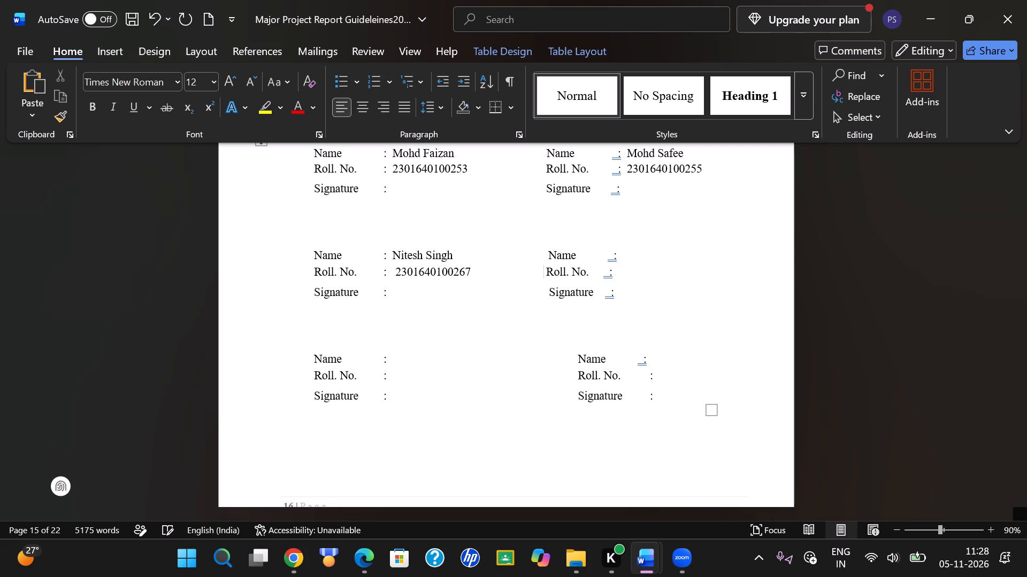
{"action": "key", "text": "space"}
{"action": "key", "text": "Right"}
{"action": "key", "text": "BackSpace"}
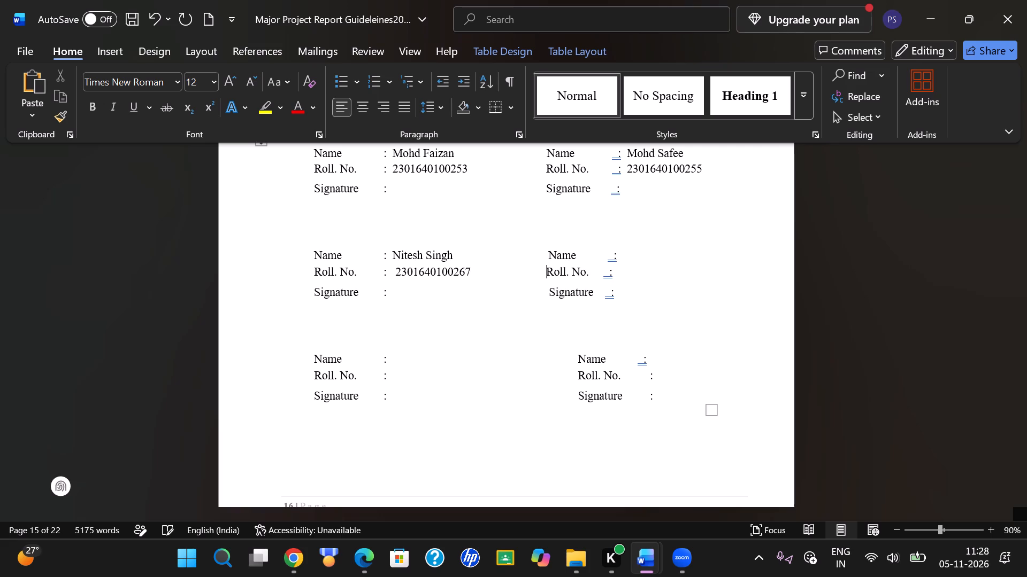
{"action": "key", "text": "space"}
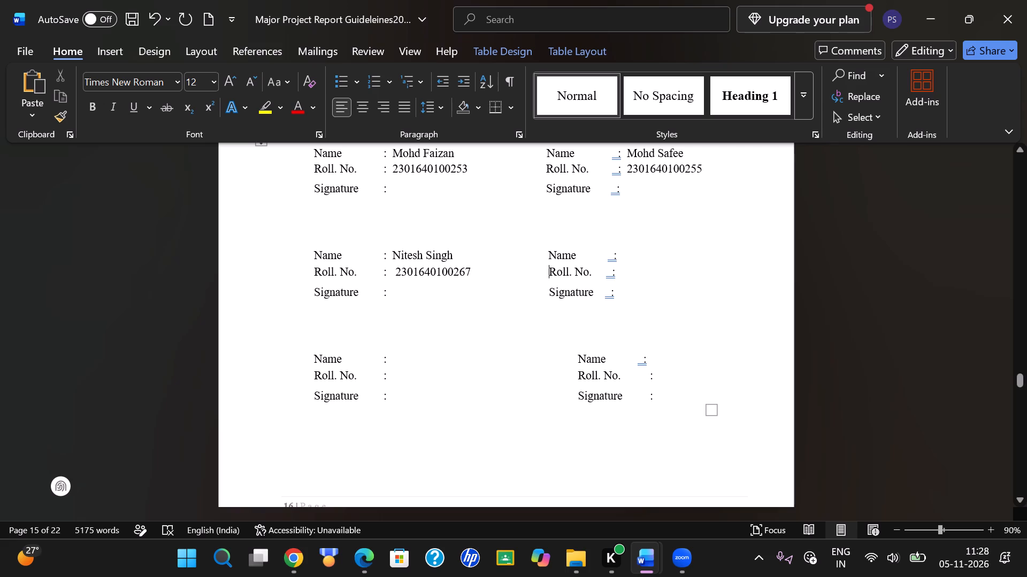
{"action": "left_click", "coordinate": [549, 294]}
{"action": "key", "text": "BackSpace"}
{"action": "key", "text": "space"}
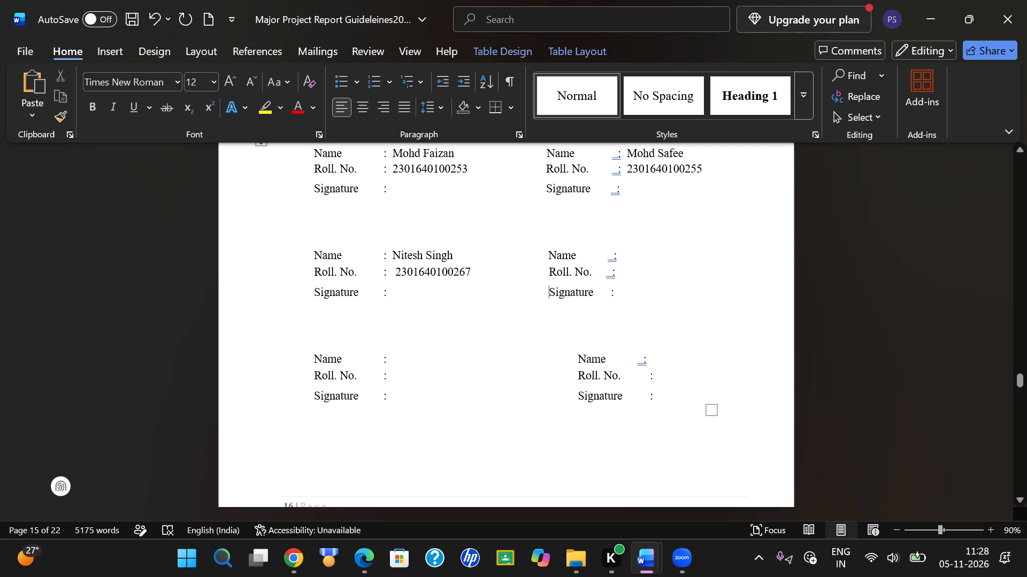
Enter the right-hand student's name after the Name colon in the second signature row.
{"action": "left_click", "coordinate": [639, 254]}
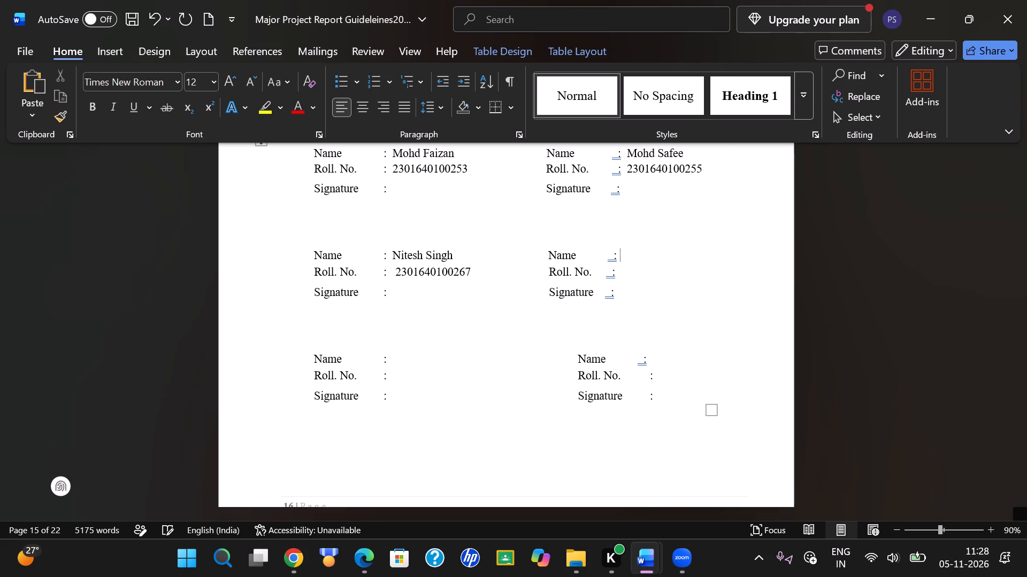
{"action": "left_click", "coordinate": [639, 254]}
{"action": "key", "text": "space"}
Enter the right-hand student's roll number after the Roll. No. colon in the second signature row.
{"action": "key", "text": "Down"}
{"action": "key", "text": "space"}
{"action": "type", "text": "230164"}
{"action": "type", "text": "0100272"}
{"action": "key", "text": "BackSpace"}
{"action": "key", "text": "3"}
Remove the extra spaces after the left-hand Name colon in the third signature row and enter the student's name.
{"action": "left_click", "coordinate": [398, 354]}
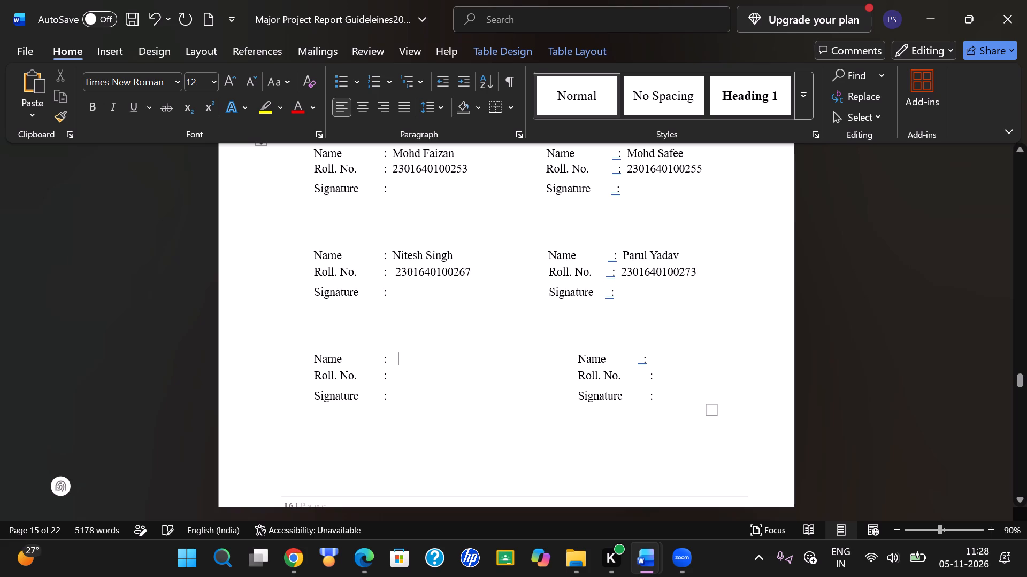
{"action": "key", "text": "BackSpace"}
{"action": "key", "text": "BackSpace"}
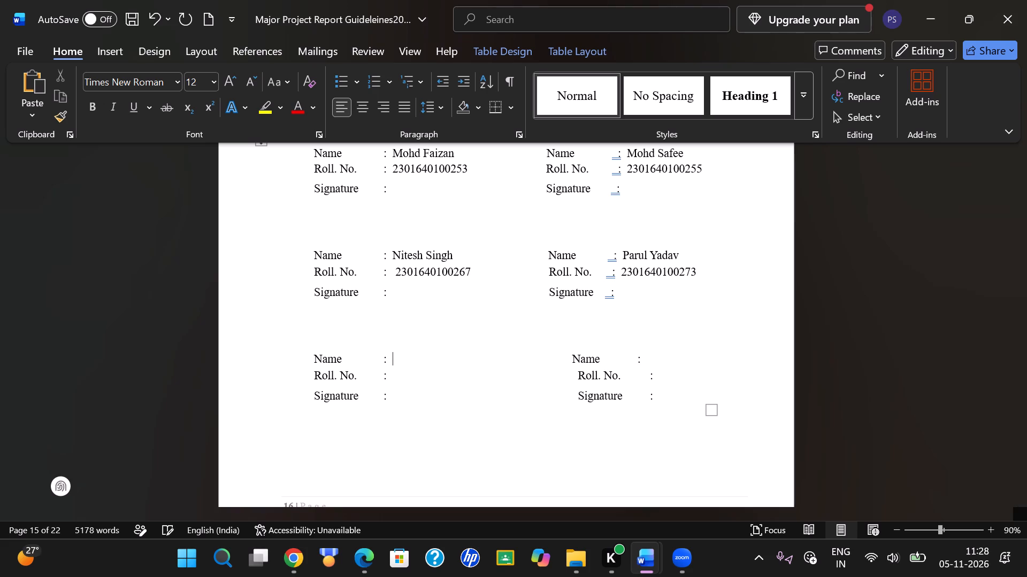
{"action": "key", "text": "BackSpace"}
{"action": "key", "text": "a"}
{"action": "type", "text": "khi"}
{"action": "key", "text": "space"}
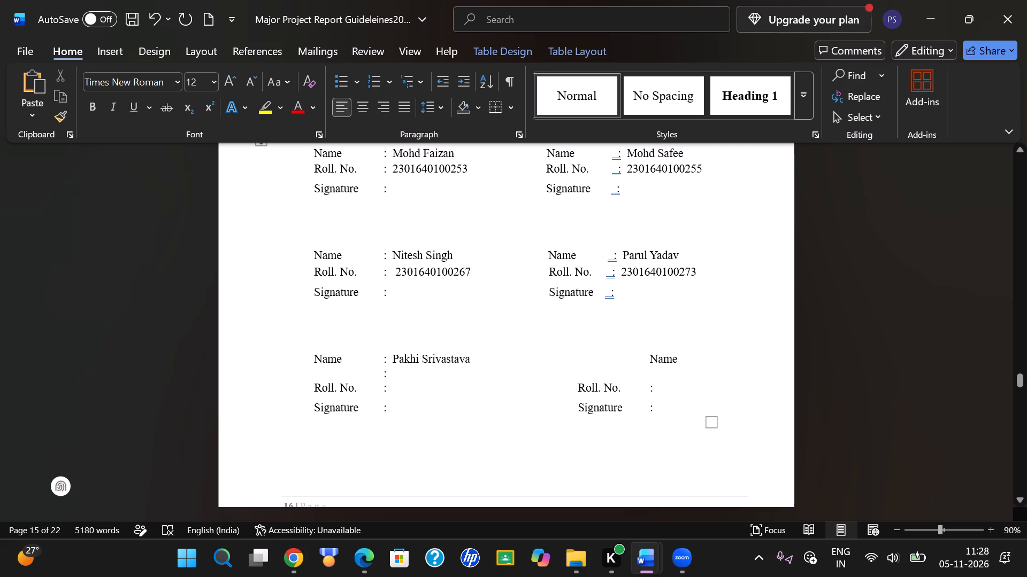
Delete the extra spaces before the right-hand Name label in the third signature row to align it with the row above.
{"action": "left_click", "coordinate": [650, 359]}
{"action": "key", "text": "BackSpace"}
{"action": "key", "text": "BackSpace"}
{"action": "key", "text": "BackSpace"}
{"action": "key", "text": "BackSpace"}
{"action": "key", "text": "BackSpace"}
{"action": "key", "text": "BackSpace"}
{"action": "key", "text": "BackSpace"}
{"action": "key", "text": "BackSpace"}
{"action": "key", "text": "BackSpace"}
{"action": "key", "text": "BackSpace"}
{"action": "key", "text": "BackSpace"}
{"action": "key", "text": "BackSpace"}
{"action": "key", "text": "BackSpace"}
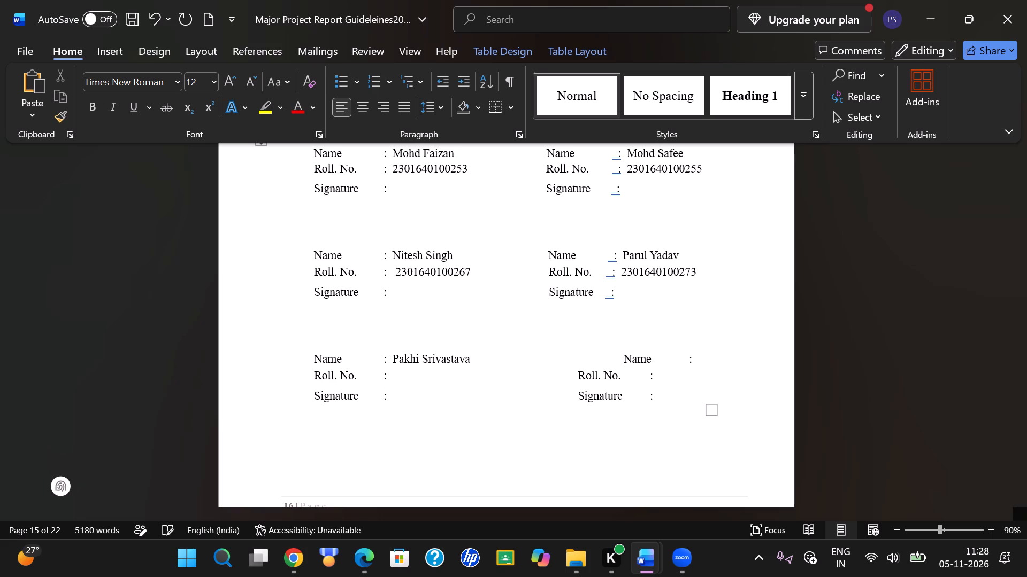
{"action": "key", "text": "BackSpace"}
{"action": "key", "text": "BackSpace"}
{"action": "key", "text": "BackSpace"}
{"action": "key", "text": "BackSpace"}
{"action": "key", "text": "BackSpace"}
{"action": "key", "text": "BackSpace"}
{"action": "key", "text": "BackSpace"}
{"action": "key", "text": "BackSpace"}
{"action": "key", "text": "BackSpace"}
{"action": "key", "text": "BackSpace"}
{"action": "key", "text": "BackSpace"}
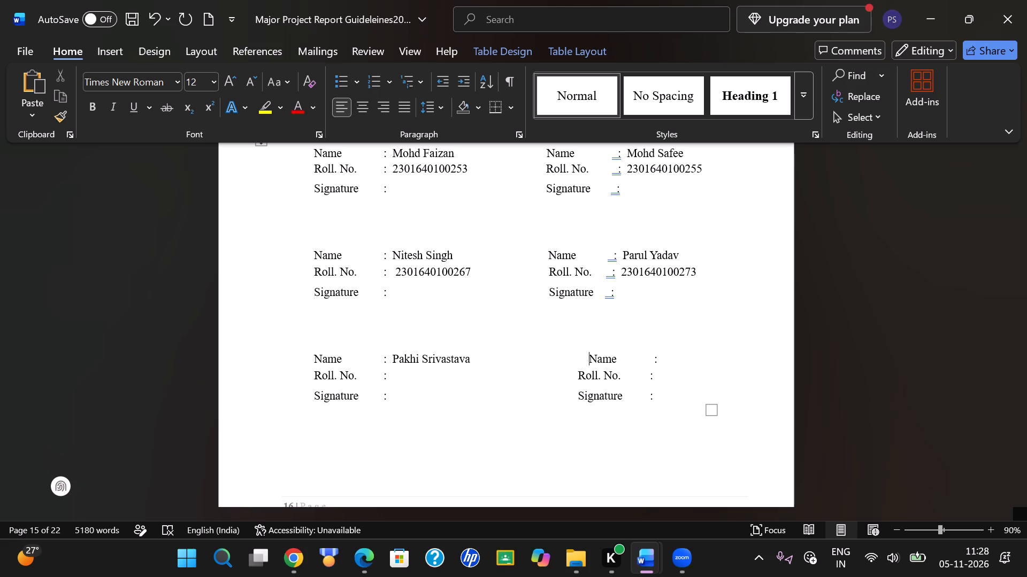
{"action": "key", "text": "BackSpace"}
{"action": "key", "text": "BackSpace"}
{"action": "key", "text": "BackSpace"}
{"action": "key", "text": "BackSpace"}
{"action": "key", "text": "BackSpace"}
{"action": "key", "text": "BackSpace"}
{"action": "key", "text": "BackSpace"}
{"action": "key", "text": "BackSpace"}
{"action": "key", "text": "BackSpace"}
{"action": "key", "text": "BackSpace"}
{"action": "key", "text": "BackSpace"}
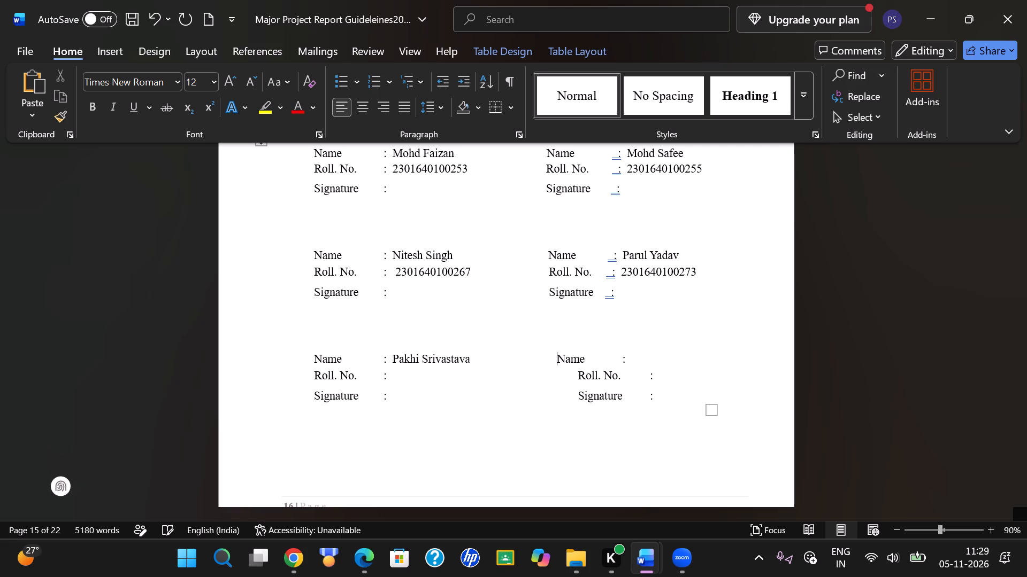
{"action": "key", "text": "BackSpace"}
{"action": "key", "text": "BackSpace"}
{"action": "key", "text": "BackSpace"}
Delete the extra spaces before the right-hand Roll. No. label in the third signature row to align it under Name.
{"action": "key", "text": "Down"}
{"action": "key", "text": "Right"}
{"action": "key", "text": "Right"}
{"action": "key", "text": "Right"}
{"action": "key", "text": "Right"}
{"action": "key", "text": "Right"}
{"action": "key", "text": "Right"}
{"action": "key", "text": "Right"}
{"action": "key", "text": "Right"}
{"action": "key", "text": "Right"}
{"action": "key", "text": "Right"}
{"action": "key", "text": "BackSpace"}
{"action": "key", "text": "BackSpace"}
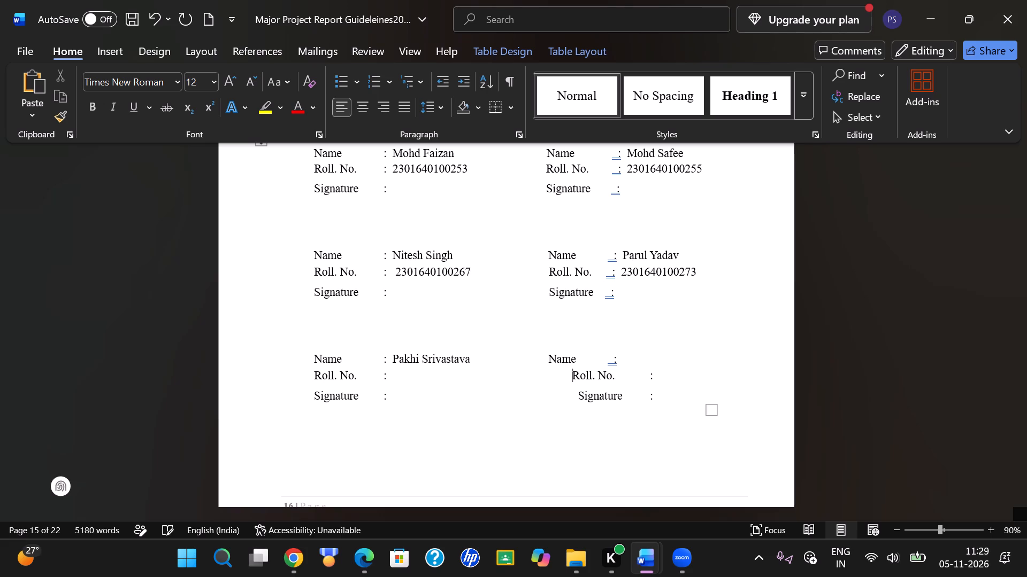
{"action": "key", "text": "BackSpace"}
{"action": "key", "text": "BackSpace"}
{"action": "key", "text": "BackSpace"}
{"action": "key", "text": "BackSpace"}
{"action": "key", "text": "BackSpace"}
{"action": "key", "text": "BackSpace"}
{"action": "key", "text": "BackSpace"}
{"action": "key", "text": "BackSpace"}
{"action": "key", "text": "BackSpace"}
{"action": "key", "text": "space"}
Delete the extra spaces before the right-hand Signature label in the third signature row to align it under Roll. No.
{"action": "key", "text": "Down"}
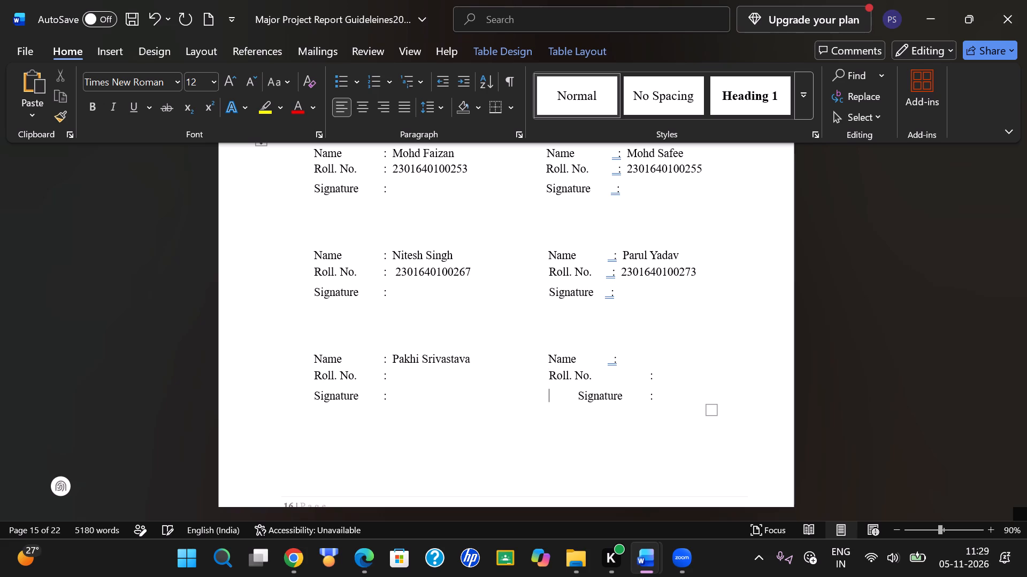
{"action": "key", "text": "Right"}
{"action": "key", "text": "Right"}
{"action": "key", "text": "Right"}
{"action": "key", "text": "Right"}
{"action": "key", "text": "Right"}
{"action": "key", "text": "Right"}
{"action": "key", "text": "Right"}
{"action": "key", "text": "Right"}
{"action": "key", "text": "Right"}
{"action": "key", "text": "Right"}
{"action": "key", "text": "BackSpace"}
{"action": "key", "text": "BackSpace"}
{"action": "key", "text": "BackSpace"}
{"action": "key", "text": "BackSpace"}
{"action": "key", "text": "BackSpace"}
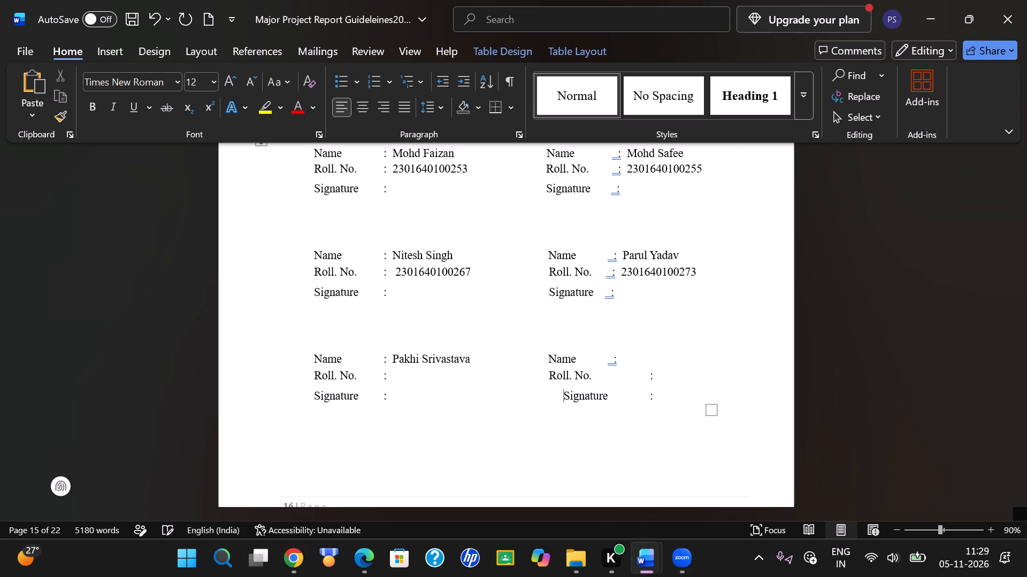
{"action": "key", "text": "BackSpace"}
{"action": "key", "text": "BackSpace"}
{"action": "key", "text": "BackSpace"}
{"action": "key", "text": "BackSpace"}
{"action": "key", "text": "BackSpace"}
{"action": "key", "text": "BackSpace"}
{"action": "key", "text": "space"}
Replace the wide gap before the right-hand Roll. No. colon in the third signature row with spaces, bringing it under the Name colon.
{"action": "left_click", "coordinate": [647, 373]}
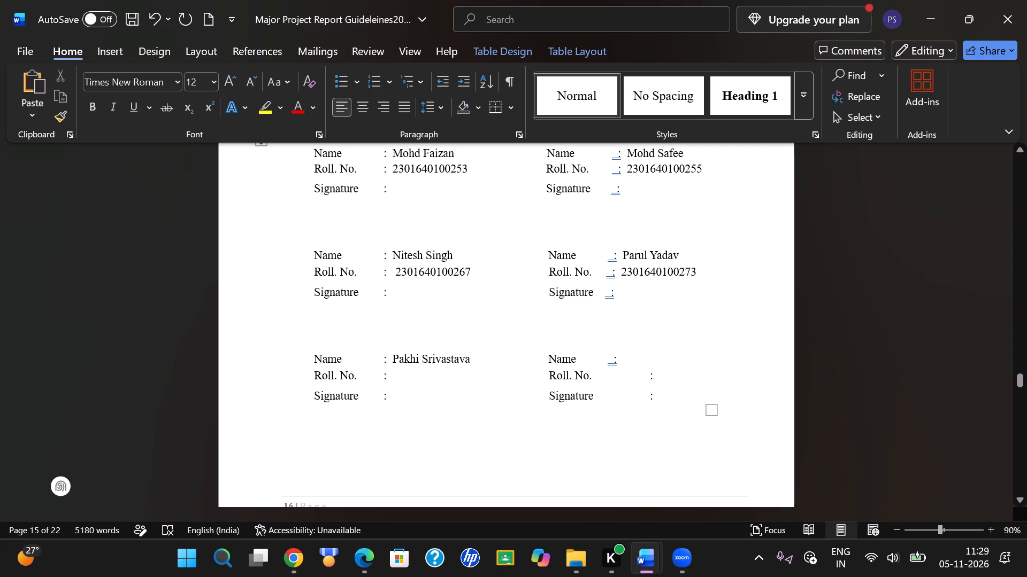
{"action": "key", "text": "BackSpace"}
{"action": "key", "text": "BackSpace"}
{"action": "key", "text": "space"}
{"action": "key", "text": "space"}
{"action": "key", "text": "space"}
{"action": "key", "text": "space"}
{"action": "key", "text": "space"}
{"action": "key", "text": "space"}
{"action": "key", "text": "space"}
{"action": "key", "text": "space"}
{"action": "key", "text": "BackSpace"}
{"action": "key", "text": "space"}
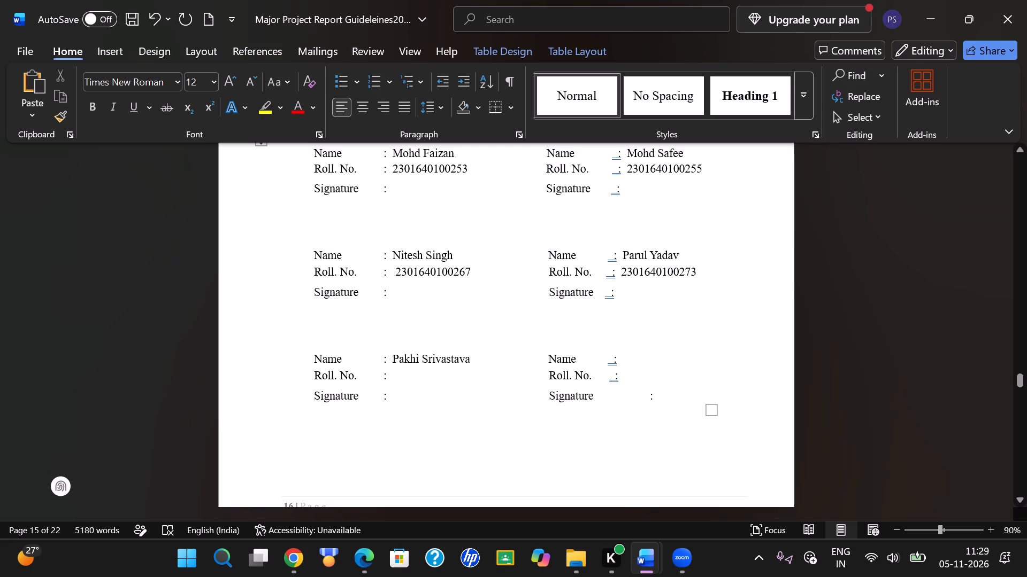
Replace the wide gap before the right-hand Signature colon in the third signature row with eight spaces to line up the colons.
{"action": "left_click", "coordinate": [651, 395]}
{"action": "key", "text": "BackSpace"}
{"action": "key", "text": "BackSpace"}
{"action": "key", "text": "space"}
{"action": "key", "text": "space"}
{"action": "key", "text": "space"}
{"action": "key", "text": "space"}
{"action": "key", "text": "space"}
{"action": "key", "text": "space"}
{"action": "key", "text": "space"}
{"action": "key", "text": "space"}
Add one space before each of the right-hand Name and Roll. No. colons in the third signature row.
{"action": "key", "text": "Up"}
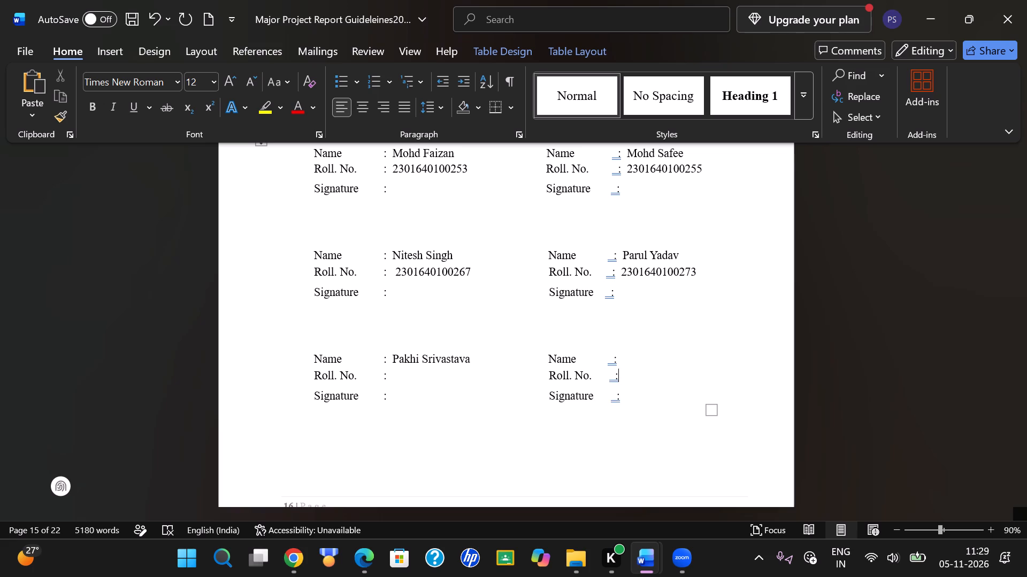
{"action": "key", "text": "Left"}
{"action": "key", "text": "Up"}
{"action": "key", "text": "Left"}
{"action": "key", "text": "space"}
{"action": "key", "text": "Down"}
{"action": "key", "text": "Left"}
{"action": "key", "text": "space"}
Enter the right-hand student's name after the Name colon in the third signature row.
{"action": "left_click", "coordinate": [638, 348]}
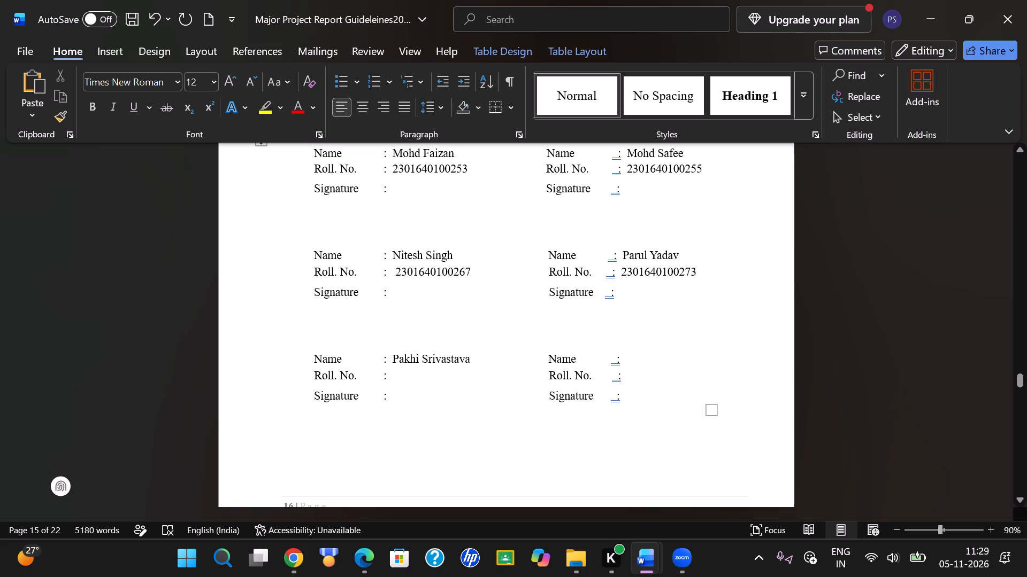
{"action": "left_click", "coordinate": [631, 355]}
{"action": "left_click", "coordinate": [631, 355]}
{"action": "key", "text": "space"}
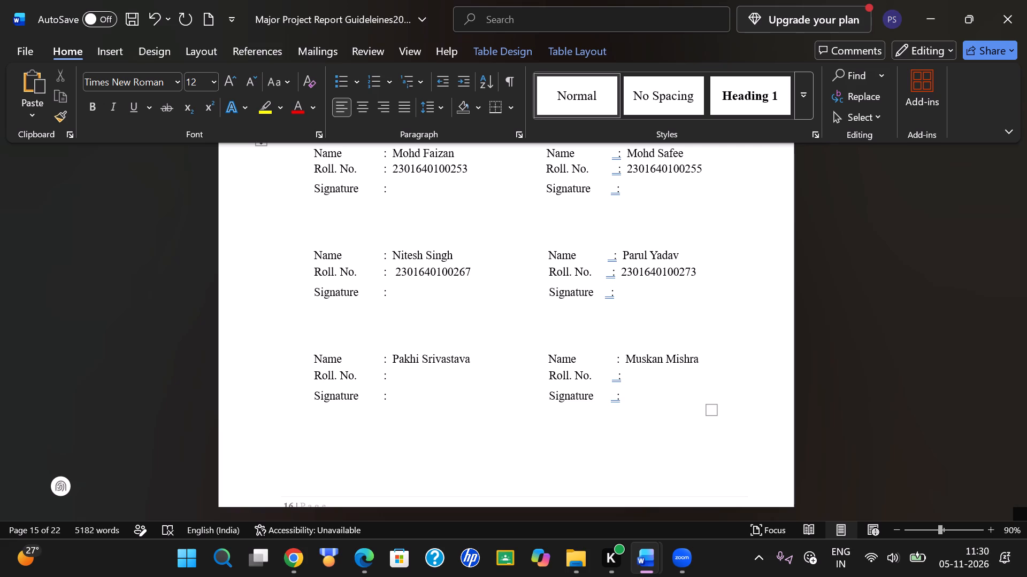
Enter the left-hand student's roll number after the Roll. No. colon in the third signature row.
{"action": "left_click", "coordinate": [392, 378]}
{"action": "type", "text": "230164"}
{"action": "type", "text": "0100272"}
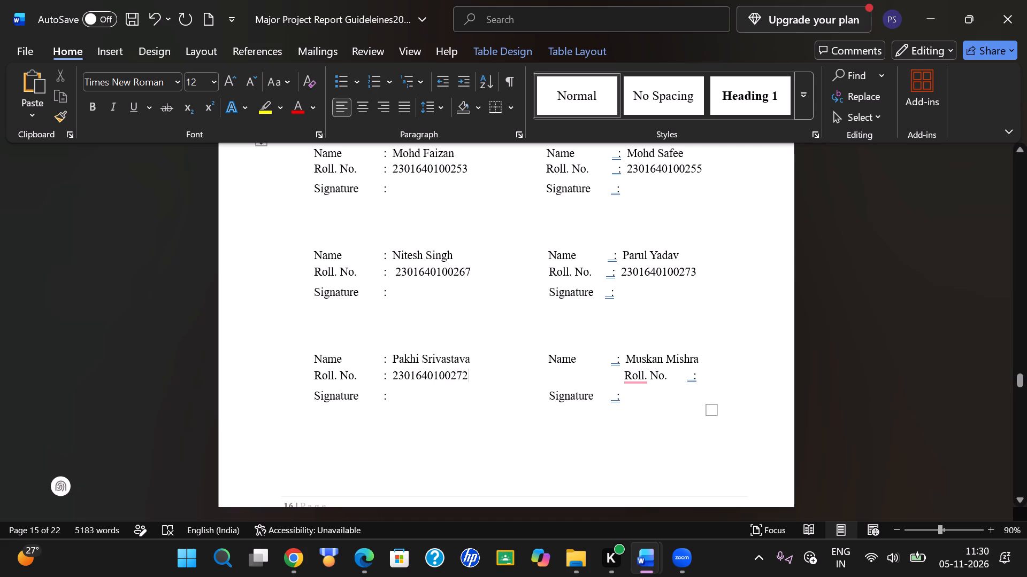
Delete the excess spaces before the right-hand Roll. No. label in the third signature row to realign it with Name and Signature.
{"action": "left_click", "coordinate": [622, 378]}
{"action": "key", "text": "BackSpace"}
{"action": "key", "text": "BackSpace"}
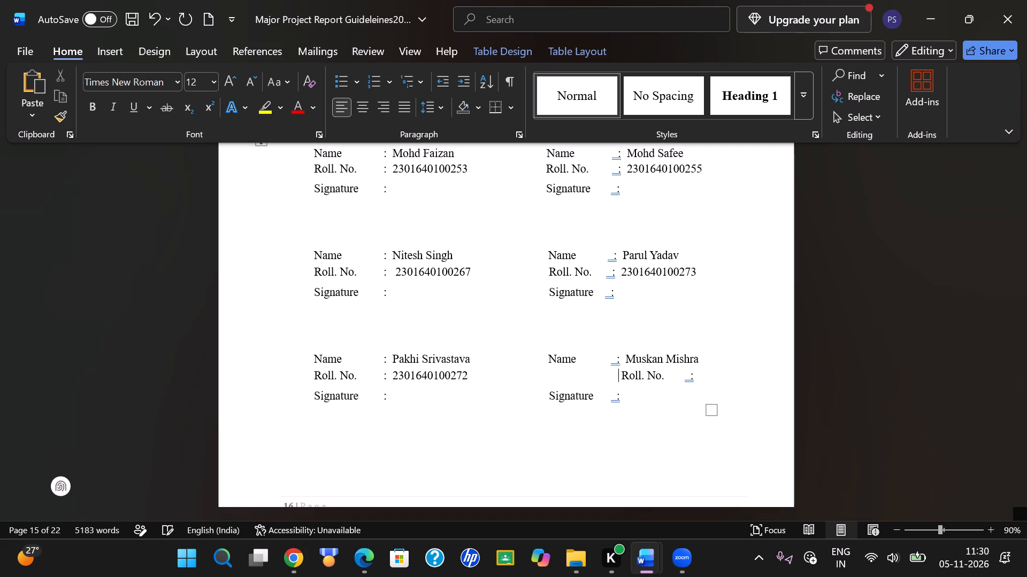
{"action": "key", "text": "BackSpace"}
{"action": "key", "text": "BackSpace"}
{"action": "key", "text": "BackSpace"}
{"action": "key", "text": "BackSpace"}
{"action": "key", "text": "BackSpace"}
{"action": "key", "text": "BackSpace"}
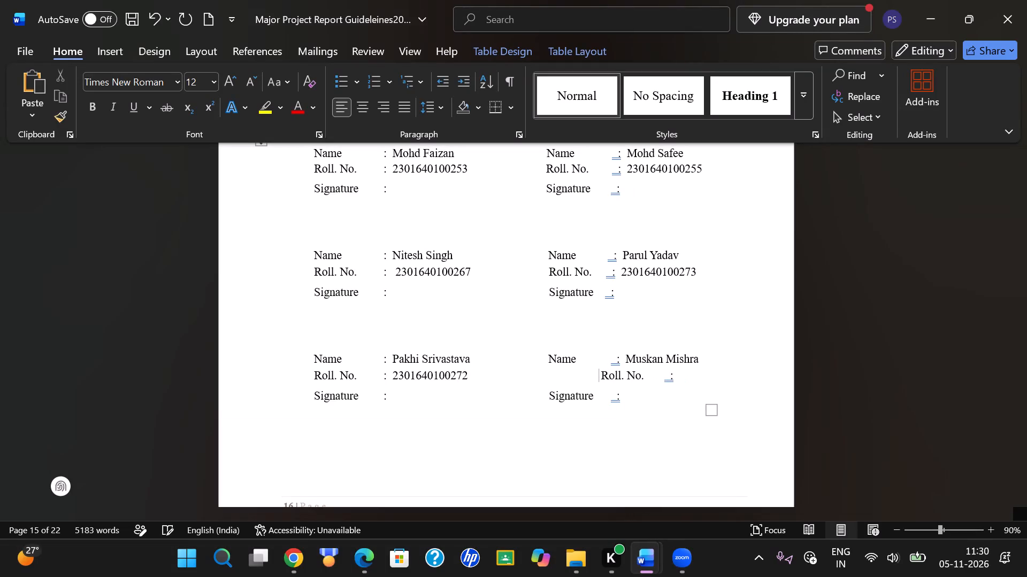
{"action": "key", "text": "BackSpace"}
{"action": "key", "text": "BackSpace"}
{"action": "key", "text": "BackSpace"}
{"action": "key", "text": "BackSpace"}
{"action": "key", "text": "BackSpace"}
{"action": "key", "text": "BackSpace"}
{"action": "key", "text": "BackSpace"}
{"action": "key", "text": "BackSpace"}
{"action": "key", "text": "BackSpace"}
{"action": "key", "text": "BackSpace"}
{"action": "key", "text": "BackSpace"}
{"action": "key", "text": "BackSpace"}
{"action": "key", "text": "BackSpace"}
{"action": "key", "text": "BackSpace"}
{"action": "key", "text": "BackSpace"}
{"action": "key", "text": "BackSpace"}
{"action": "key", "text": "BackSpace"}
{"action": "key", "text": "BackSpace"}
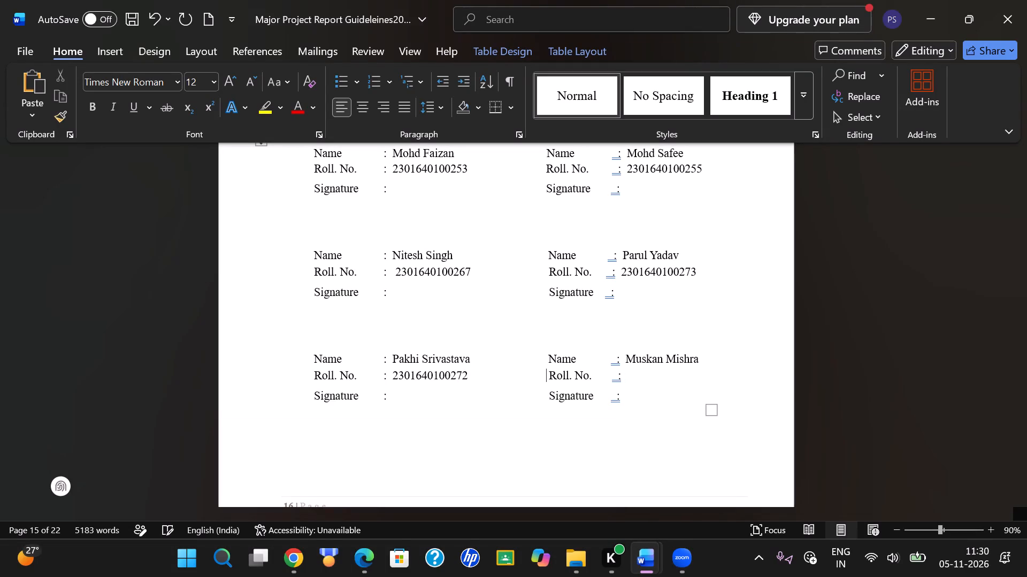
{"action": "key", "text": "BackSpace"}
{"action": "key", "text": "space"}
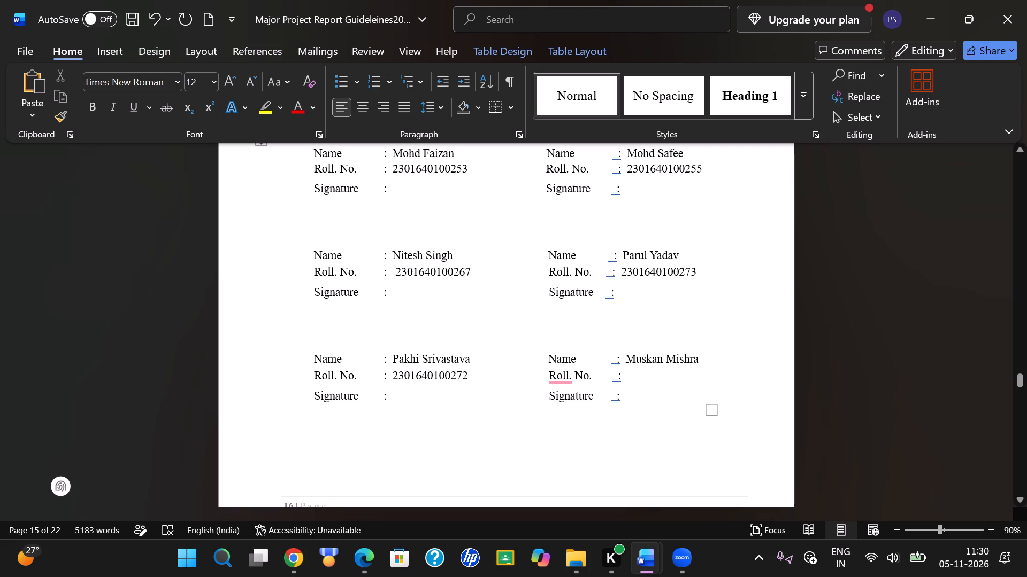
Enter the right-hand student's roll number after the Roll. No. colon in the third signature row.
{"action": "left_click", "coordinate": [647, 376]}
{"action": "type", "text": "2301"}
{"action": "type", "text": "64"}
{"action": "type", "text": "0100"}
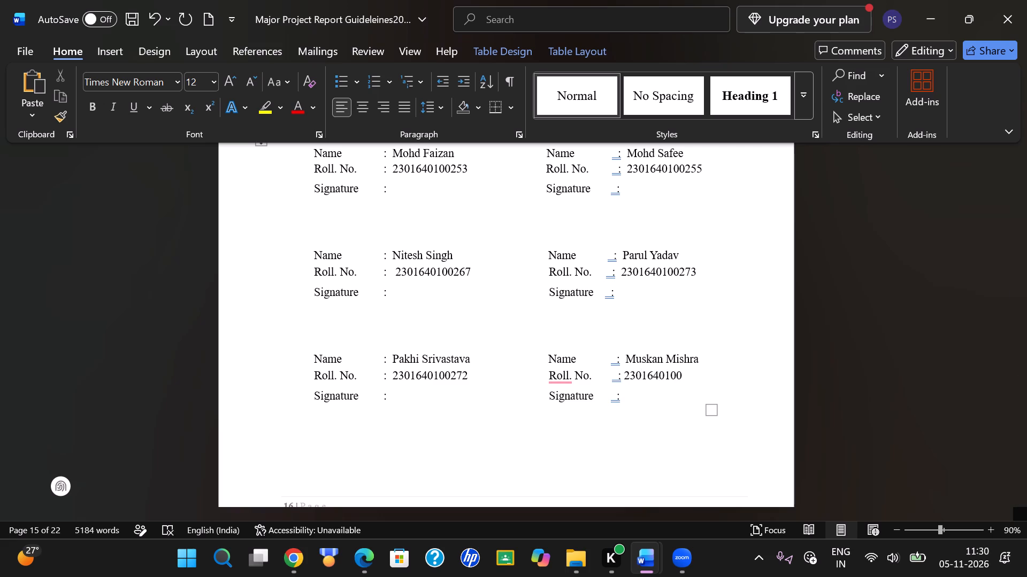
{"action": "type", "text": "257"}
Remove the extra space before the left-hand roll number in the second signature row to align it with the name above.
{"action": "scroll", "coordinate": [459, 408], "scroll_direction": "up", "scroll_amount": 1}
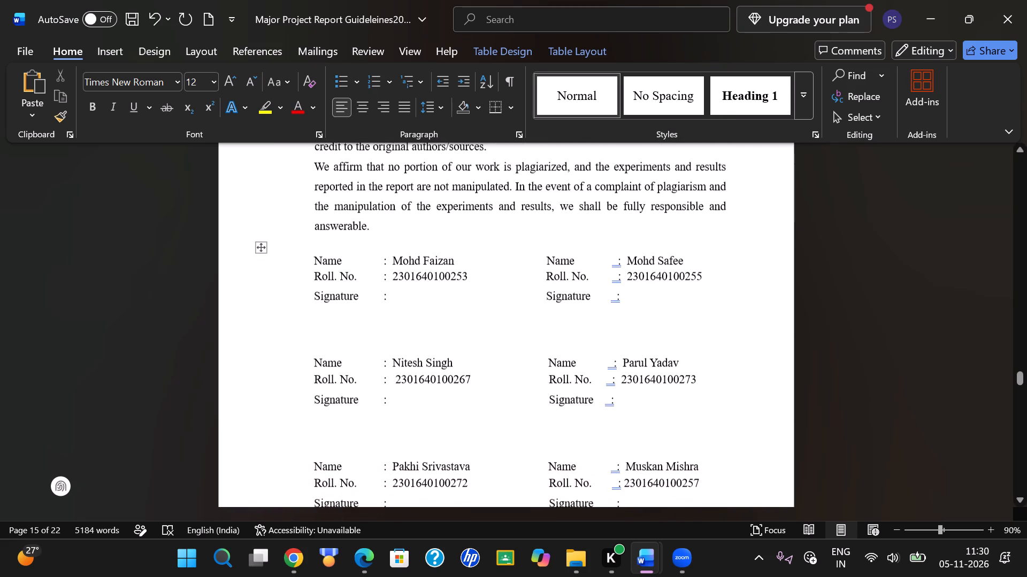
{"action": "scroll", "coordinate": [459, 408], "scroll_direction": "down", "scroll_amount": 1}
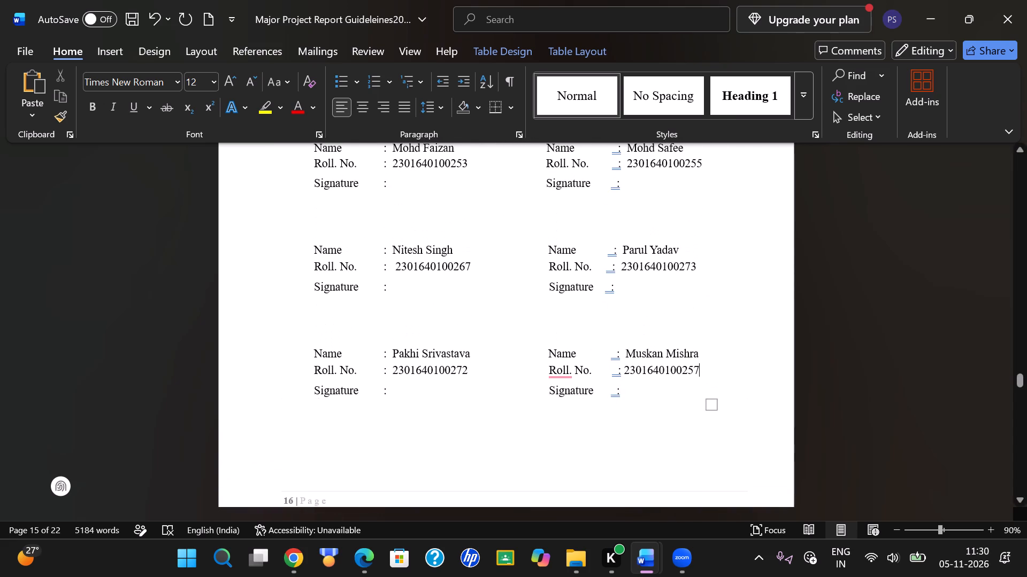
{"action": "left_click", "coordinate": [396, 264]}
{"action": "key", "text": "BackSpace"}
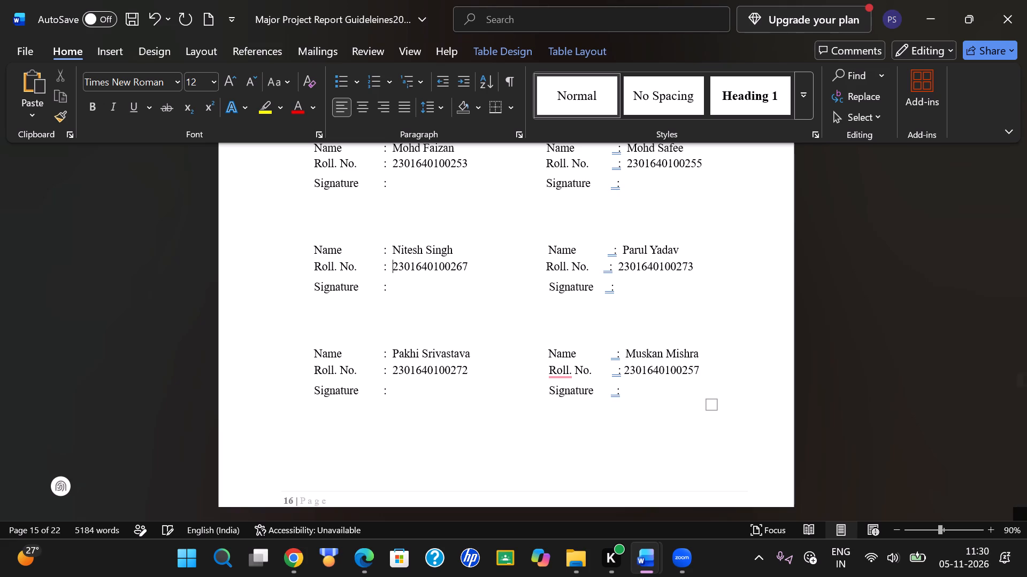
Adjust the spacing before the right-hand Roll. No. colon in the second signature row to align it with the name above.
{"action": "left_click", "coordinate": [606, 267]}
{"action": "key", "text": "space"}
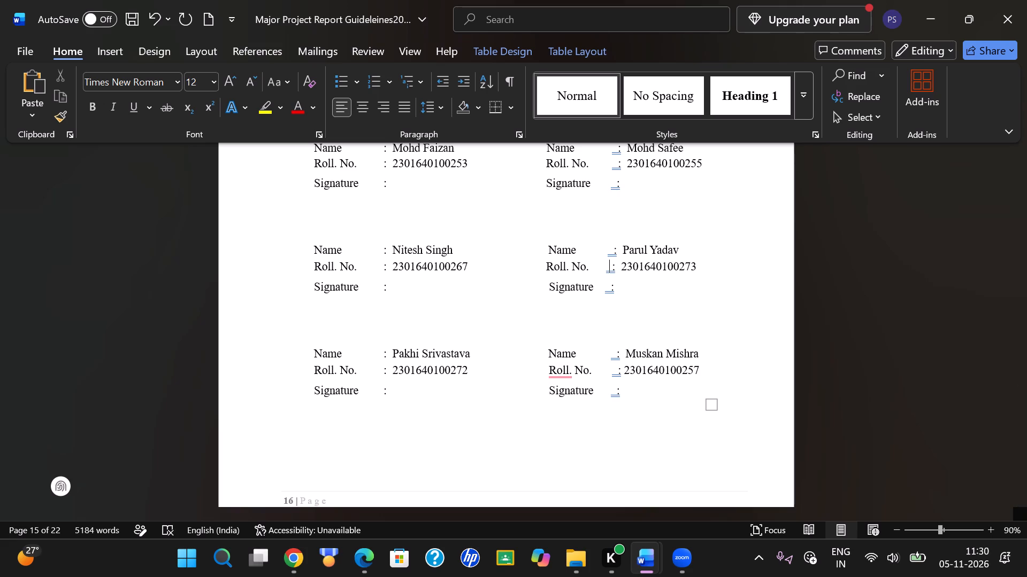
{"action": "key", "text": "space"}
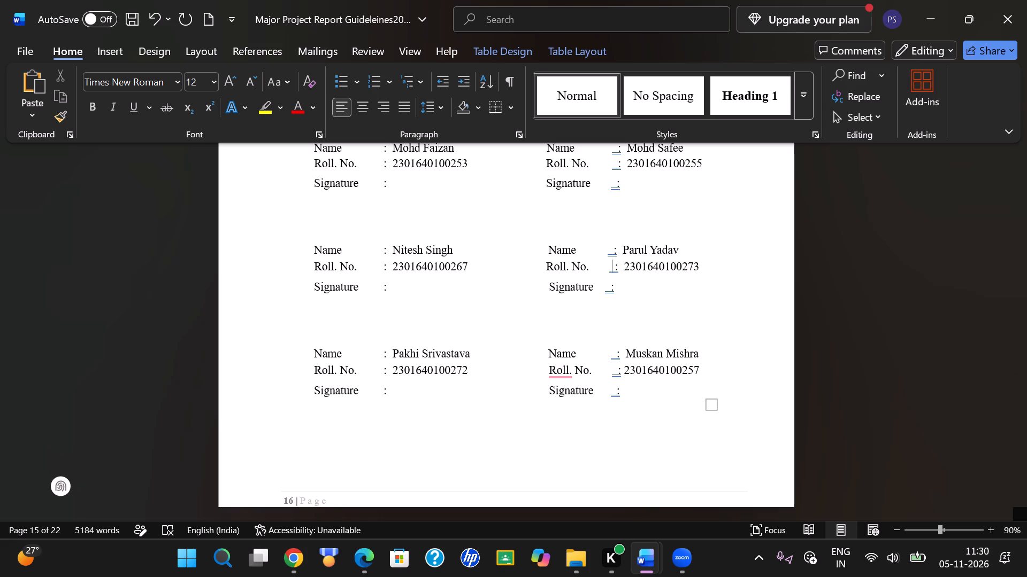
{"action": "key", "text": "Right"}
{"action": "key", "text": "BackSpace"}
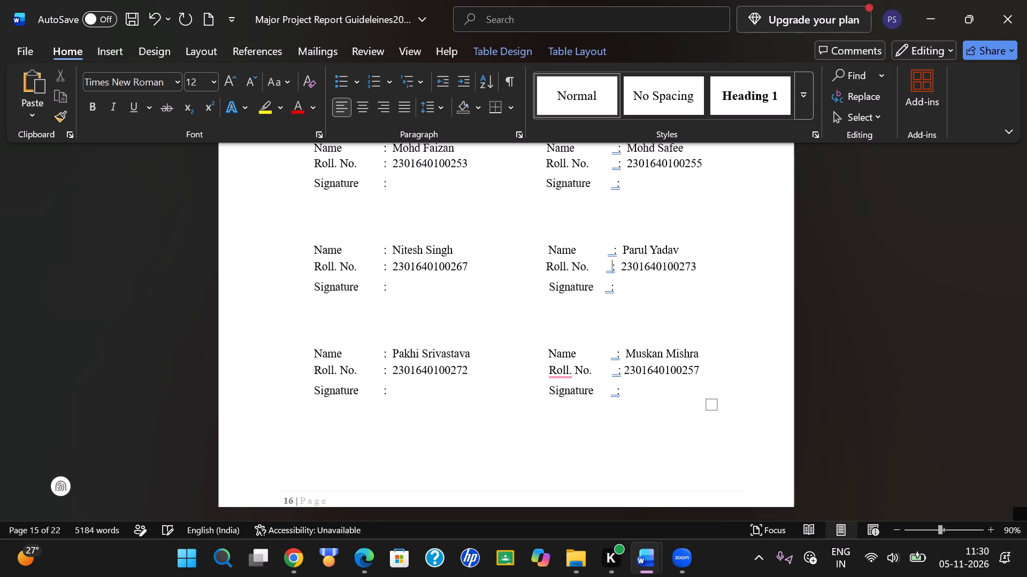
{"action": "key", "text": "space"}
{"action": "key", "text": "BackSpace"}
{"action": "left_click", "coordinate": [638, 305]}
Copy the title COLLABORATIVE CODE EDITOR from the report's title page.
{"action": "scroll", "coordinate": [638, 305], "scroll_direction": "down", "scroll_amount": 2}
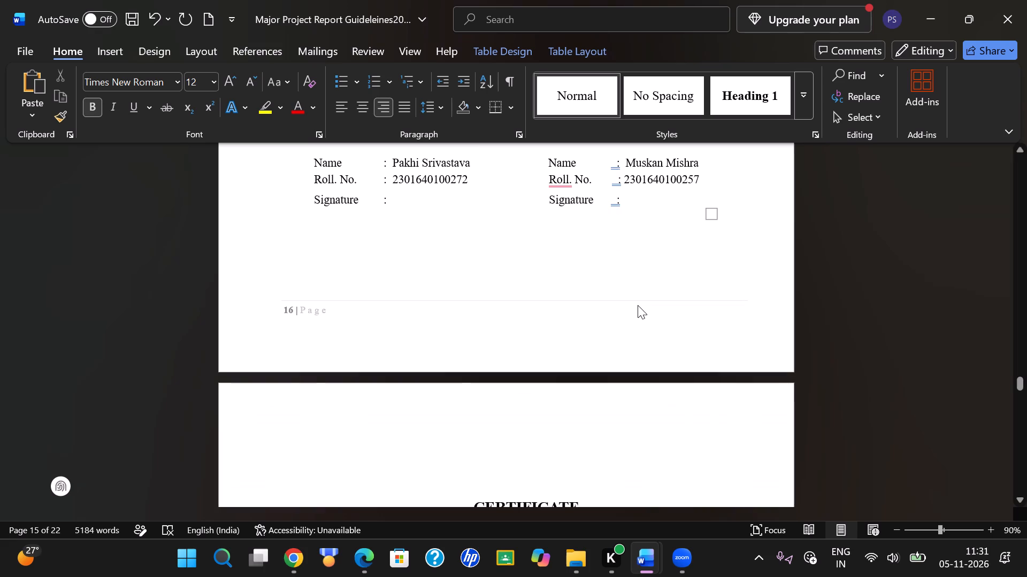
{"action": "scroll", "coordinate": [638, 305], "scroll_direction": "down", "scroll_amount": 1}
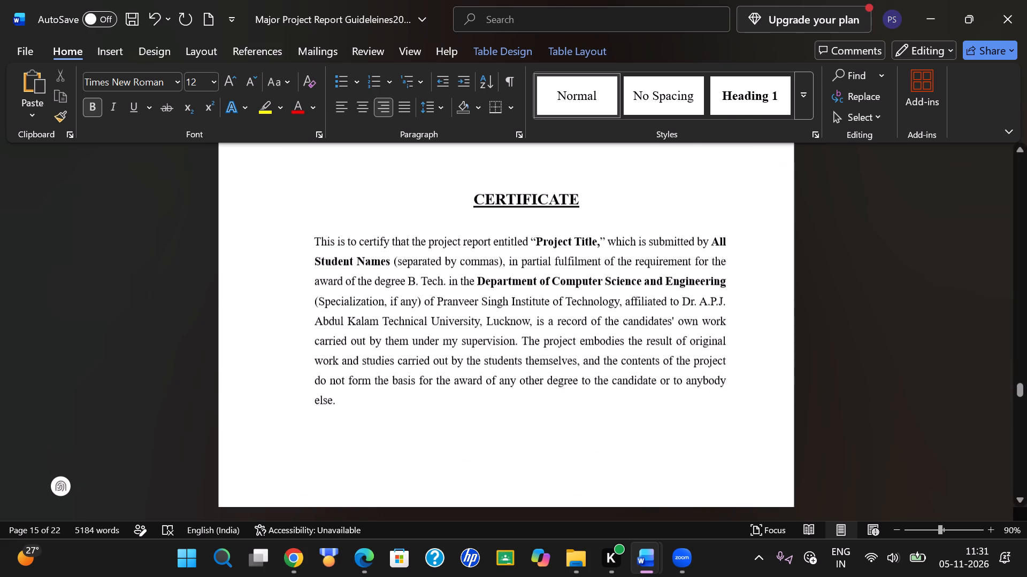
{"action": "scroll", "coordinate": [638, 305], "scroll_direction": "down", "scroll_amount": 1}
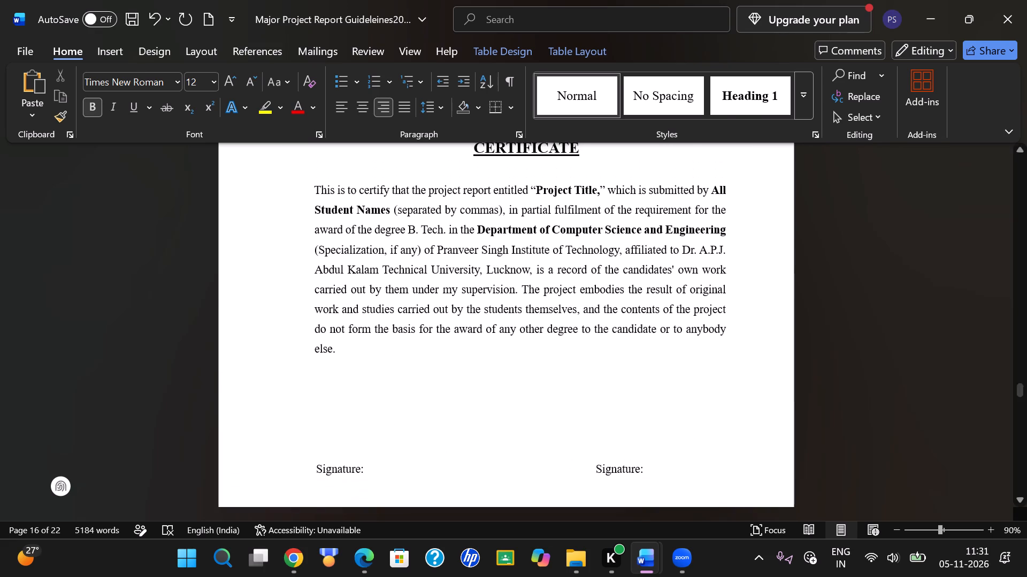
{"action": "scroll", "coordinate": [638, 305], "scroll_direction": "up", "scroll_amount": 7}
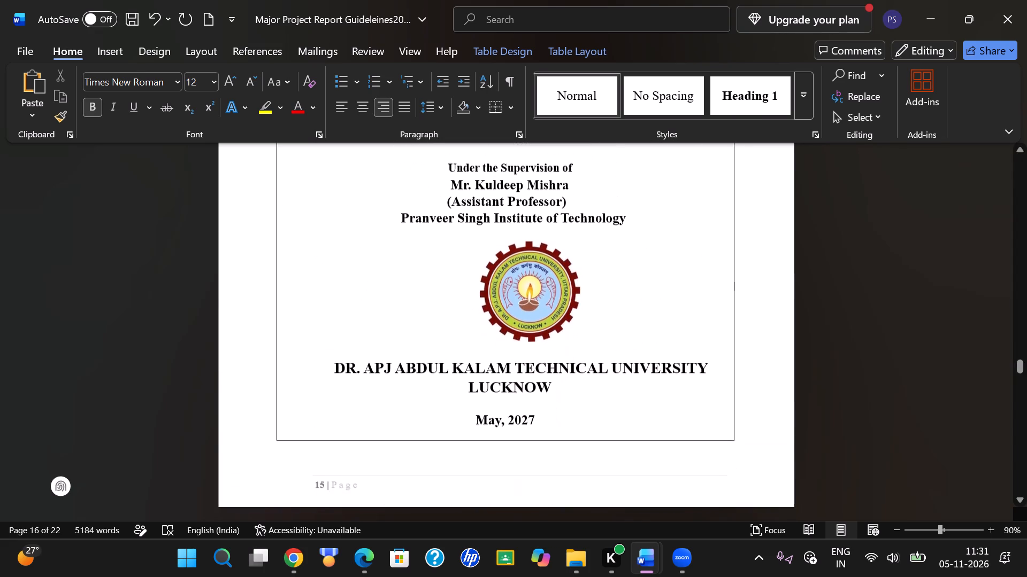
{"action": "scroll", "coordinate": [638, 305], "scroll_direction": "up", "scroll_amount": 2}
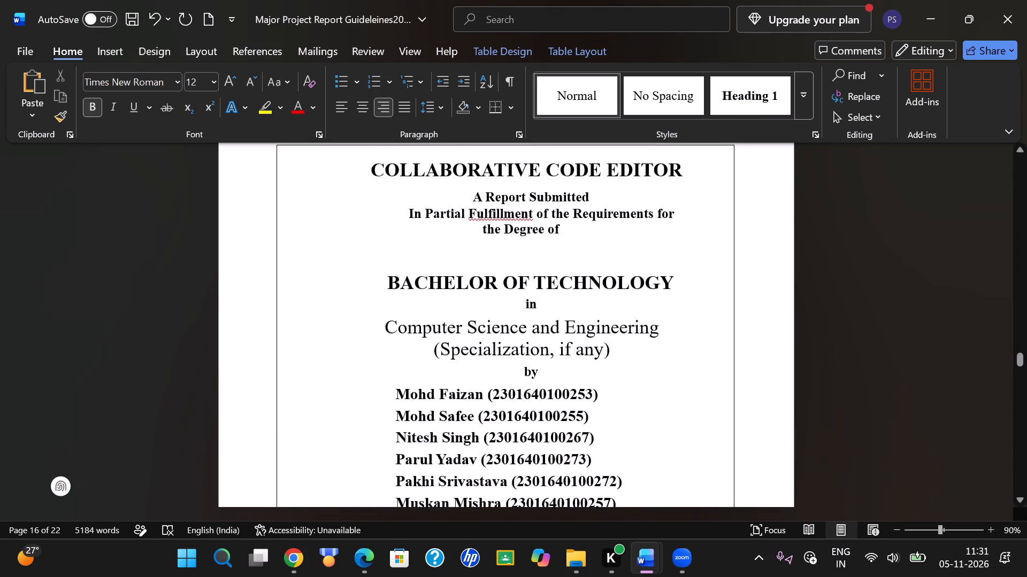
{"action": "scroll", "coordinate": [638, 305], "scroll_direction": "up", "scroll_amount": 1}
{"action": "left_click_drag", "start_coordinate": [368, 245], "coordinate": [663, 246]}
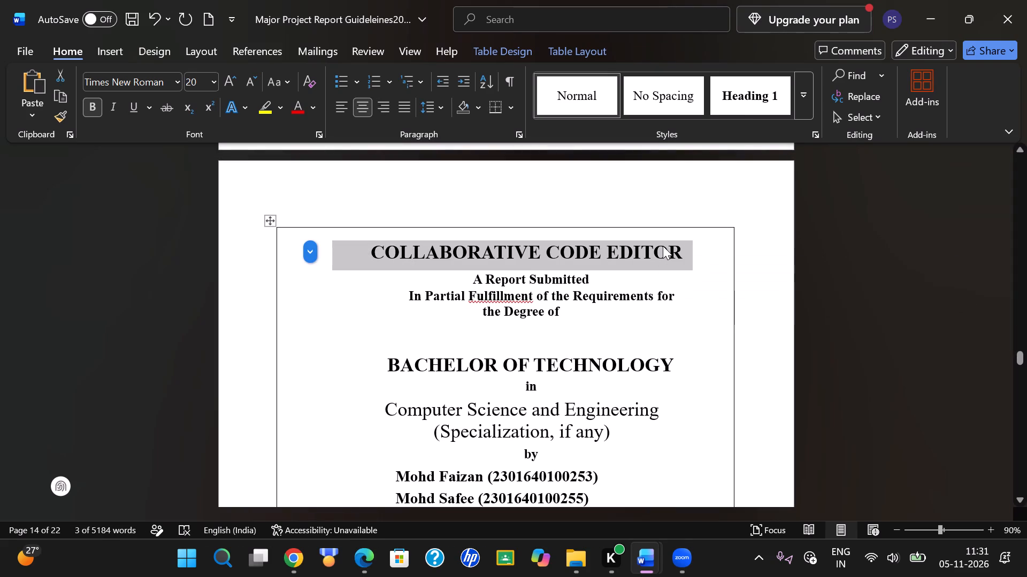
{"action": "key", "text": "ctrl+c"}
Delete the "Project Title" placeholder between the quotation marks in the Certificate paragraph, keeping the comma.
{"action": "scroll", "coordinate": [663, 246], "scroll_direction": "down", "scroll_amount": 5}
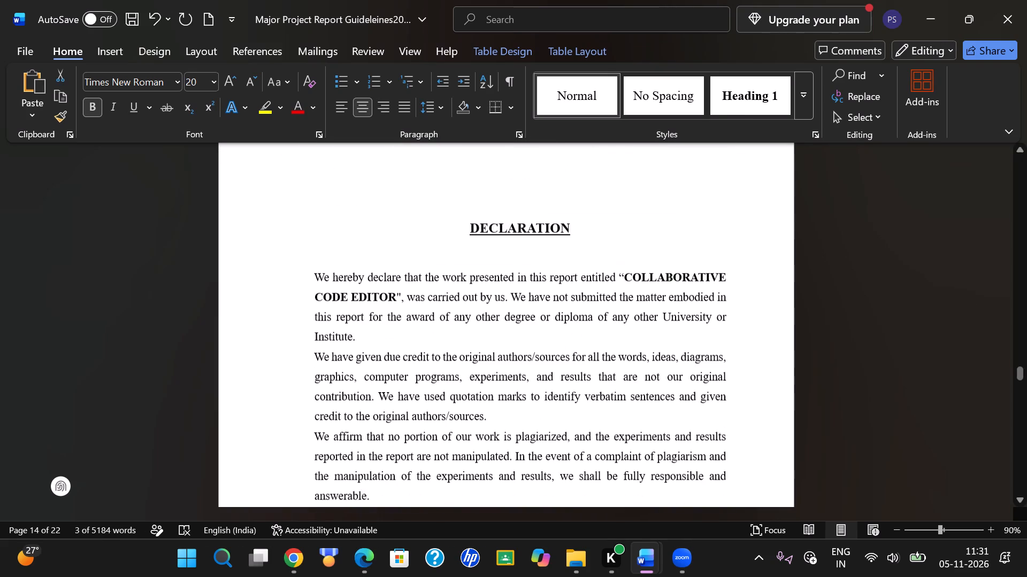
{"action": "scroll", "coordinate": [663, 246], "scroll_direction": "down", "scroll_amount": 1}
{"action": "scroll", "coordinate": [563, 311], "scroll_direction": "down", "scroll_amount": 2}
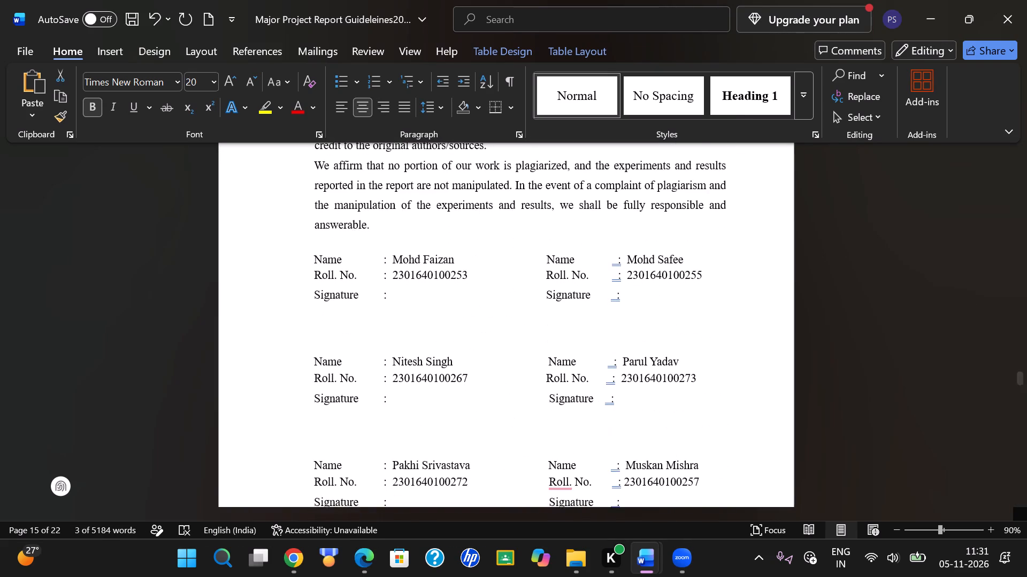
{"action": "scroll", "coordinate": [563, 311], "scroll_direction": "down", "scroll_amount": 2}
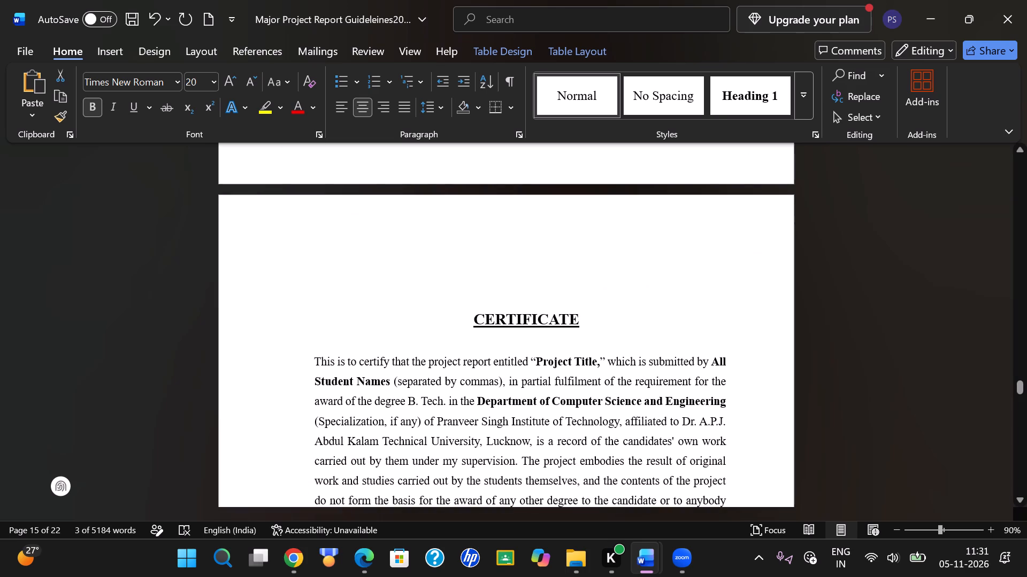
{"action": "left_click", "coordinate": [595, 362]}
{"action": "key", "text": "BackSpace"}
{"action": "key", "text": "BackSpace"}
{"action": "key", "text": "BackSpace"}
{"action": "key", "text": "BackSpace"}
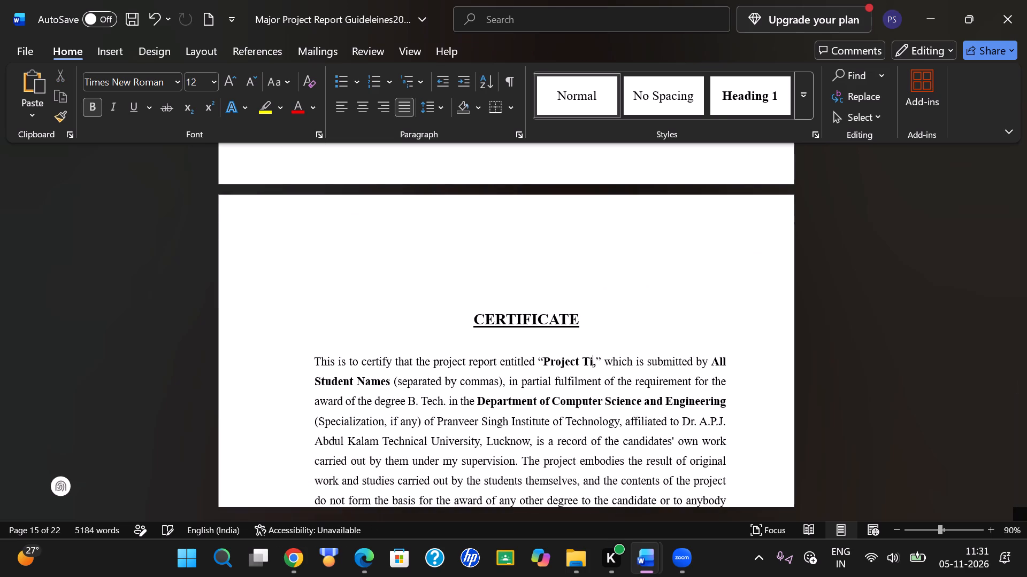
{"action": "key", "text": "BackSpace"}
{"action": "key", "text": "BackSpace"}
{"action": "key", "text": "BackSpace"}
{"action": "key", "text": "BackSpace"}
{"action": "key", "text": "BackSpace"}
{"action": "key", "text": "BackSpace"}
{"action": "key", "text": "BackSpace"}
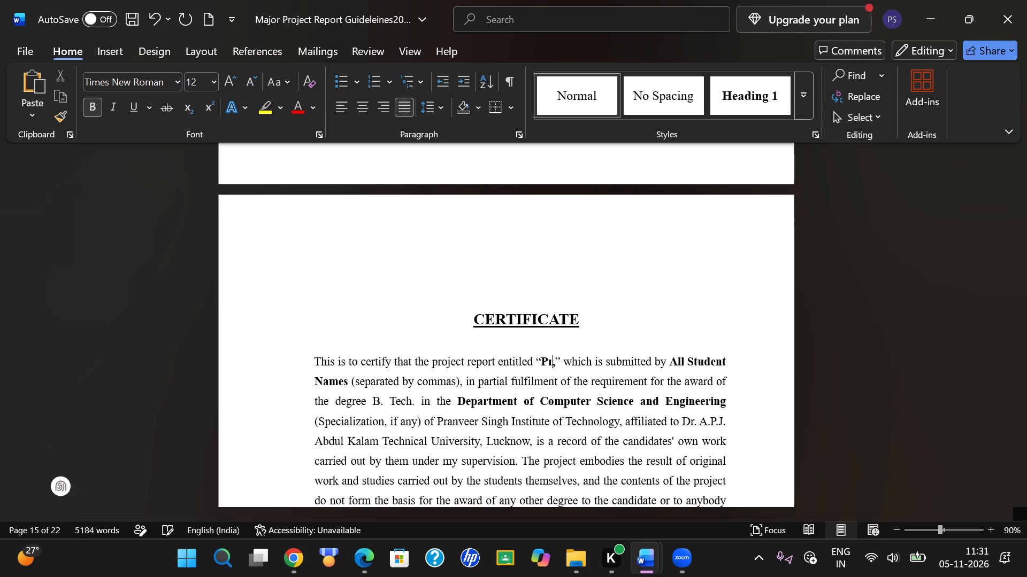
{"action": "key", "text": "BackSpace"}
{"action": "key", "text": "BackSpace"}
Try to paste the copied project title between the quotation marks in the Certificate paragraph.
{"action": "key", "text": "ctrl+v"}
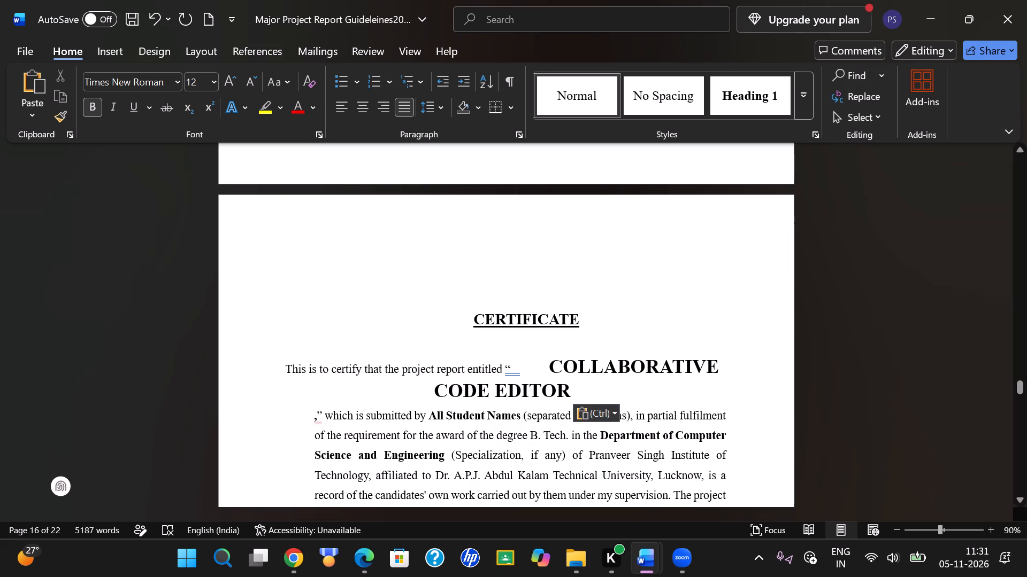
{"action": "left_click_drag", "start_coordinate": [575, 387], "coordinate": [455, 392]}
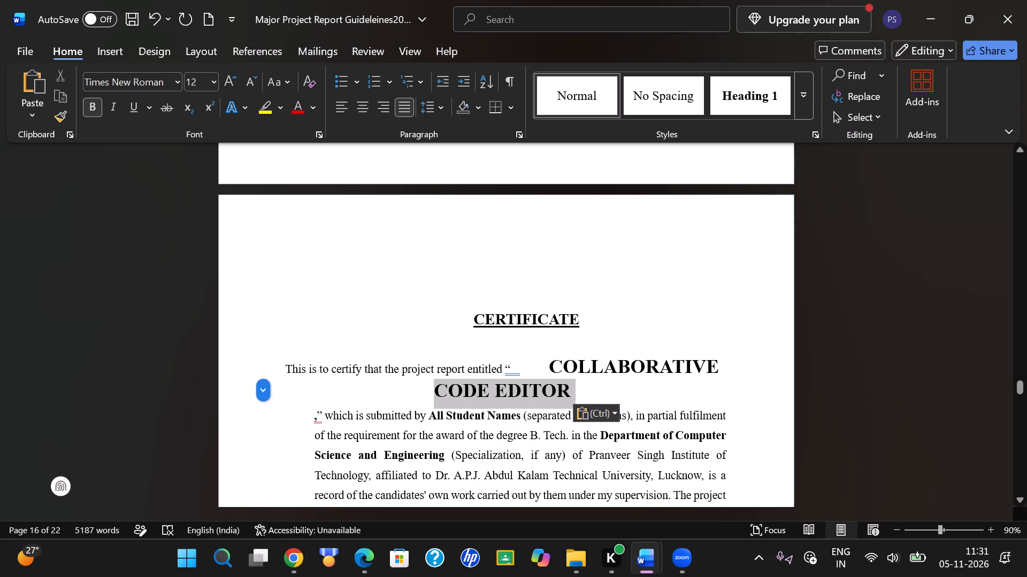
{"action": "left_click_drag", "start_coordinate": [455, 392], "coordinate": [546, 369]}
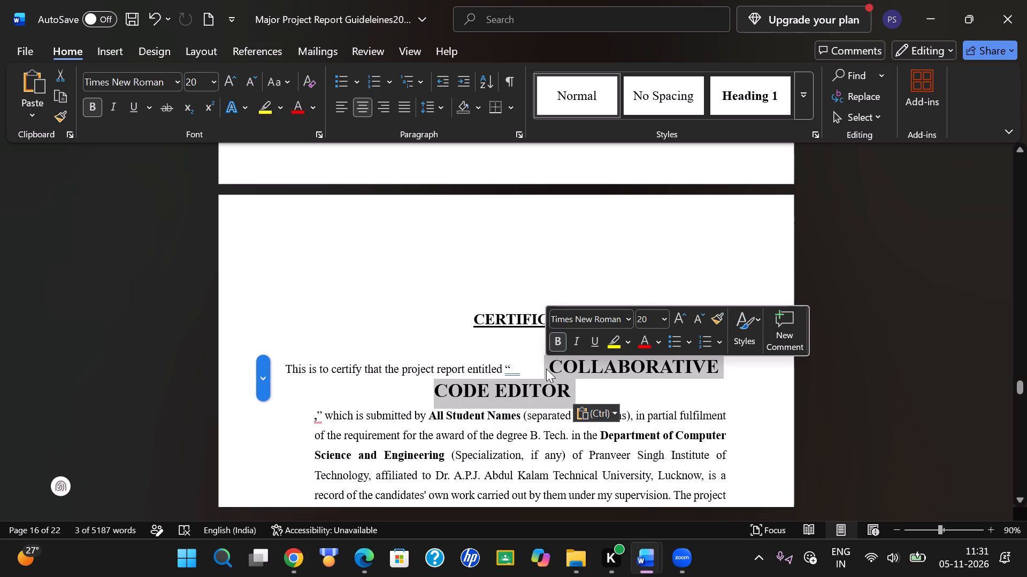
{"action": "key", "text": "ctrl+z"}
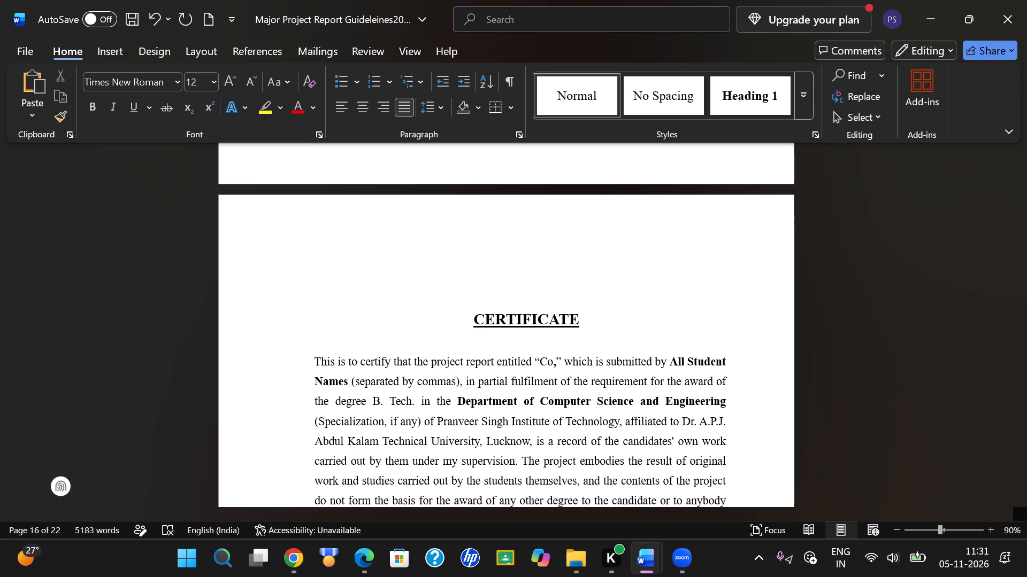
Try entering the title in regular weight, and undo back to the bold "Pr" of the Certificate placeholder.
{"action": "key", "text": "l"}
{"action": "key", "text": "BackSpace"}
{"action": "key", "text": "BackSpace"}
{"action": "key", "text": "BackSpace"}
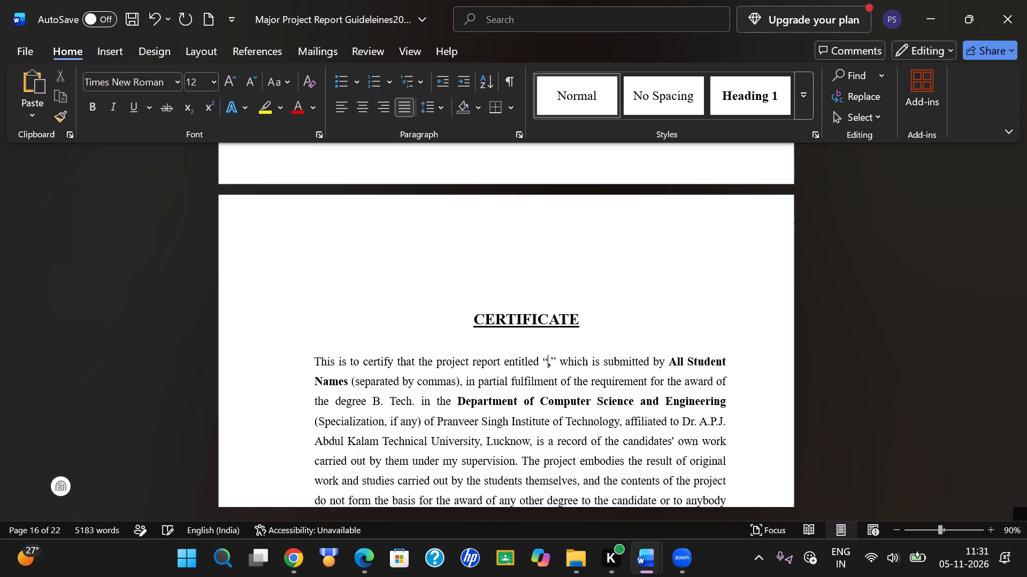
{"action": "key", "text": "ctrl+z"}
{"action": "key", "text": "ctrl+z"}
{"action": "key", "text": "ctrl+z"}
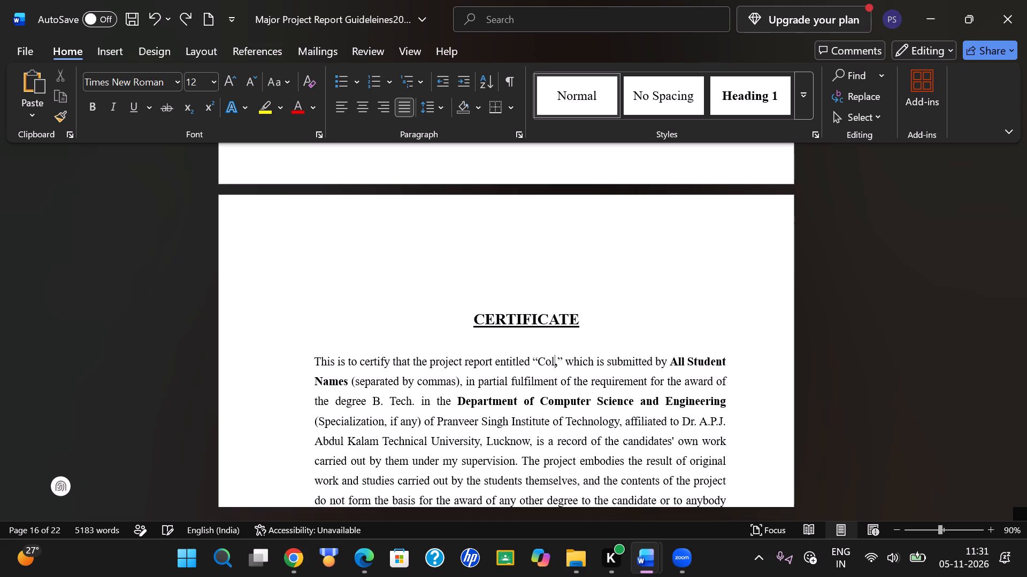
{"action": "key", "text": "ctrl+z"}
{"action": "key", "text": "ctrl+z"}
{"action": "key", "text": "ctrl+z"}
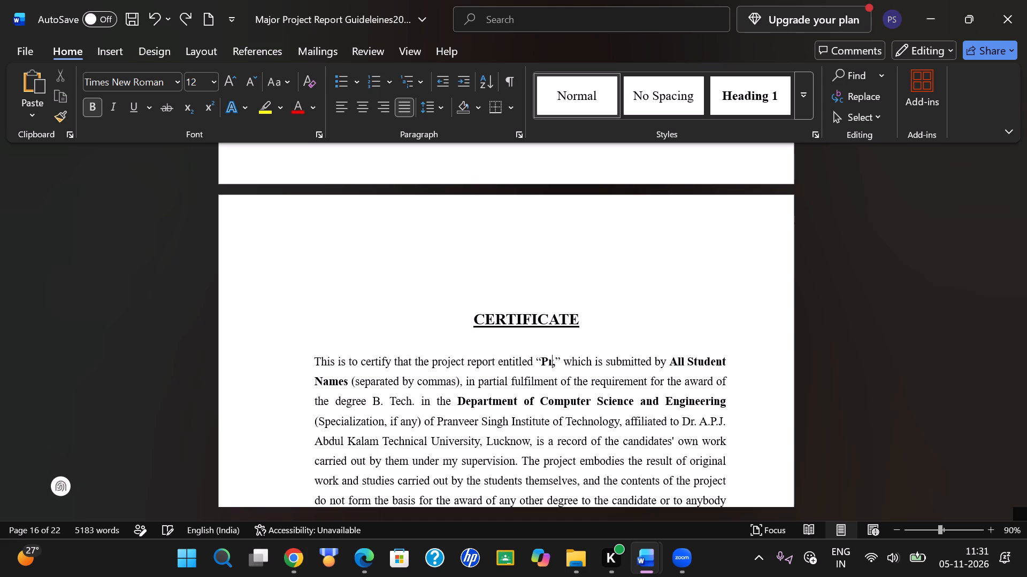
Replace the remaining "Pr" in the Certificate paragraph with the bold title COLLABORATIVE CODE EDITOR.
{"action": "left_click_drag", "start_coordinate": [549, 362], "coordinate": [542, 361]}
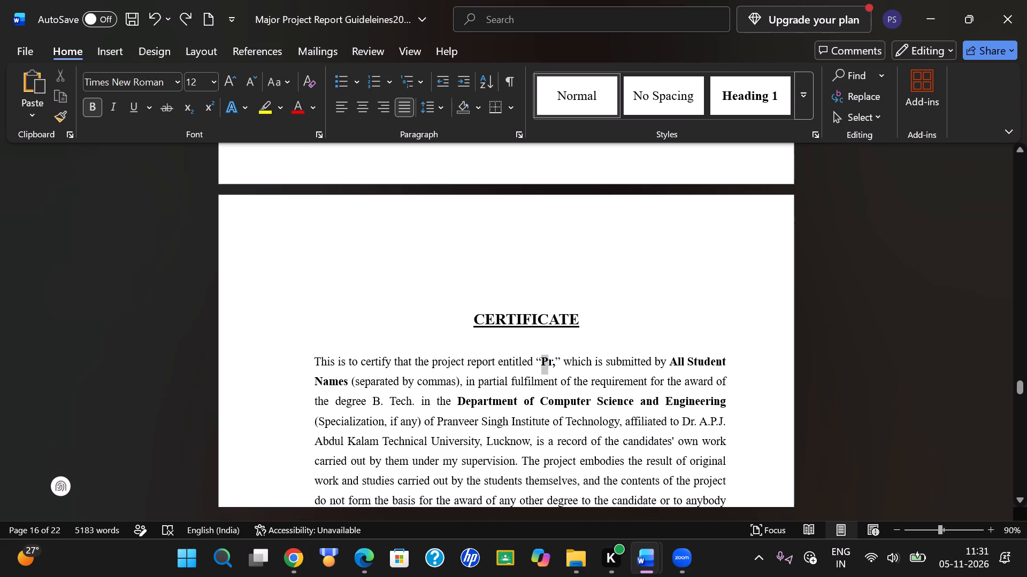
{"action": "left_click_drag", "start_coordinate": [542, 361], "coordinate": [542, 361]}
{"action": "left_click", "coordinate": [548, 364]}
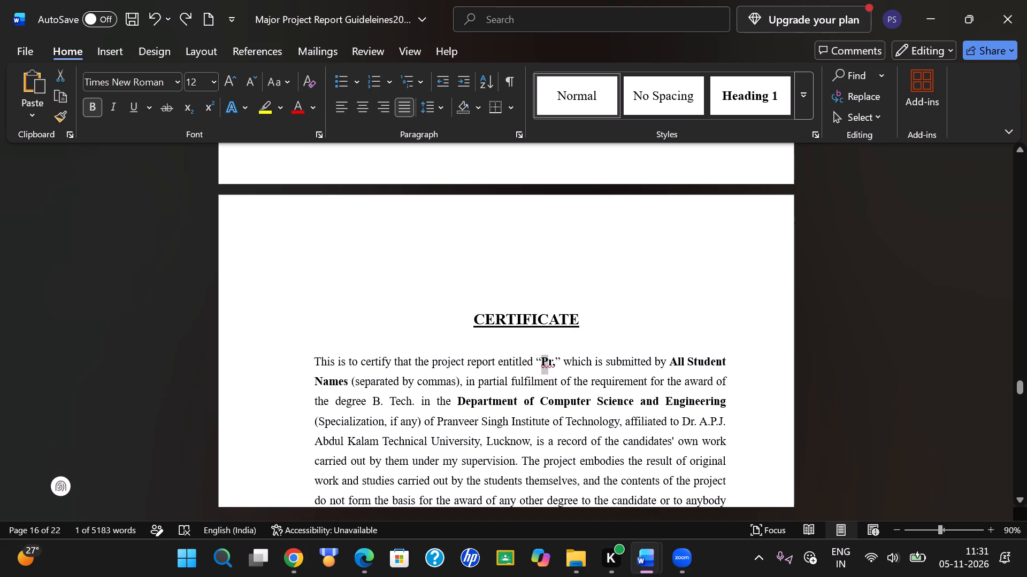
{"action": "key", "text": "Right"}
{"action": "key", "text": "BackSpace"}
{"action": "key", "text": "BackSpace"}
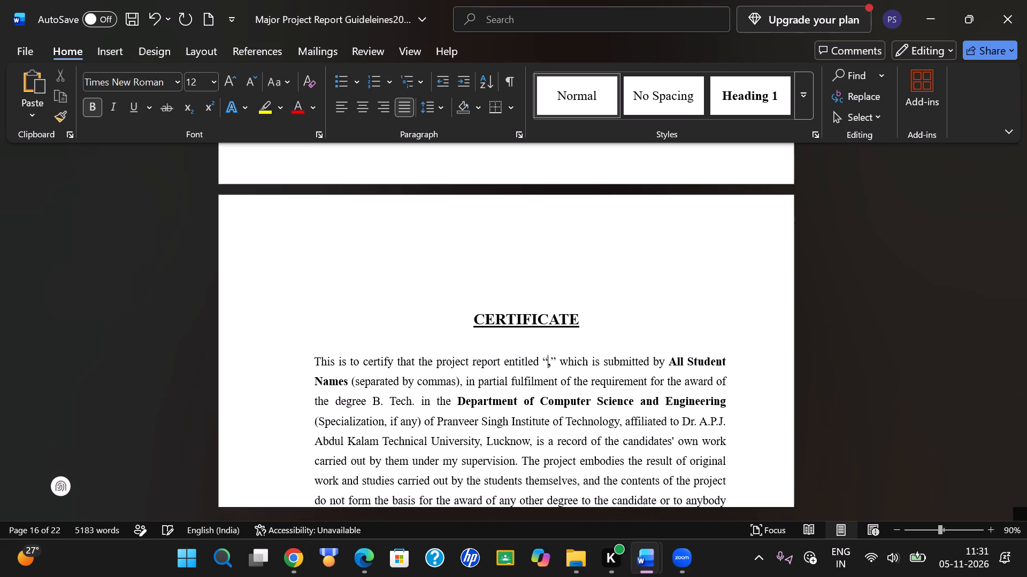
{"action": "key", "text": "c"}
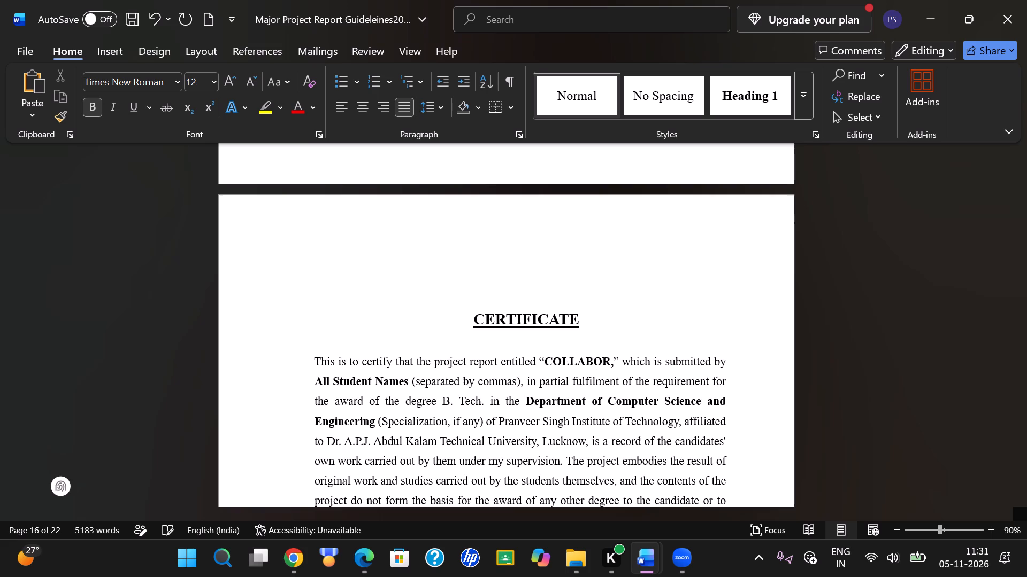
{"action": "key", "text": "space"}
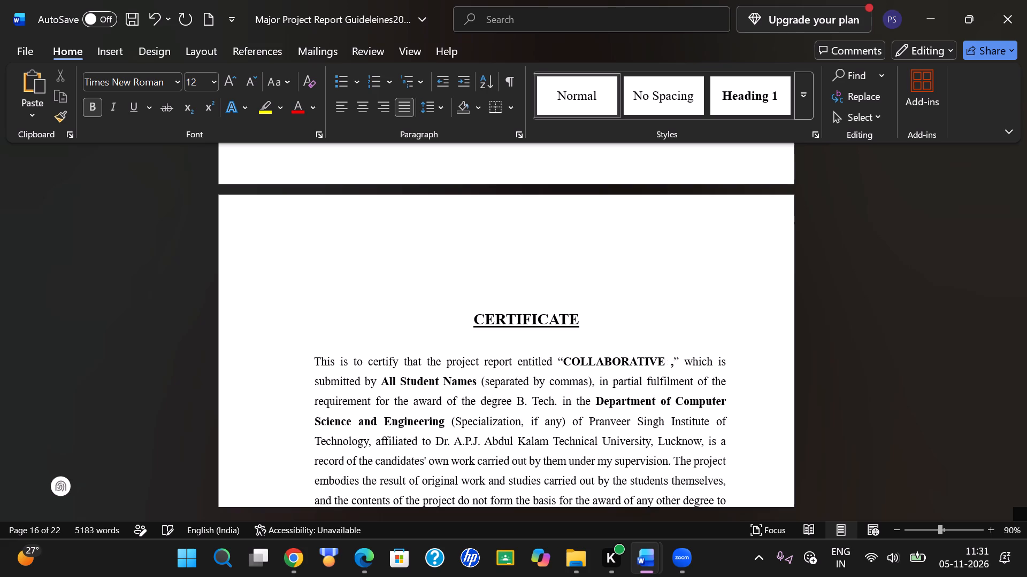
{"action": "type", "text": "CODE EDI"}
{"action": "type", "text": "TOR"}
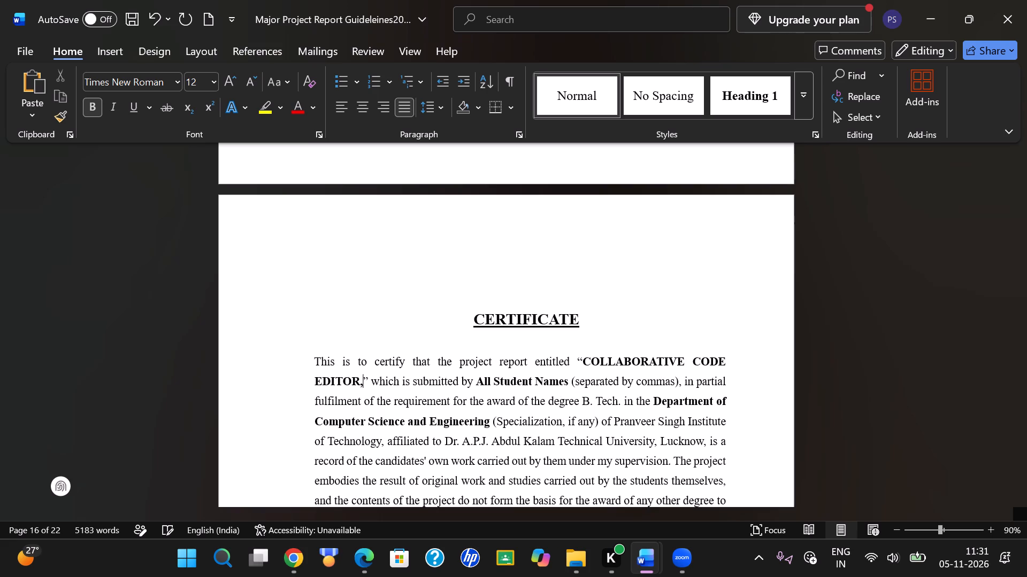
Check the title and student details on the Declaration page against the Certificate paragraph.
{"action": "scroll", "coordinate": [609, 306], "scroll_direction": "up", "scroll_amount": 3}
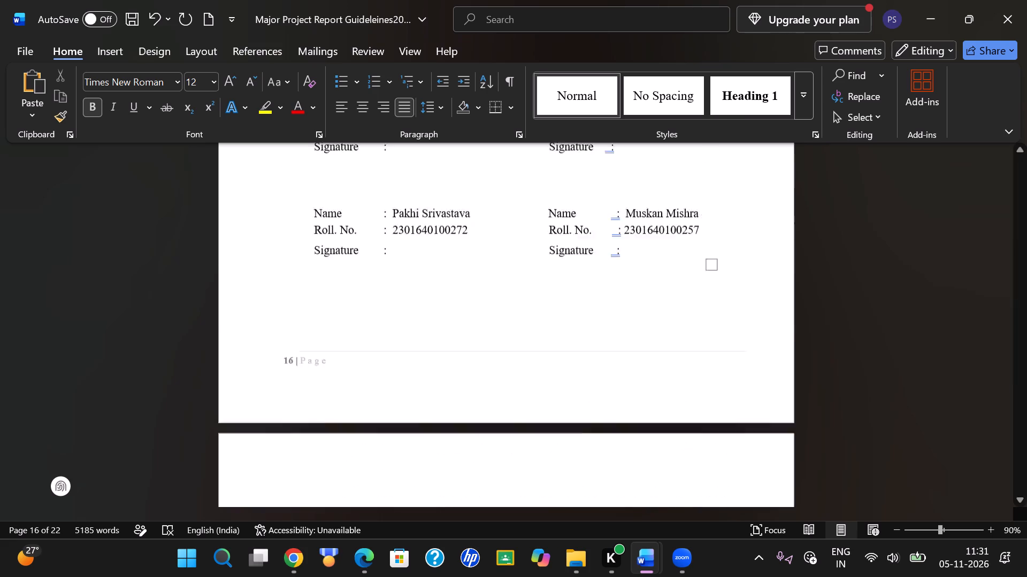
{"action": "scroll", "coordinate": [609, 306], "scroll_direction": "up", "scroll_amount": 5}
{"action": "scroll", "coordinate": [609, 306], "scroll_direction": "down", "scroll_amount": 1}
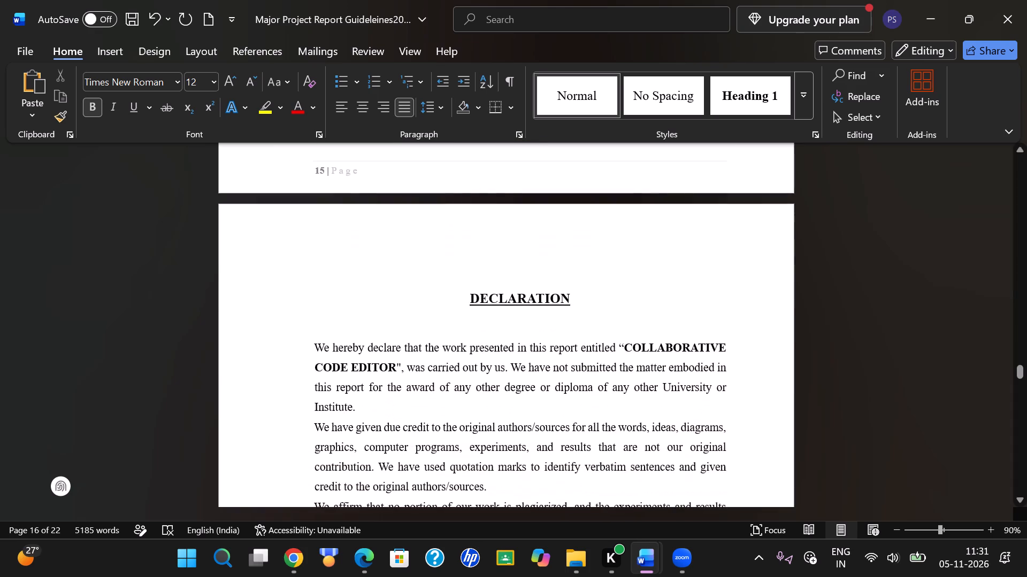
{"action": "scroll", "coordinate": [609, 306], "scroll_direction": "down", "scroll_amount": 7}
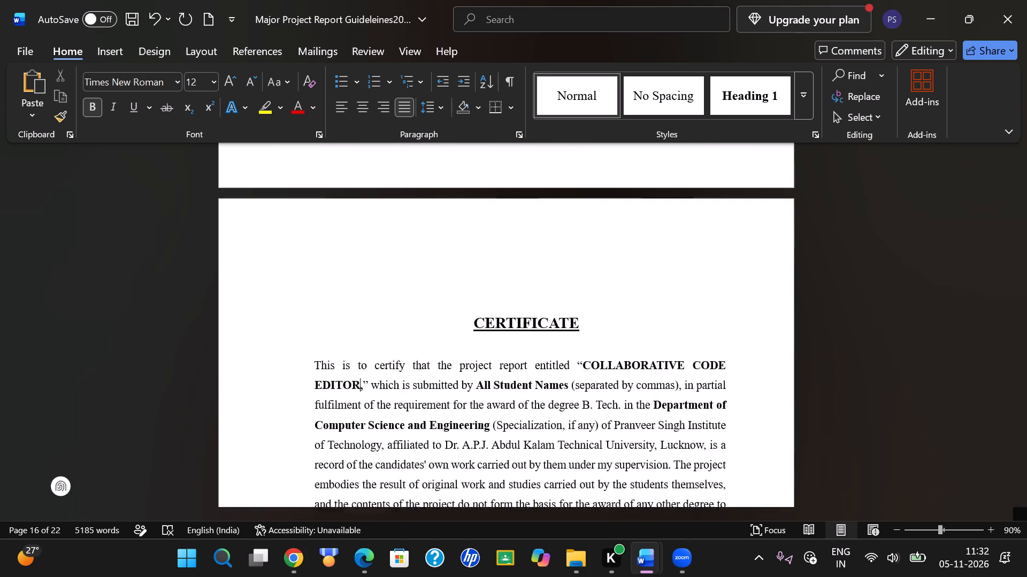
{"action": "scroll", "coordinate": [609, 306], "scroll_direction": "down", "scroll_amount": 2}
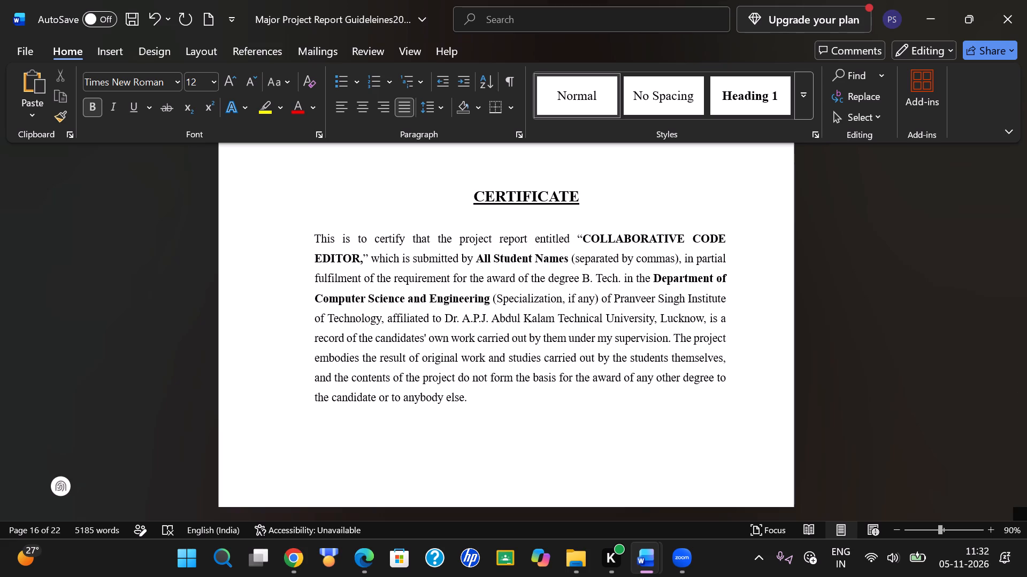
Delete the "(separated by commas)" note after the student-names placeholder in the Certificate paragraph, keeping the comma that follows it.
{"action": "left_click", "coordinate": [676, 256]}
{"action": "key", "text": "Right"}
{"action": "key", "text": "BackSpace"}
{"action": "key", "text": "BackSpace"}
{"action": "key", "text": "BackSpace"}
{"action": "key", "text": "BackSpace"}
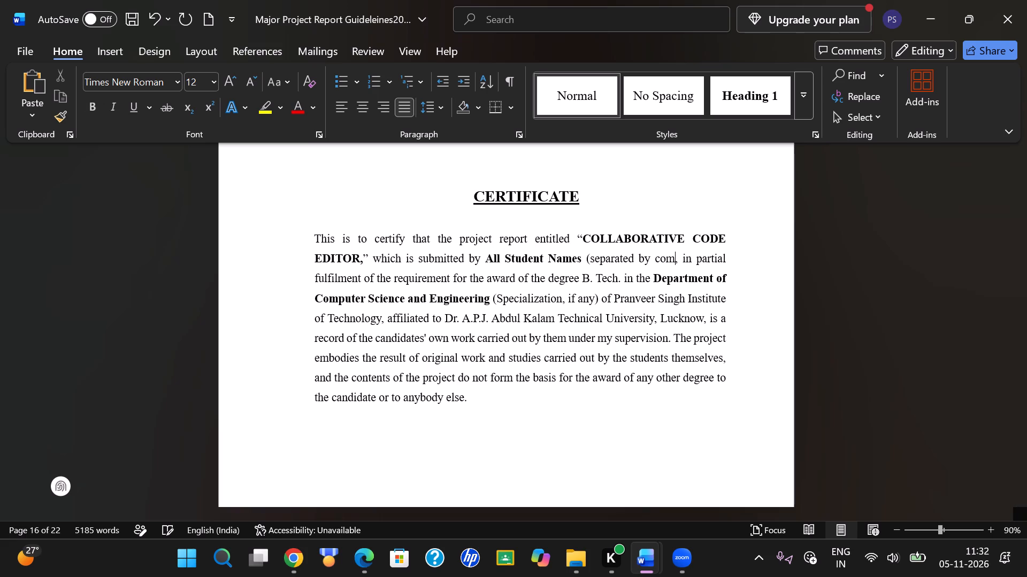
{"action": "key", "text": "BackSpace"}
{"action": "key", "text": "BackSpace"}
{"action": "key", "text": "BackSpace"}
{"action": "key", "text": "BackSpace"}
{"action": "key", "text": "BackSpace"}
{"action": "key", "text": "BackSpace"}
{"action": "key", "text": "BackSpace"}
{"action": "key", "text": "BackSpace"}
{"action": "key", "text": "BackSpace"}
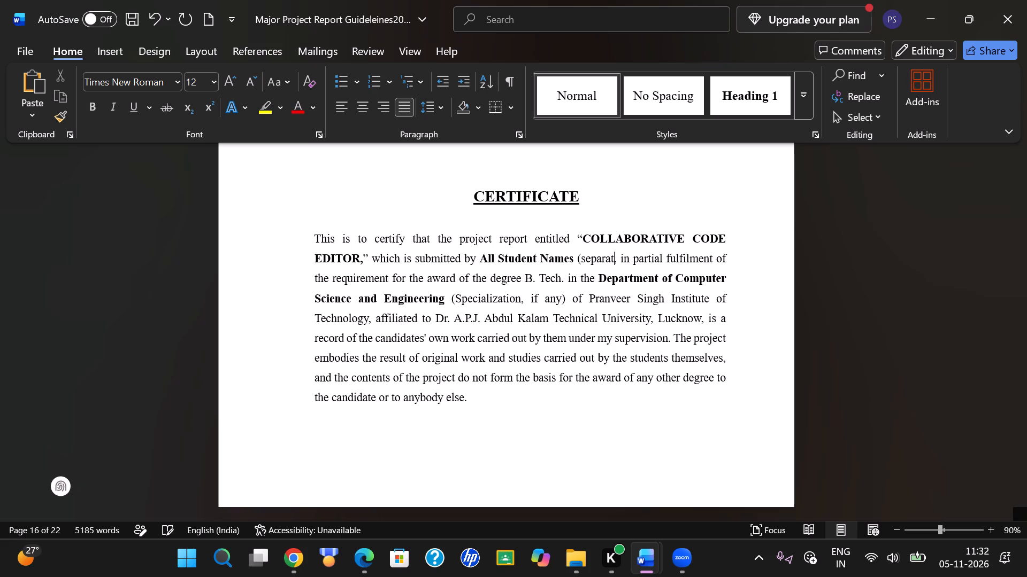
{"action": "key", "text": "BackSpace"}
{"action": "key", "text": "BackSpace"}
{"action": "key", "text": "BackSpace"}
{"action": "key", "text": "BackSpace"}
{"action": "key", "text": "BackSpace"}
{"action": "key", "text": "BackSpace"}
{"action": "key", "text": "BackSpace"}
{"action": "key", "text": "BackSpace"}
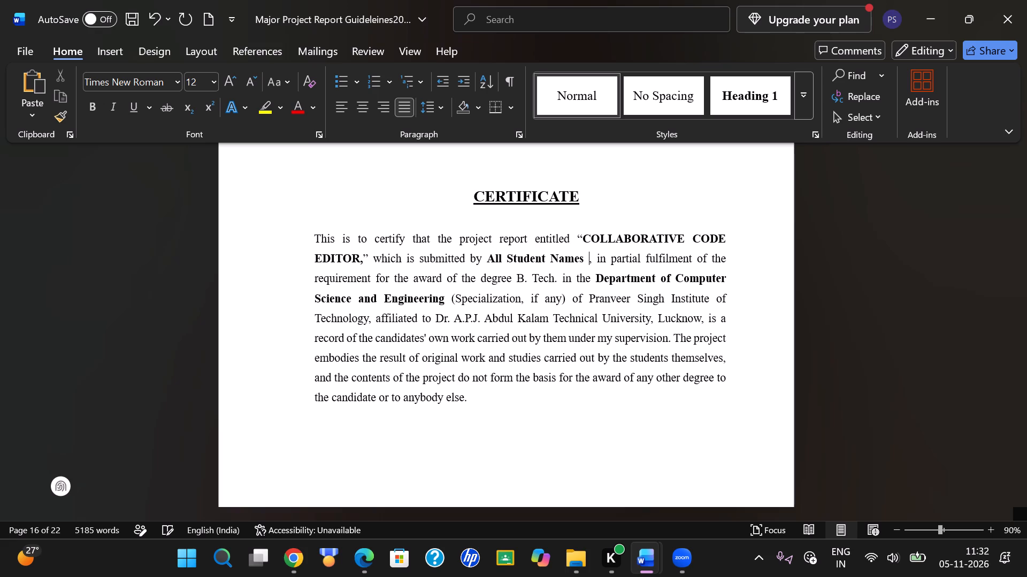
{"action": "key", "text": "BackSpace"}
Delete the bold "All Student Names" placeholder after "submitted by" in the Certificate paragraph.
{"action": "left_click_drag", "start_coordinate": [585, 258], "coordinate": [562, 259]}
{"action": "key", "text": "BackSpace"}
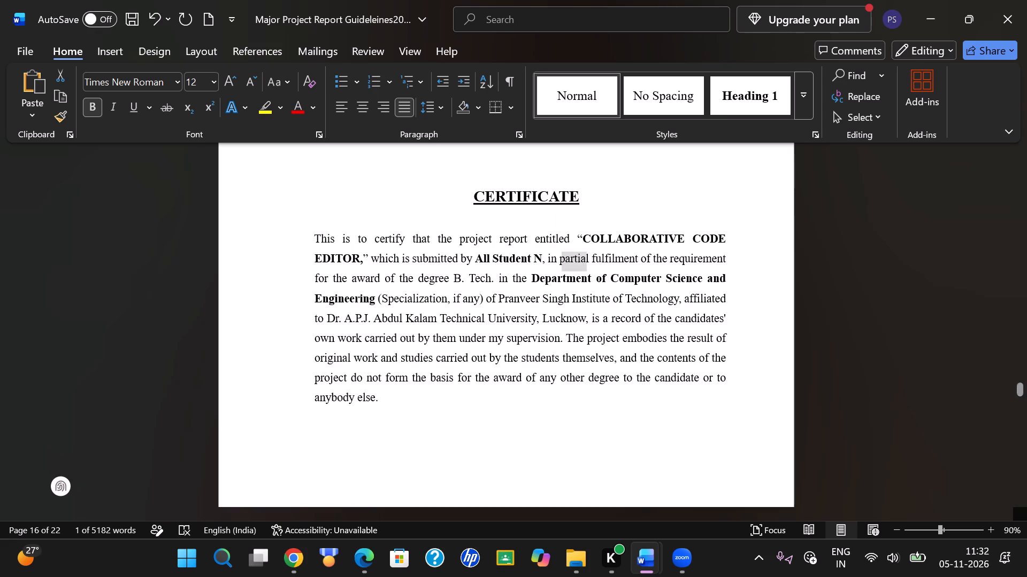
{"action": "key", "text": "BackSpace"}
{"action": "key", "text": "BackSpace"}
{"action": "key", "text": "BackSpace"}
{"action": "key", "text": "BackSpace"}
{"action": "key", "text": "BackSpace"}
{"action": "key", "text": "BackSpace"}
{"action": "key", "text": "BackSpace"}
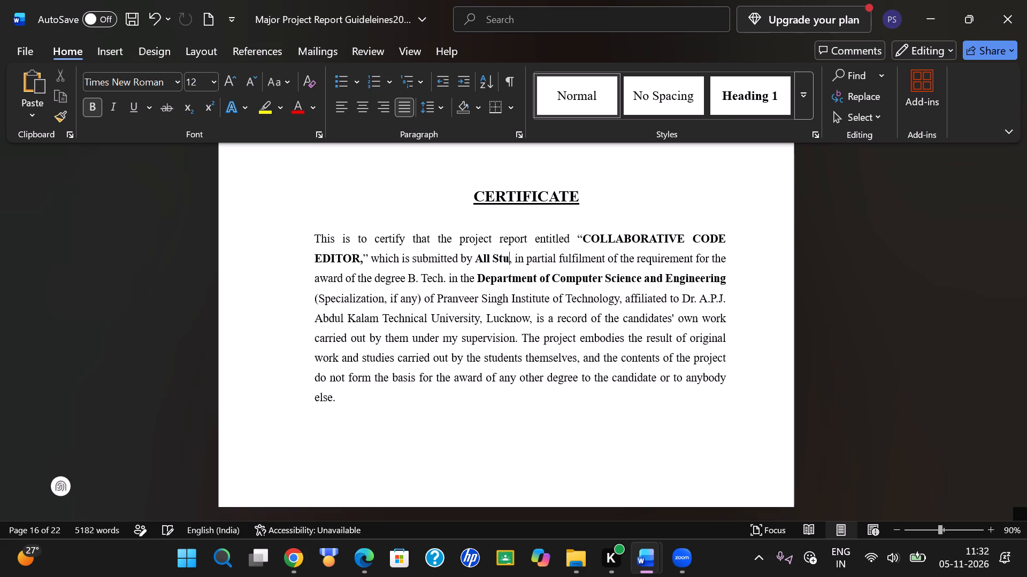
{"action": "key", "text": "BackSpace"}
{"action": "key", "text": "BackSpace"}
{"action": "key", "text": "BackSpace"}
{"action": "key", "text": "BackSpace"}
{"action": "key", "text": "BackSpace"}
{"action": "key", "text": "BackSpace"}
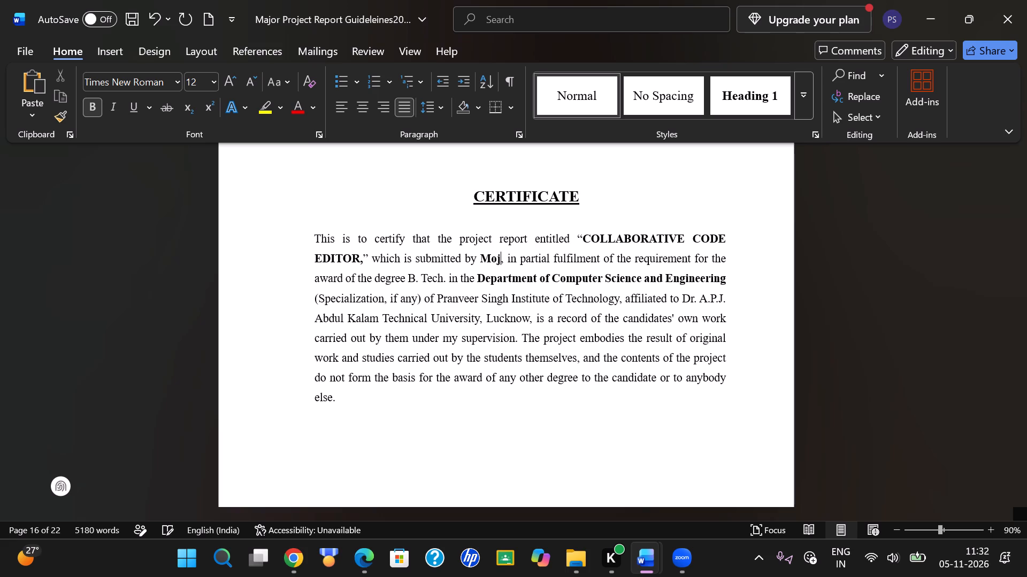
Enter the first student's name in bold after "submitted by", followed by the roll number in parentheses.
{"action": "key", "text": "BackSpace"}
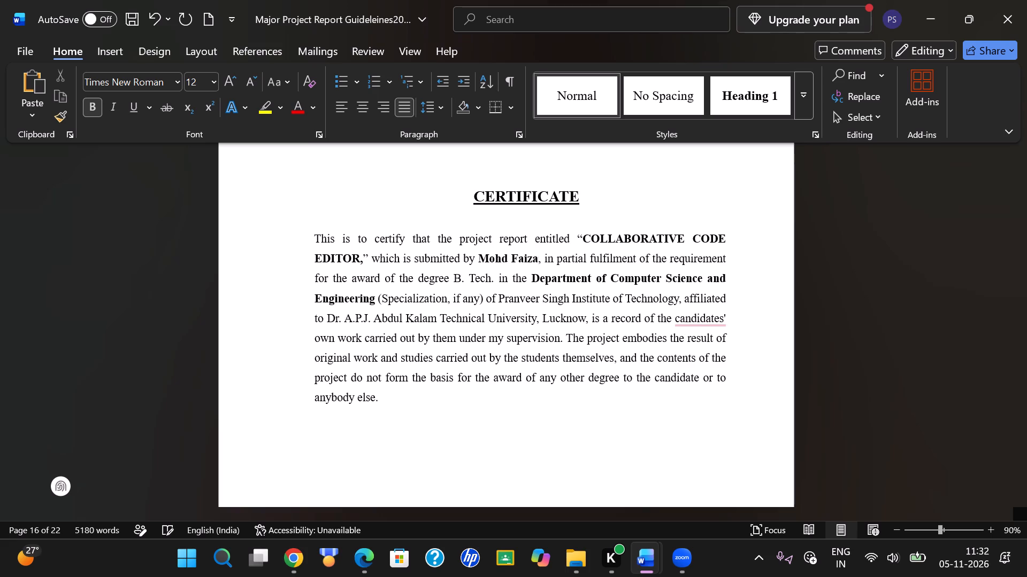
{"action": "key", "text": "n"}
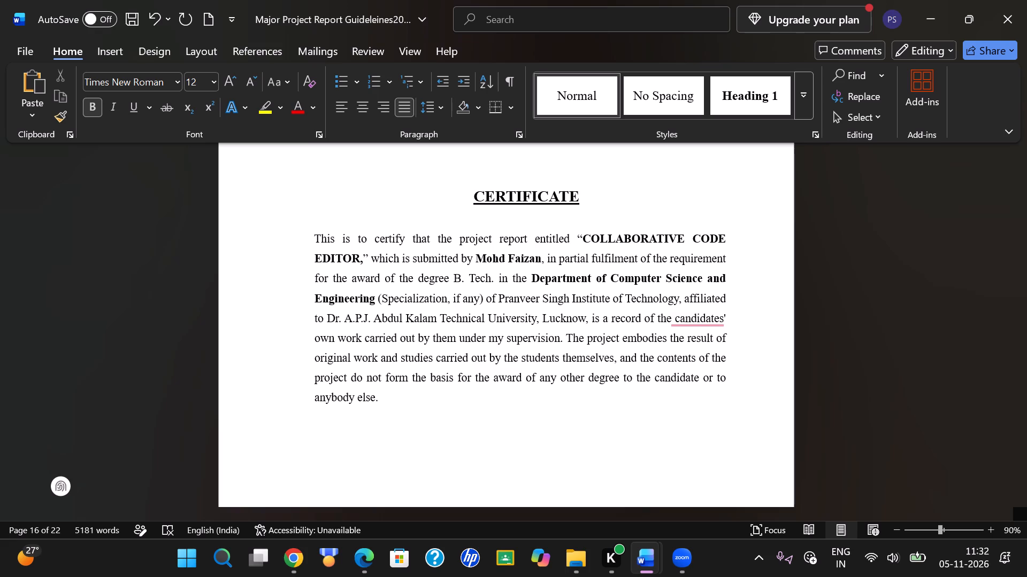
{"action": "key", "text": "shift+parenleft"}
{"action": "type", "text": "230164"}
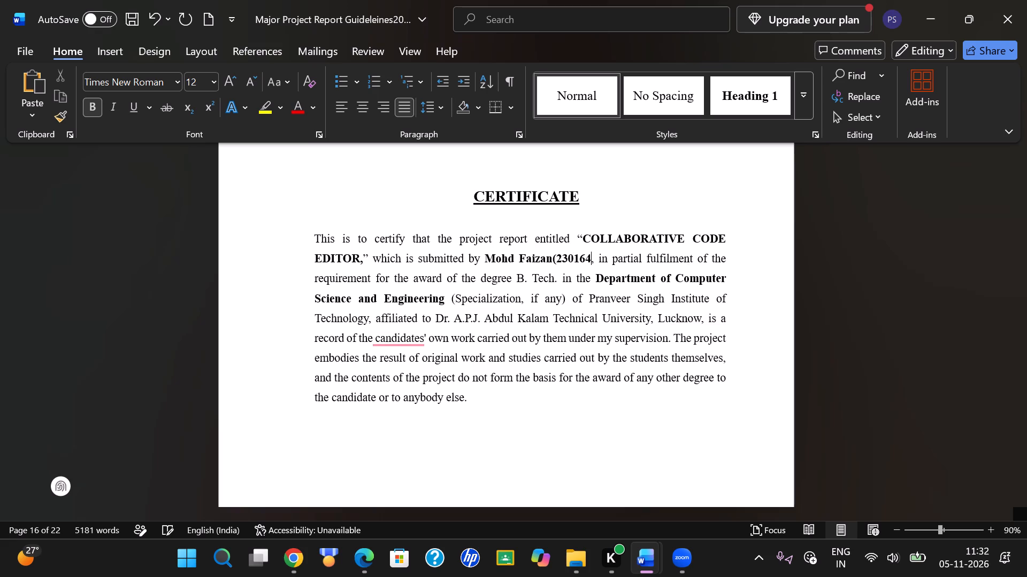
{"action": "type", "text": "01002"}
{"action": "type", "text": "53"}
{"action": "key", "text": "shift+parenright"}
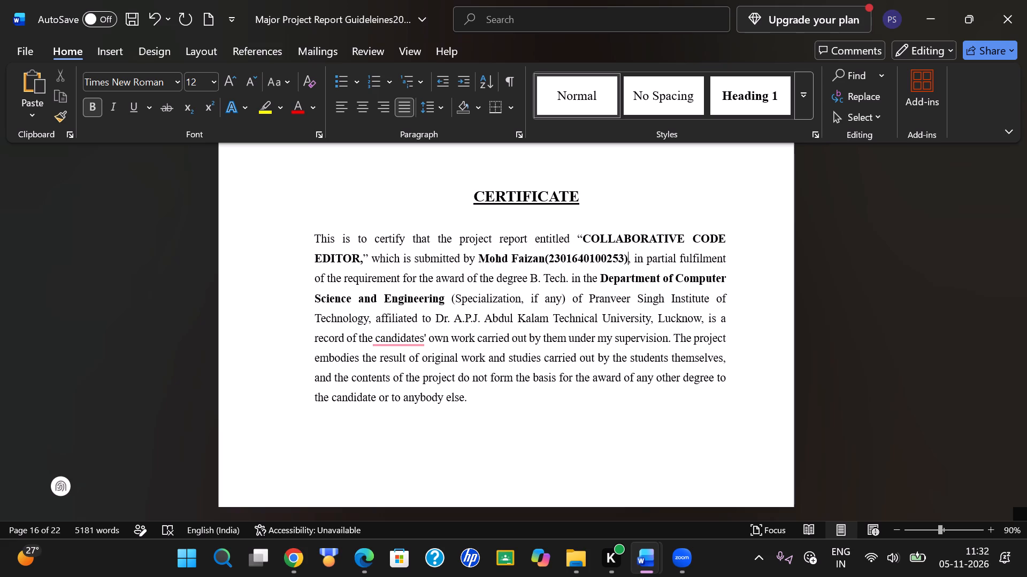
Add the second student's name and parenthesised roll number after a comma, and end the entry with another comma.
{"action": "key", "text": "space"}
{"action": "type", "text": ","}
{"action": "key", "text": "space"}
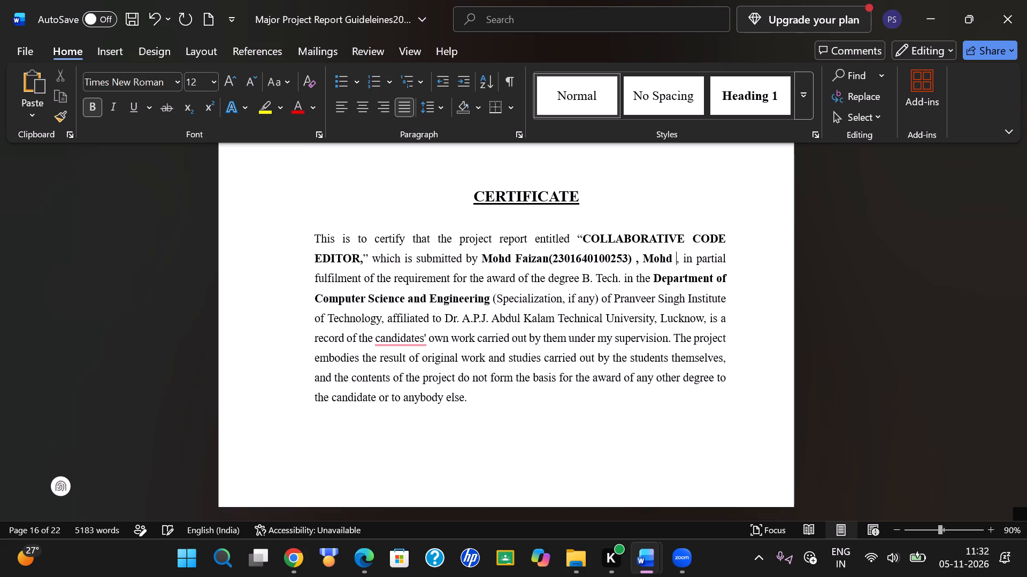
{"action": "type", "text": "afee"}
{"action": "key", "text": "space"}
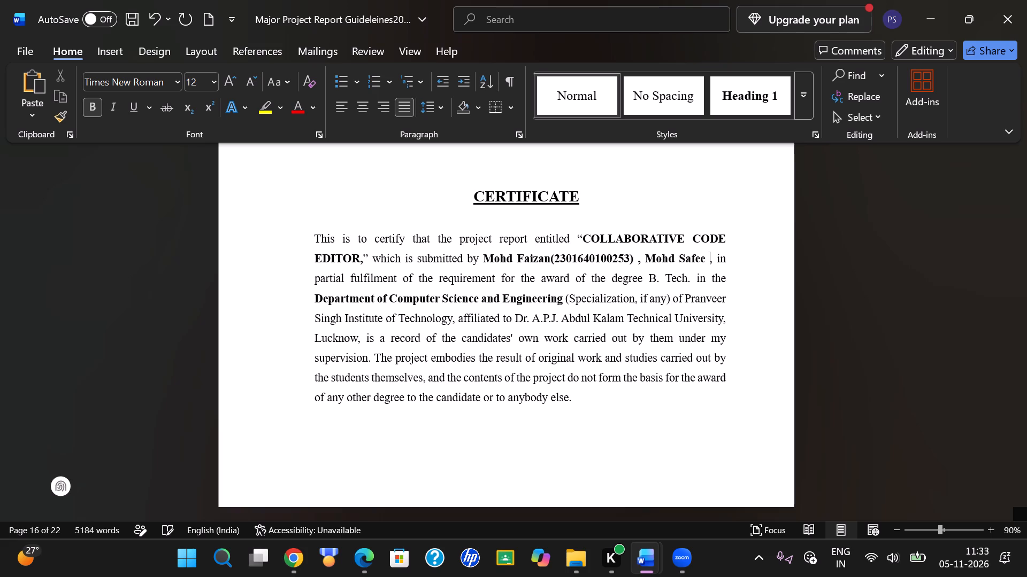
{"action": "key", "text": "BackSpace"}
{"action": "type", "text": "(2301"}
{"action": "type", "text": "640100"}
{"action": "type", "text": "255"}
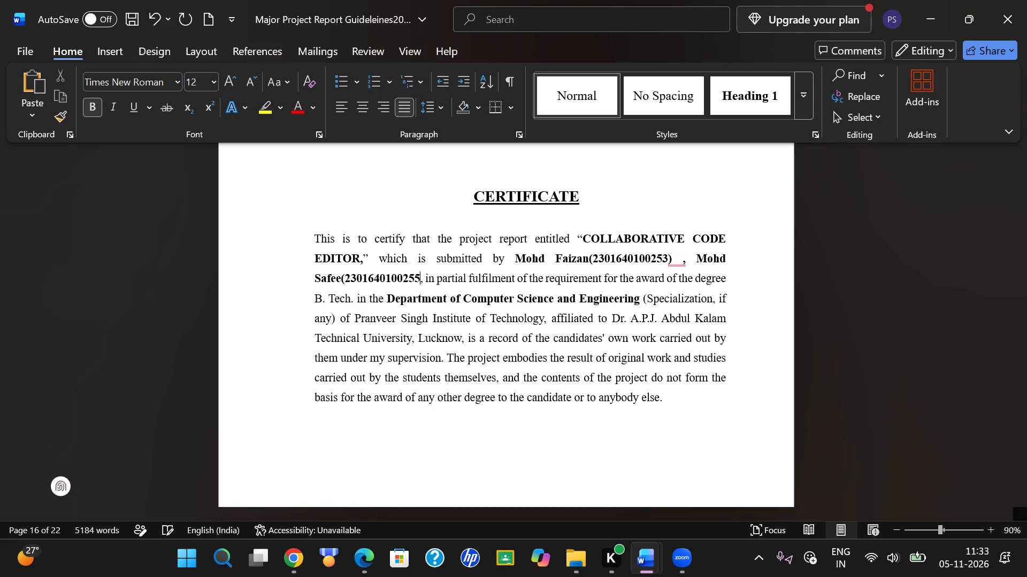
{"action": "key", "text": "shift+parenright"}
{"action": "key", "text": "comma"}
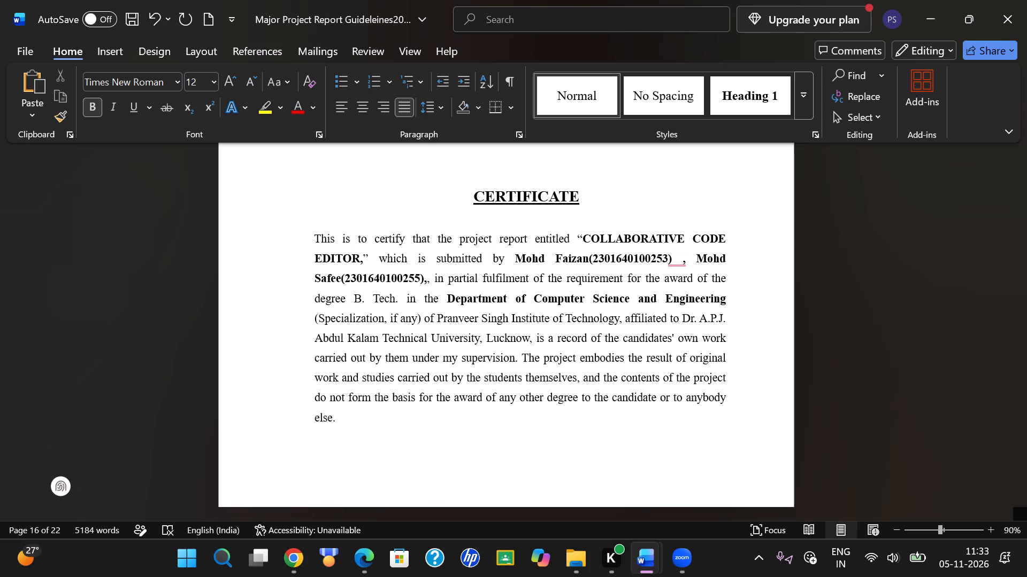
Remove the spaces before and after the comma separating the first two students in the Certificate paragraph.
{"action": "left_click", "coordinate": [682, 260]}
{"action": "key", "text": "BackSpace"}
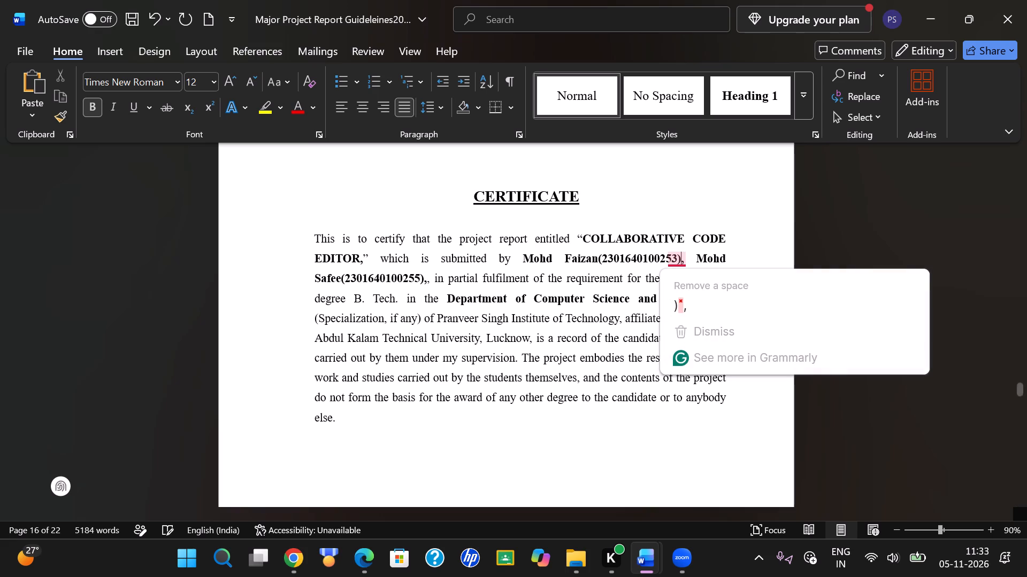
{"action": "left_click", "coordinate": [695, 260]}
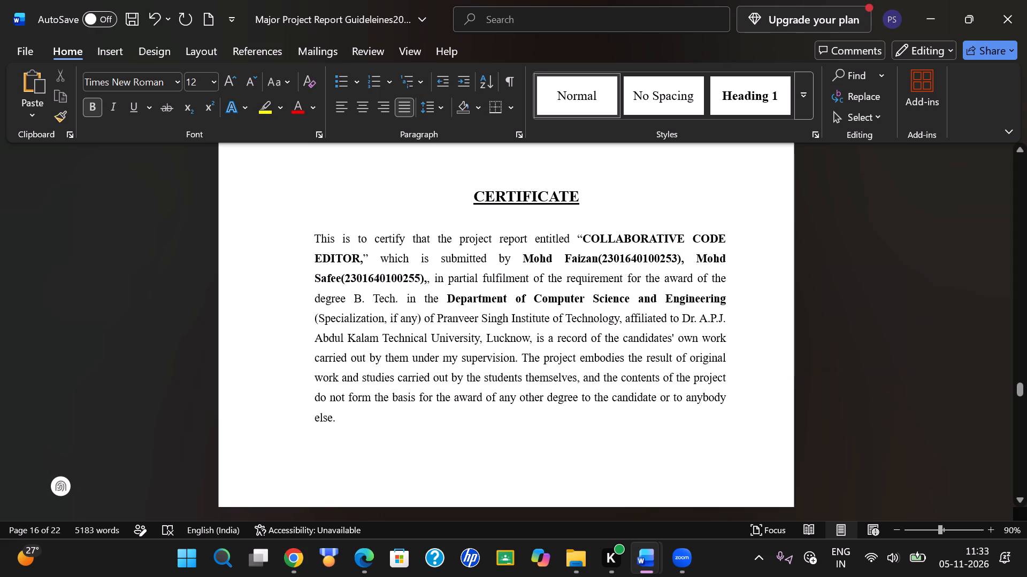
{"action": "key", "text": "BackSpace"}
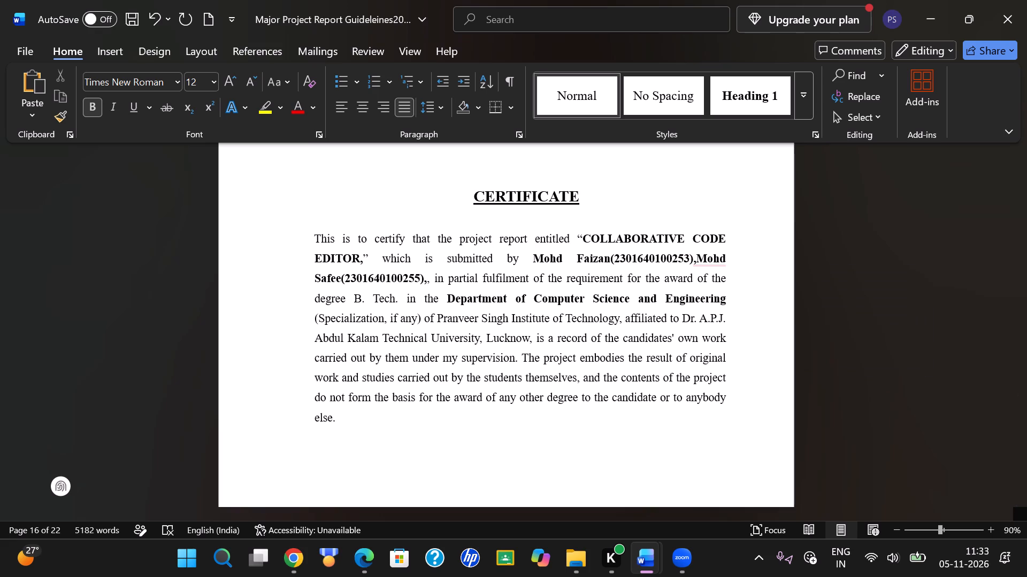
Add the third student's name, with only the surname's initial capitalised, and the parenthesised roll number after the second student's comma.
{"action": "left_click", "coordinate": [425, 280]}
{"action": "key", "text": "Right"}
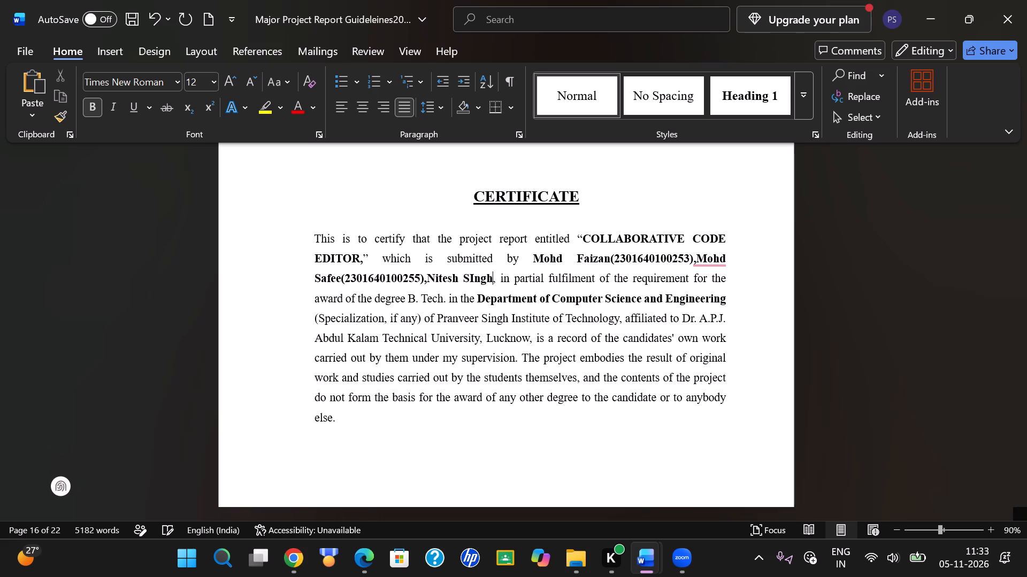
{"action": "key", "text": "Left"}
{"action": "key", "text": "Left"}
{"action": "key", "text": "Left"}
{"action": "key", "text": "BackSpace"}
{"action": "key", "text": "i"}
{"action": "key", "text": "Right"}
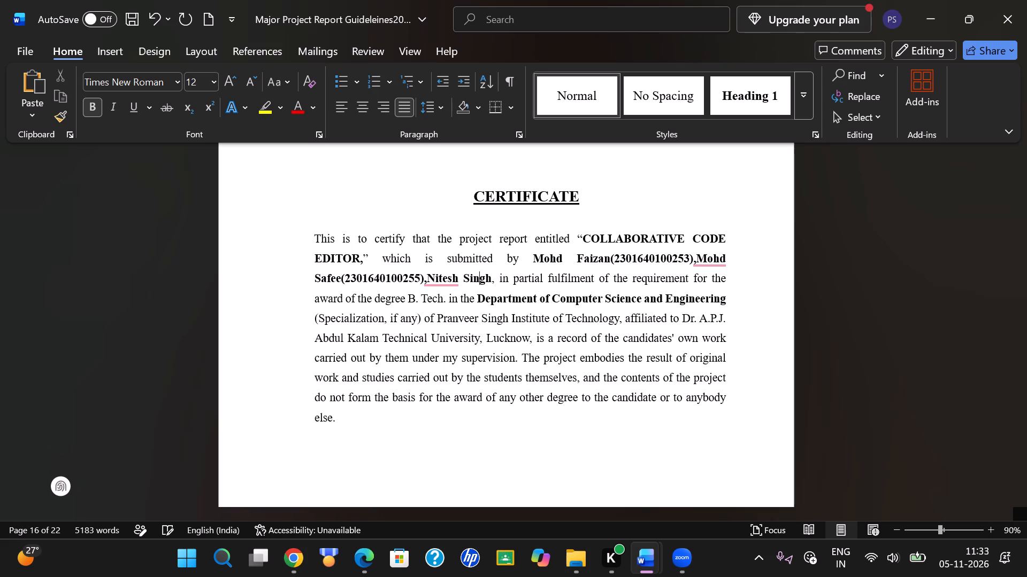
{"action": "key", "text": "Right"}
{"action": "key", "text": "Right"}
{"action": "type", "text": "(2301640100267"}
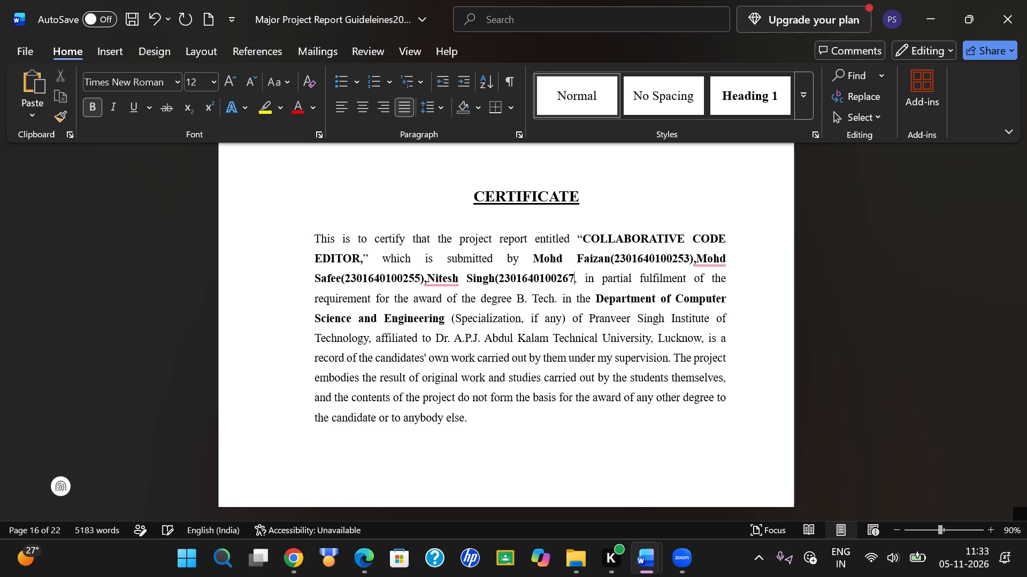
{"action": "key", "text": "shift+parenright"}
Add the fourth student's name and parenthesised roll number after a comma, and end the entry with another comma.
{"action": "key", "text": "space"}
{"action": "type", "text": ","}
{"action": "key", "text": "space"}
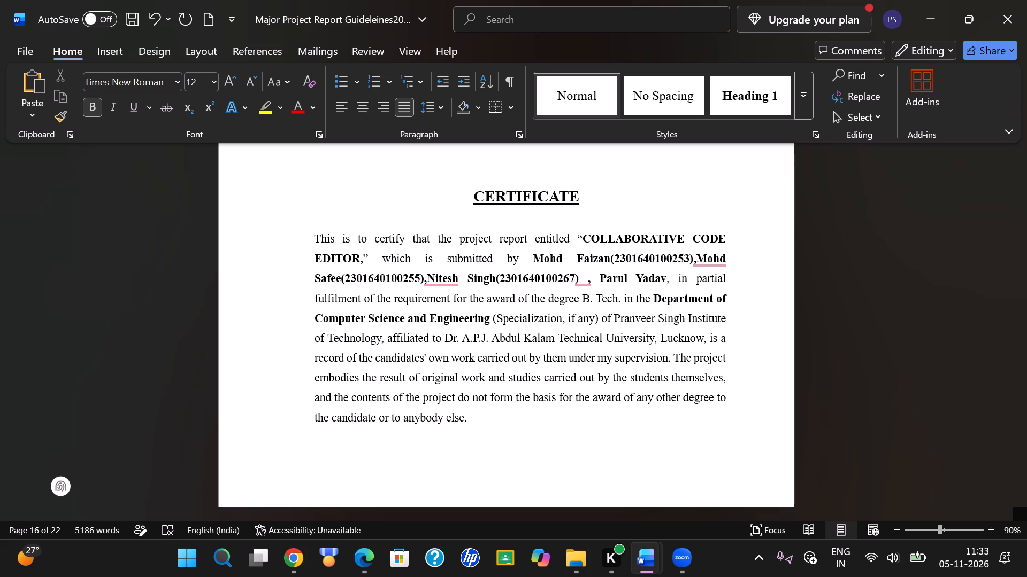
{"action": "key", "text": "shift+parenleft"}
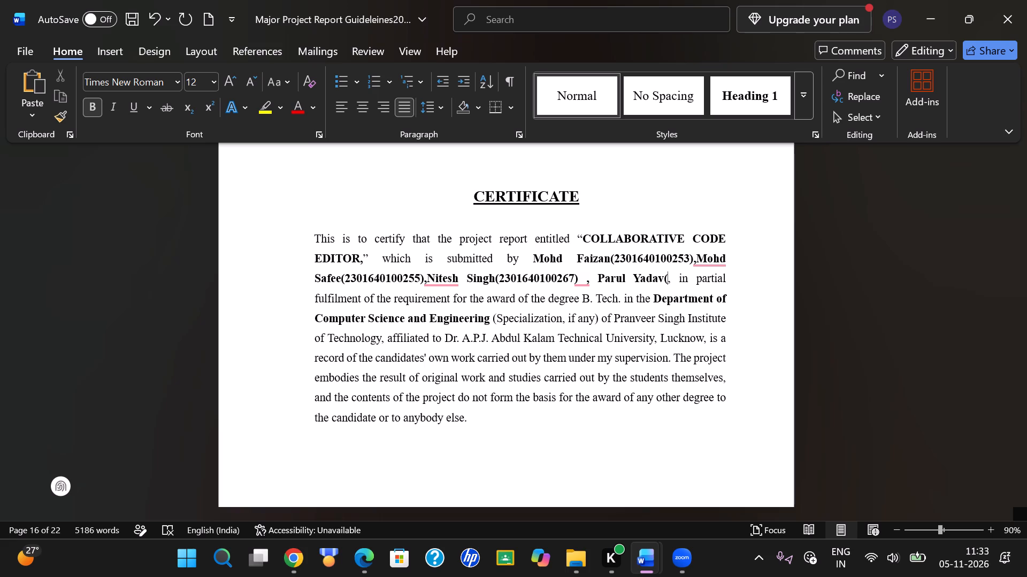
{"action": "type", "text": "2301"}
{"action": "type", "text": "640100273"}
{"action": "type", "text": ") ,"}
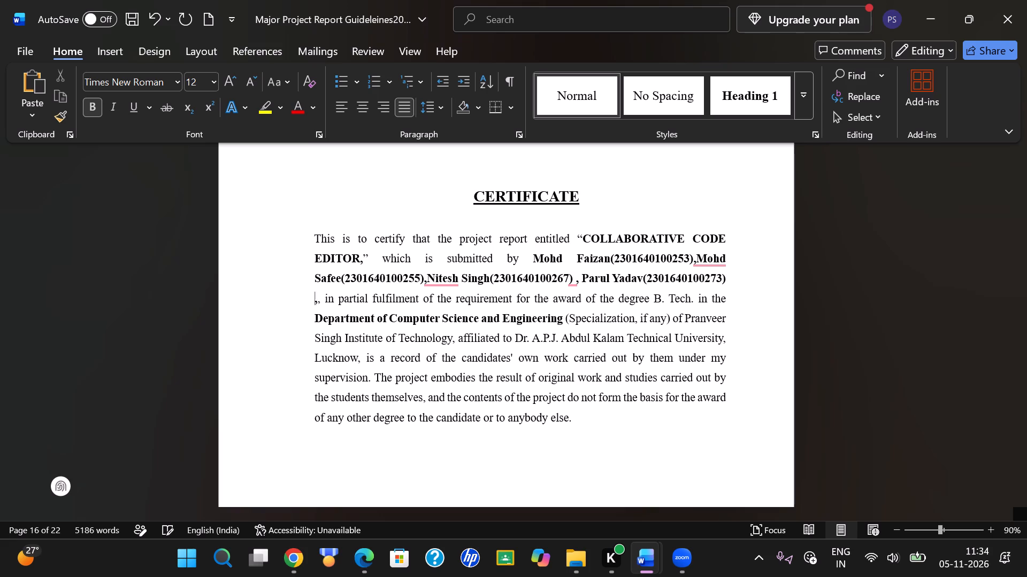
Add the fifth student's name and parenthesised roll number to the Certificate's student list, ending with a comma.
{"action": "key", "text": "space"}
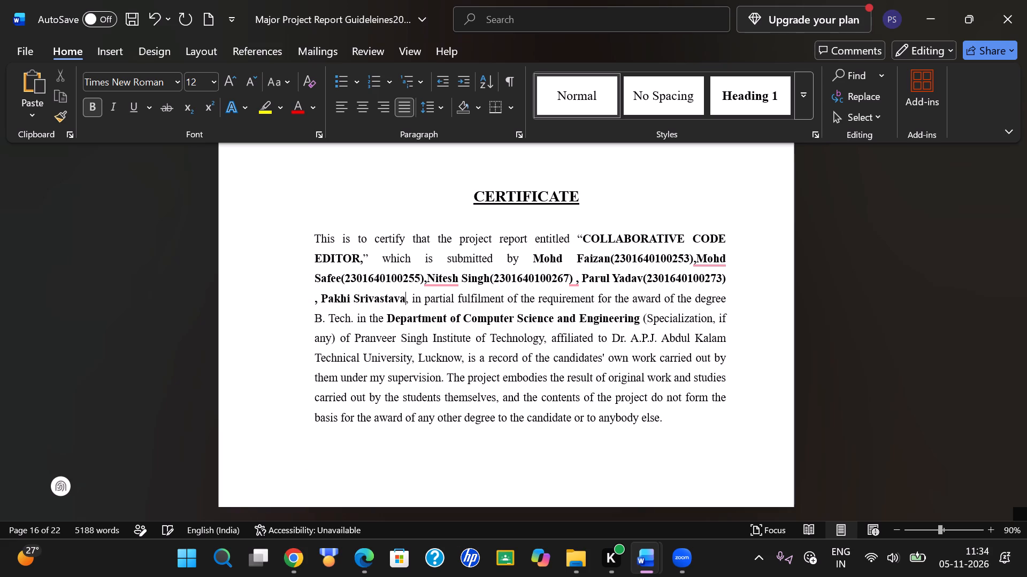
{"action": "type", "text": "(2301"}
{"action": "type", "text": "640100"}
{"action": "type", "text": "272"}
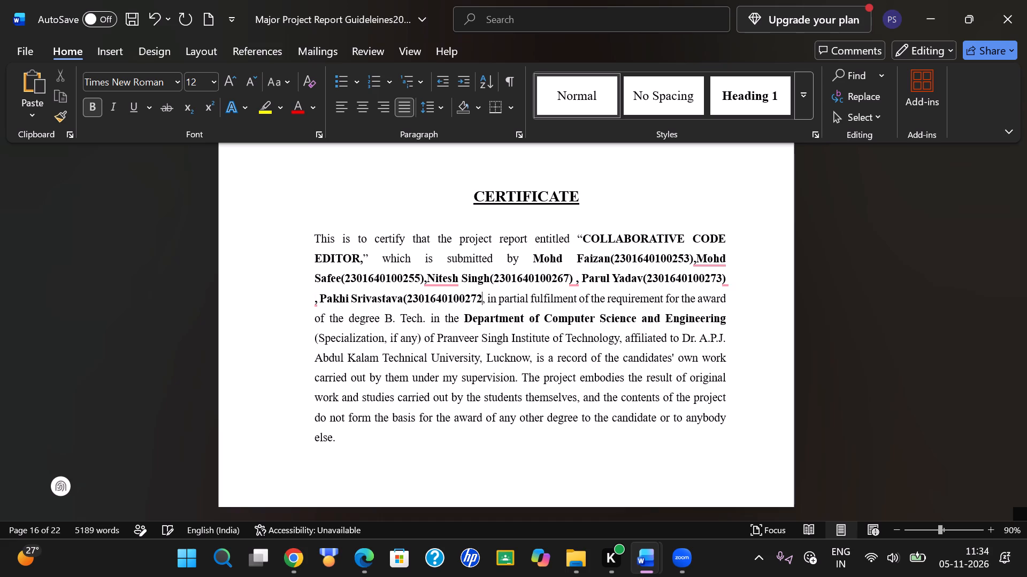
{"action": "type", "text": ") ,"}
Add the sixth student's name and parenthesised roll number at the end of the Certificate's student list.
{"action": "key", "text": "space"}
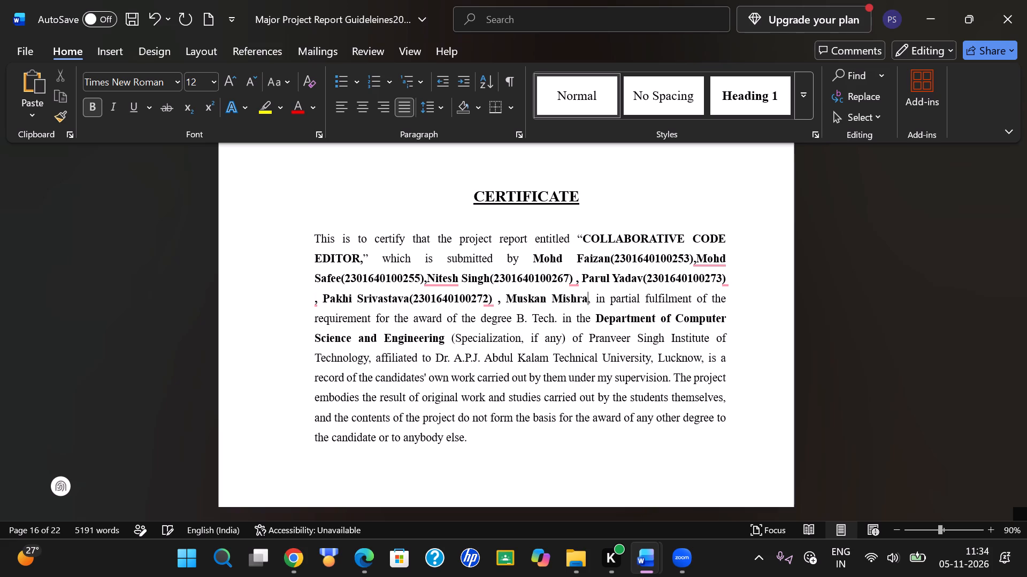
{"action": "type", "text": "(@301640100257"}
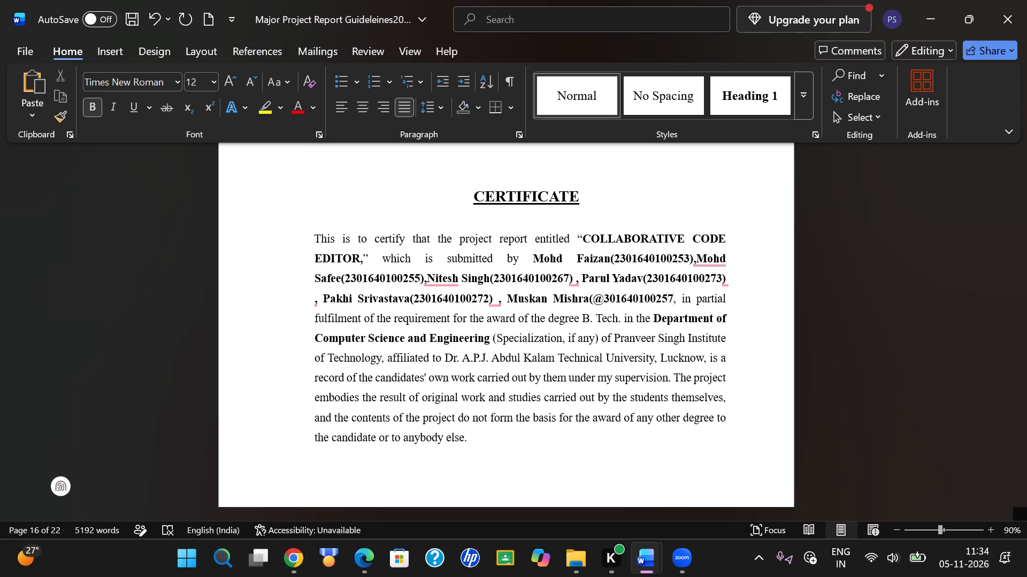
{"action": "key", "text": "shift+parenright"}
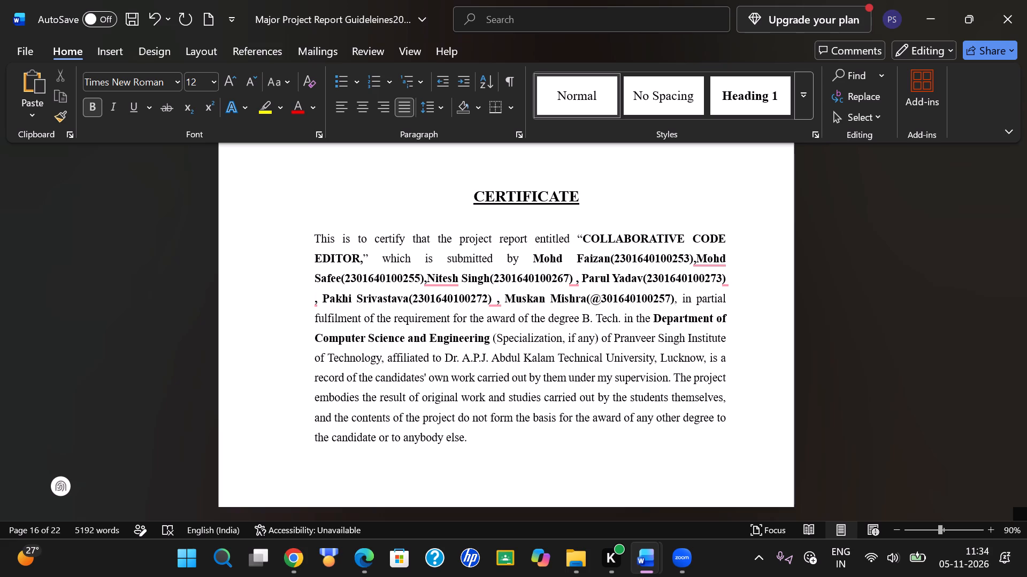
Replace the stray @ at the start of the sixth student's roll number with the digit 2.
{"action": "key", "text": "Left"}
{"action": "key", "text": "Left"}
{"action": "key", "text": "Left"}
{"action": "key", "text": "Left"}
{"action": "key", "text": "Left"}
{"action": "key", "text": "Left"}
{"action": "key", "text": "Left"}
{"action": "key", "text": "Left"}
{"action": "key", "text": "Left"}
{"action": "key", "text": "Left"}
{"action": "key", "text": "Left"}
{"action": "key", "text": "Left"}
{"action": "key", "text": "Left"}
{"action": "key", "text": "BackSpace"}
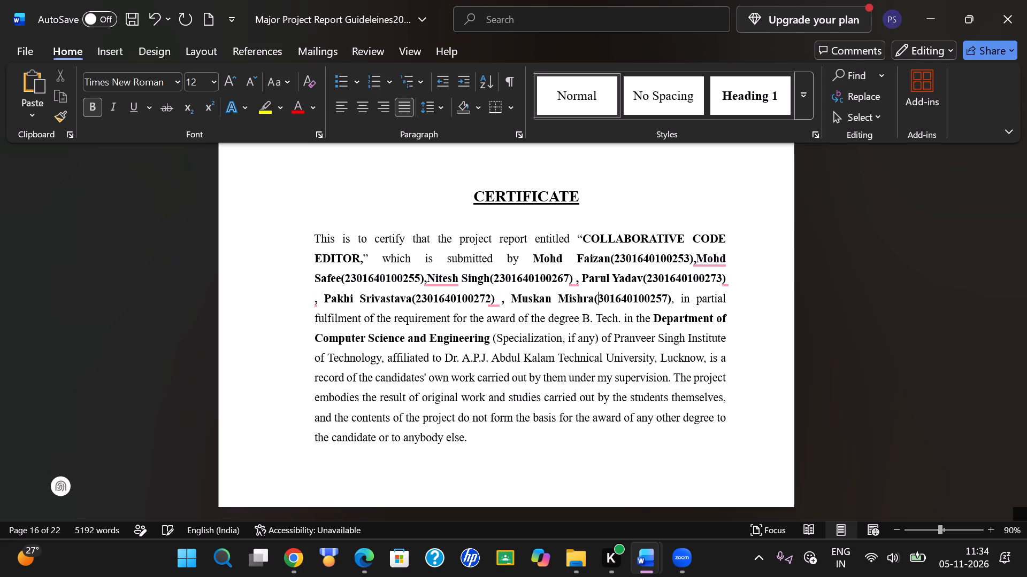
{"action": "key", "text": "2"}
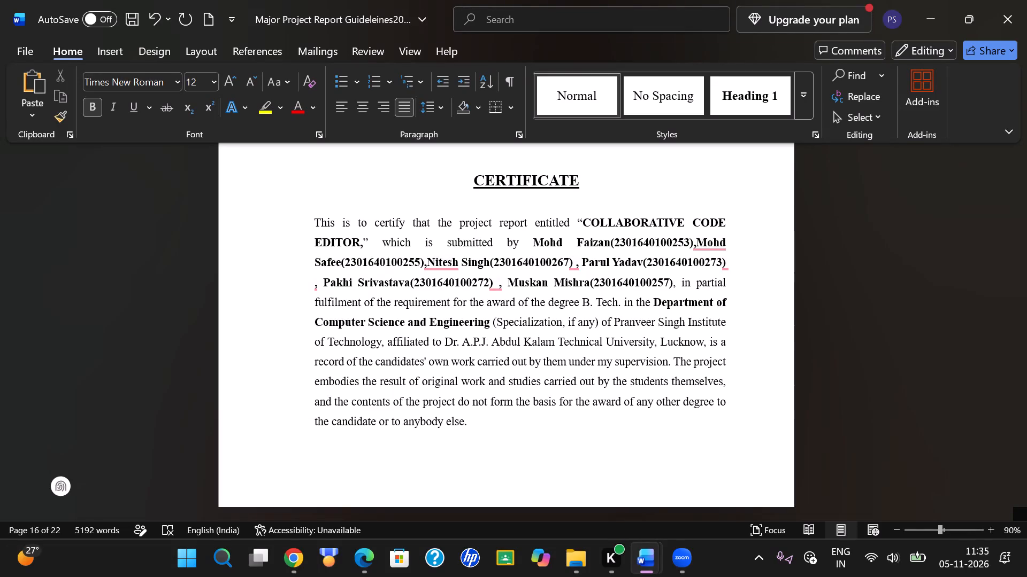
Insert a space after the commas that follow the first and second students' roll numbers in the Certificate.
{"action": "left_click", "coordinate": [579, 244]}
{"action": "key", "text": "BackSpace"}
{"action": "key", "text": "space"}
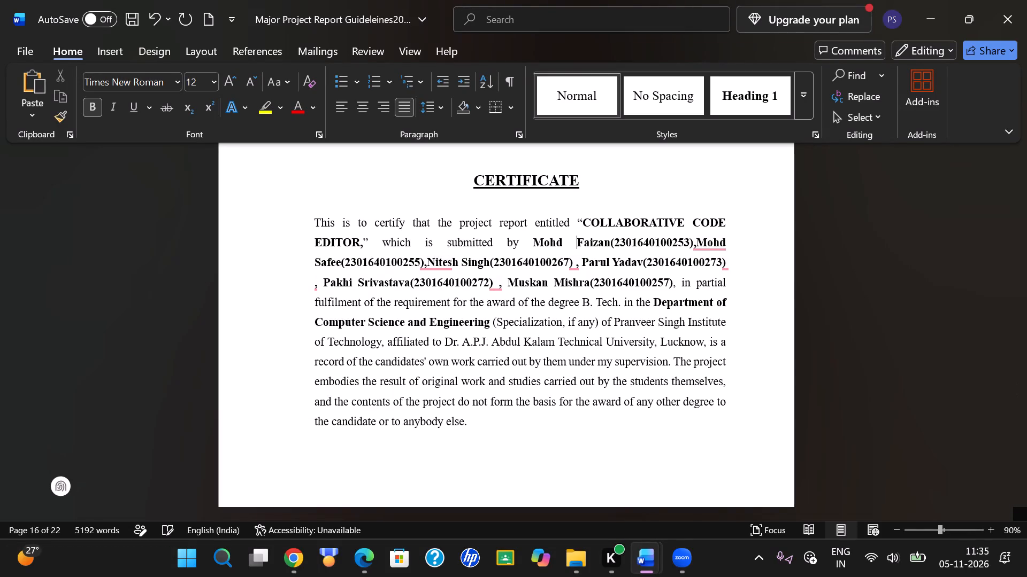
{"action": "left_click", "coordinate": [694, 240]}
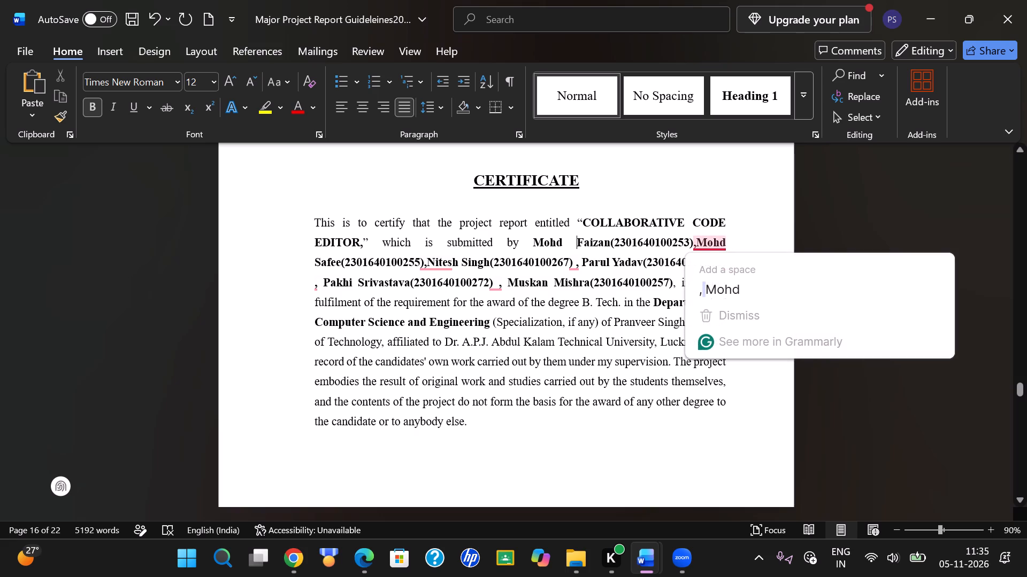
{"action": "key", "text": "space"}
{"action": "key", "text": "BackSpace"}
{"action": "key", "text": "Right"}
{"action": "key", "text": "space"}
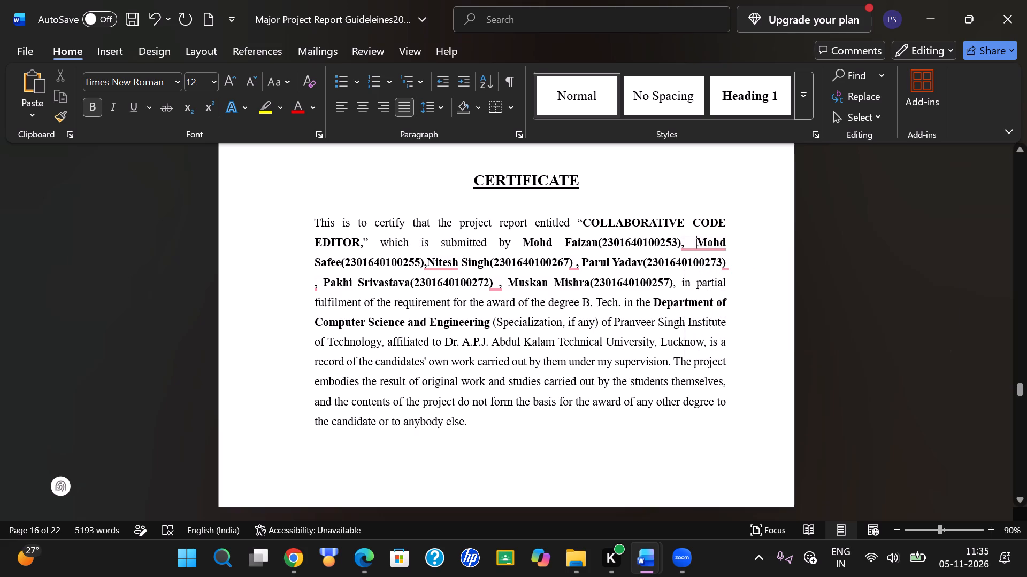
{"action": "left_click", "coordinate": [426, 262]}
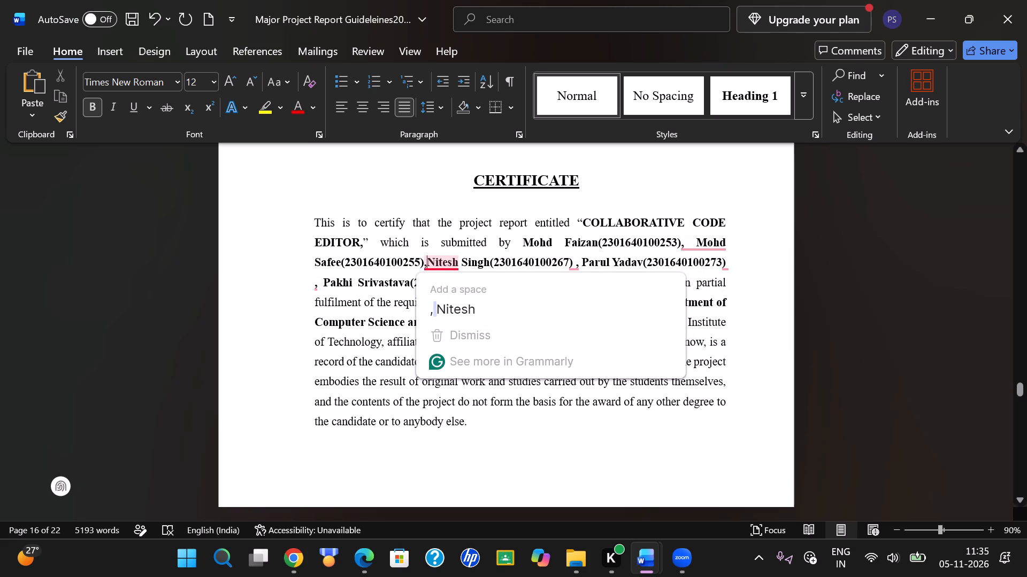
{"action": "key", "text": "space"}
{"action": "key", "text": "Right"}
{"action": "key", "text": "Right"}
{"action": "key", "text": "Right"}
{"action": "key", "text": "Right"}
{"action": "key", "text": "Right"}
{"action": "key", "text": "Right"}
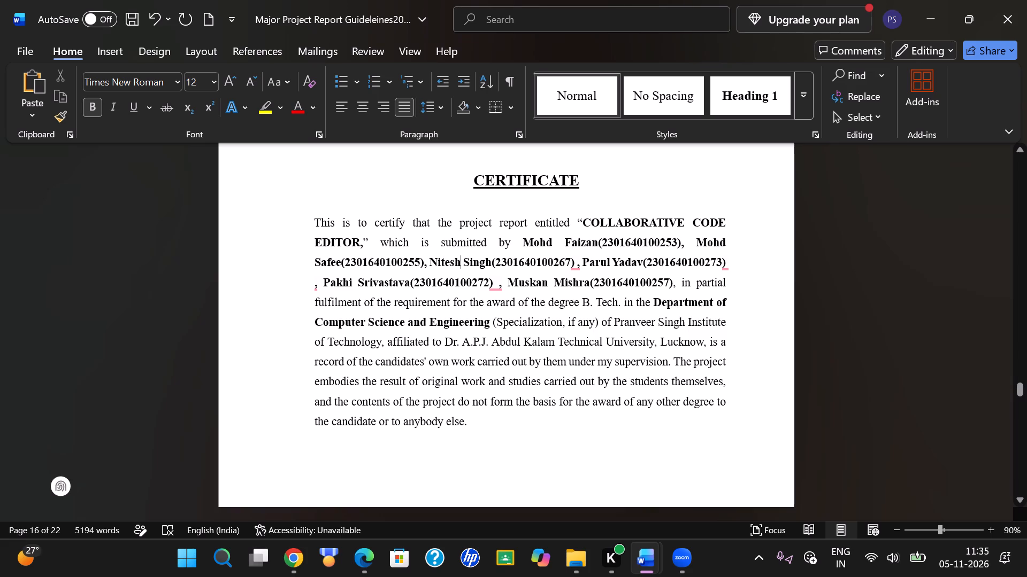
Set the Certificate's body paragraph to justified alignment with 1.5 line spacing.
{"action": "left_click_drag", "start_coordinate": [319, 221], "coordinate": [497, 308]}
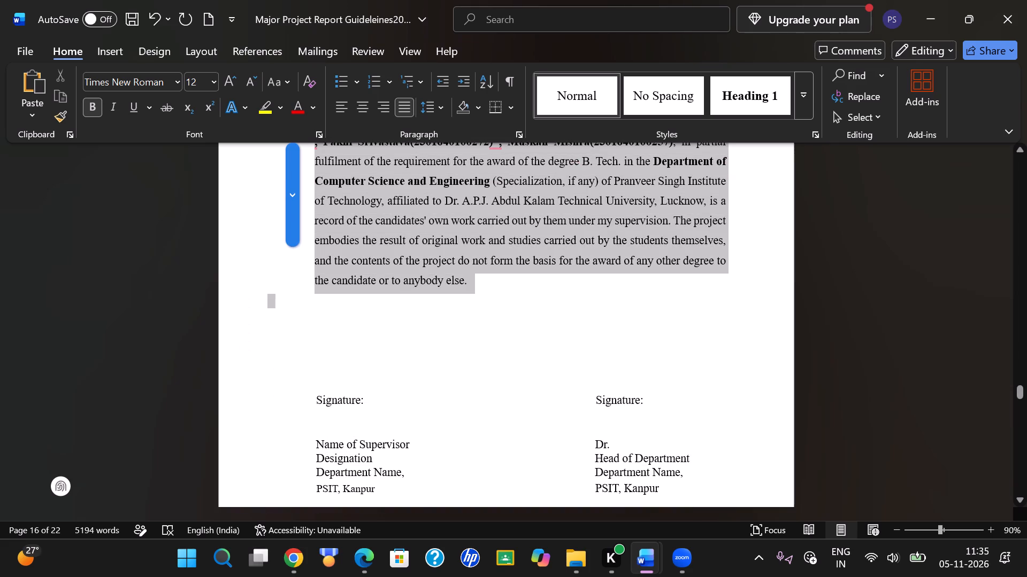
{"action": "left_click_drag", "start_coordinate": [497, 308], "coordinate": [497, 301]}
{"action": "right_click", "coordinate": [497, 301]}
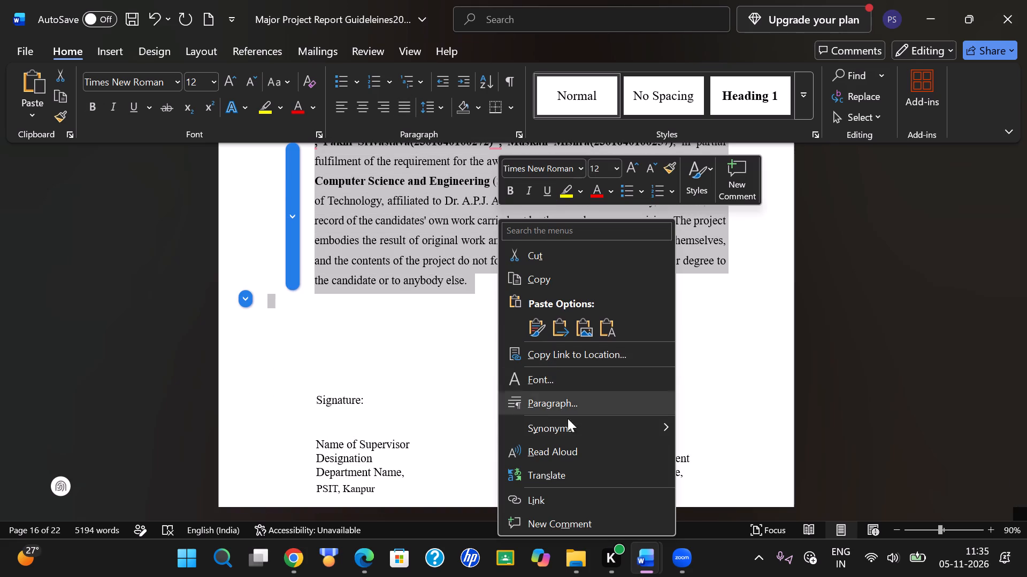
{"action": "left_click", "coordinate": [568, 403]}
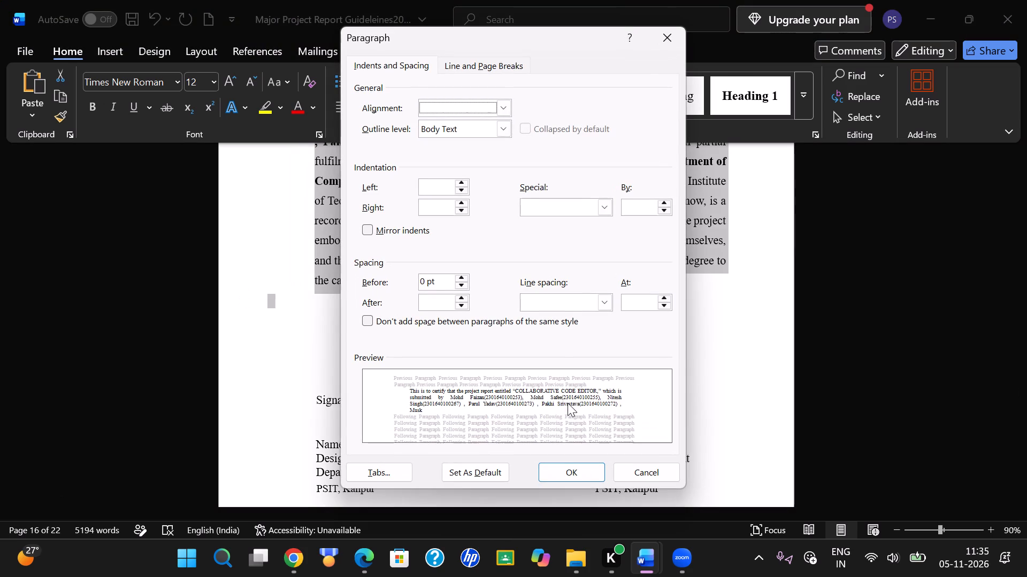
{"action": "left_click", "coordinate": [488, 102]}
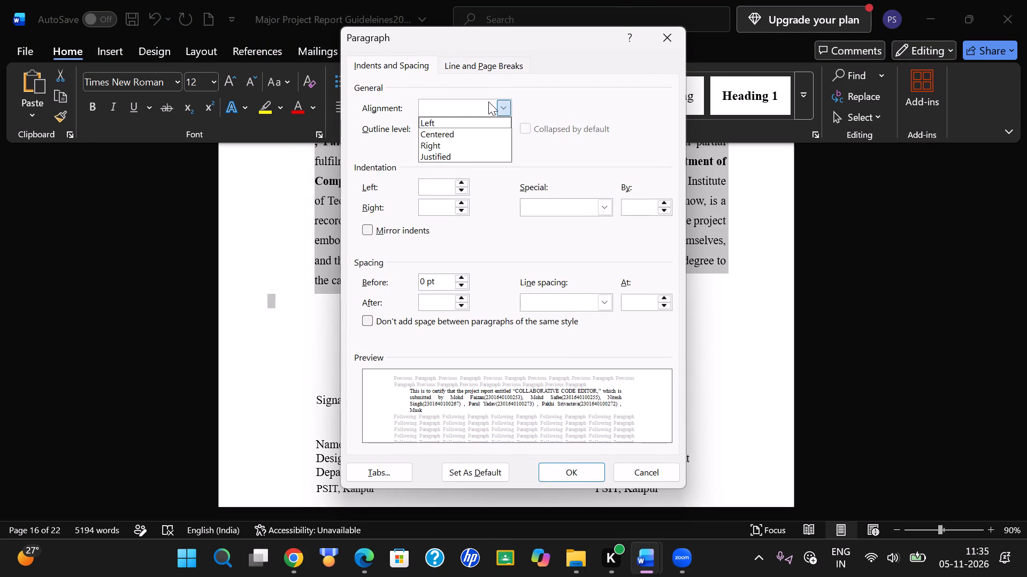
{"action": "left_click", "coordinate": [481, 161]}
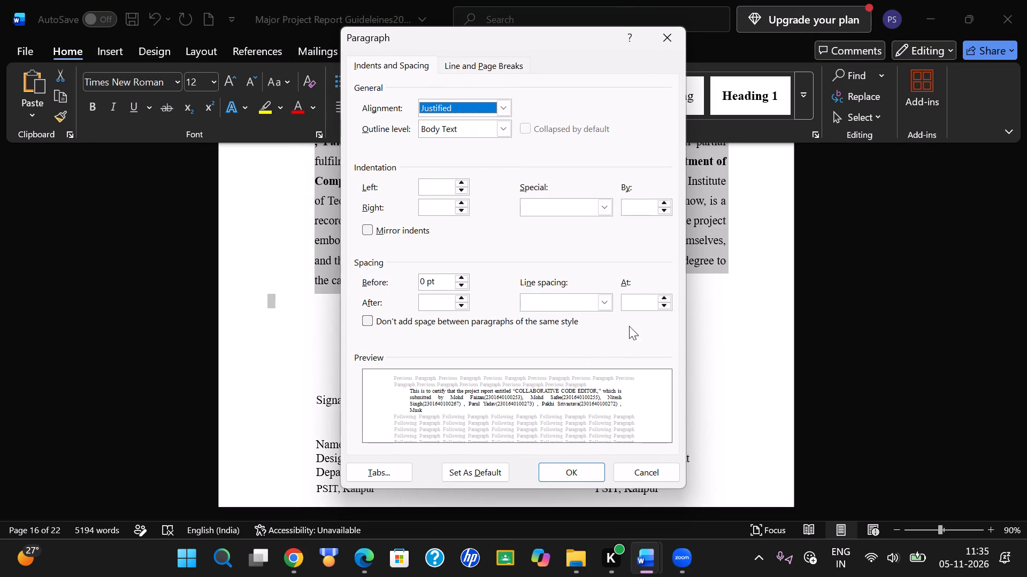
{"action": "left_click", "coordinate": [596, 303]}
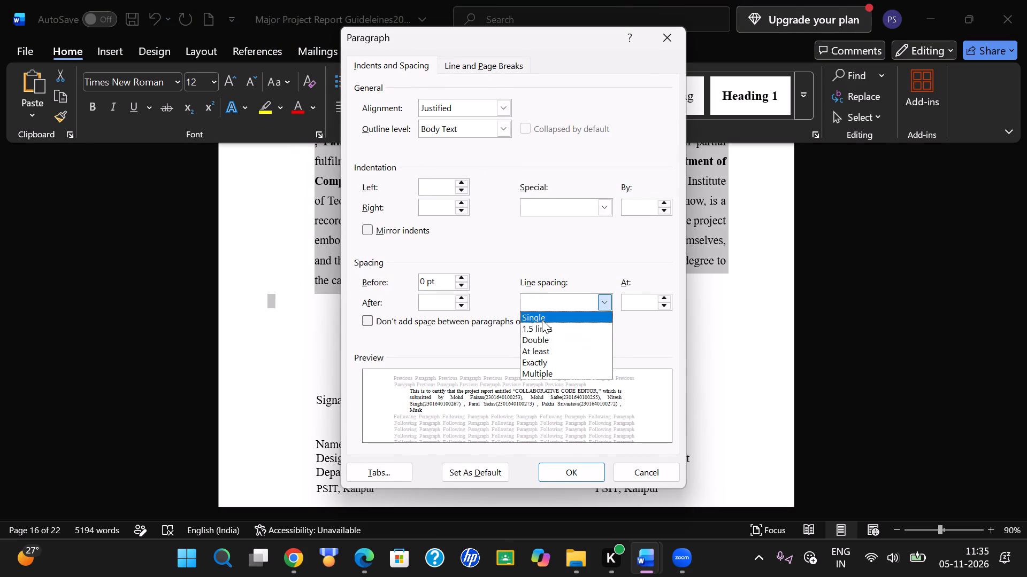
{"action": "left_click", "coordinate": [550, 330]}
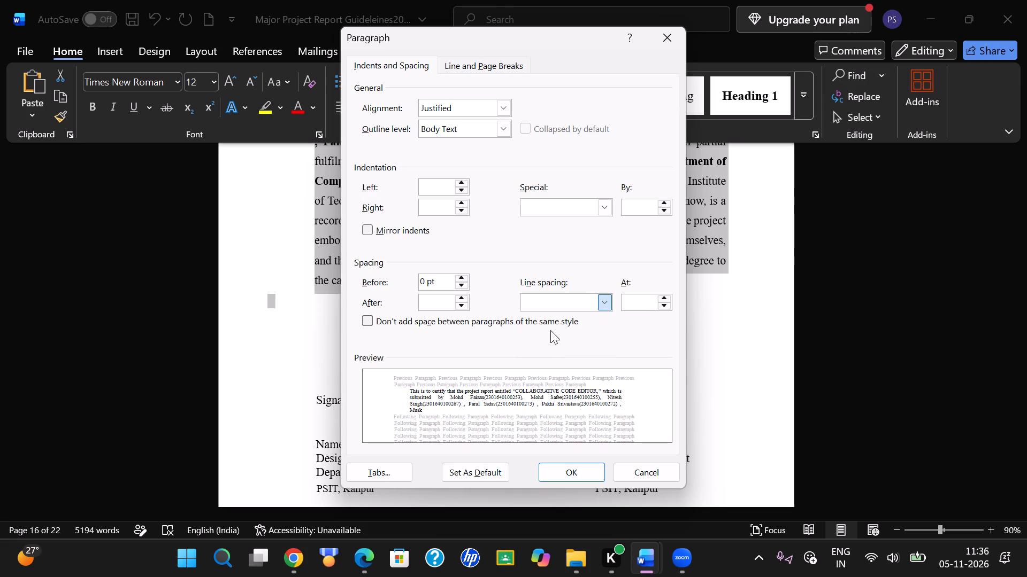
{"action": "left_click", "coordinate": [565, 459]}
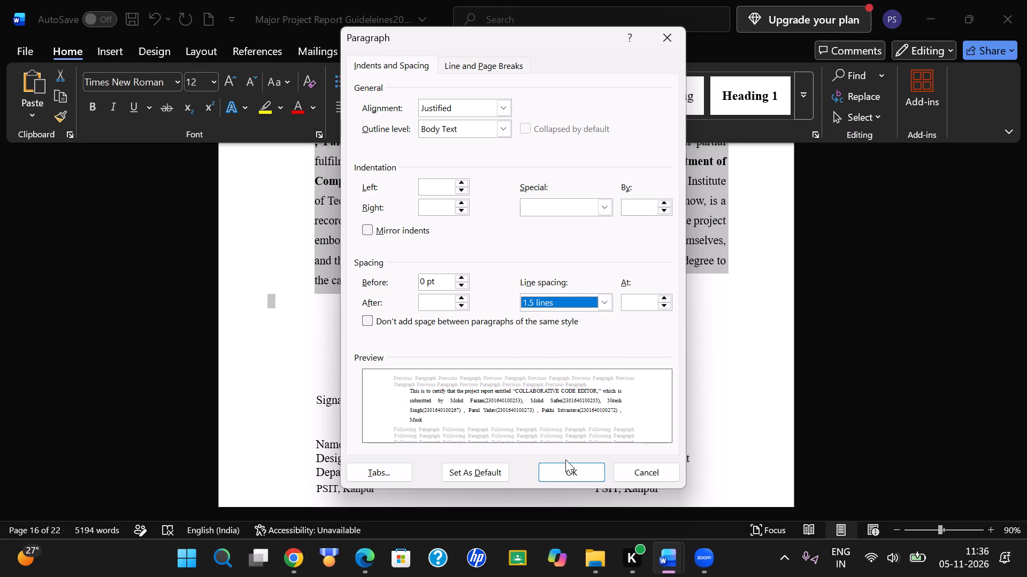
{"action": "left_click", "coordinate": [565, 480]}
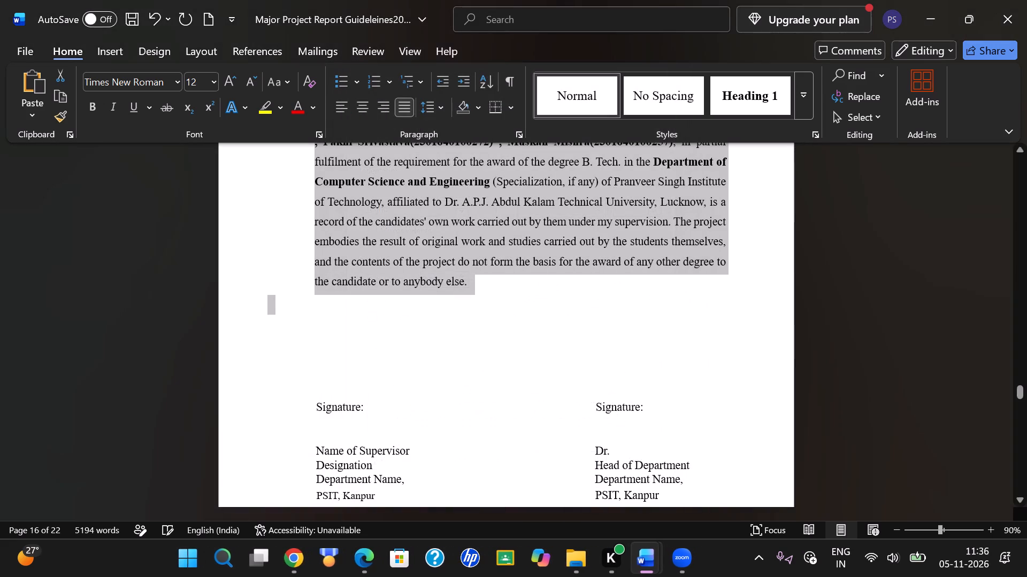
{"action": "scroll", "coordinate": [579, 327], "scroll_direction": "up", "scroll_amount": 1}
{"action": "left_click", "coordinate": [579, 327]}
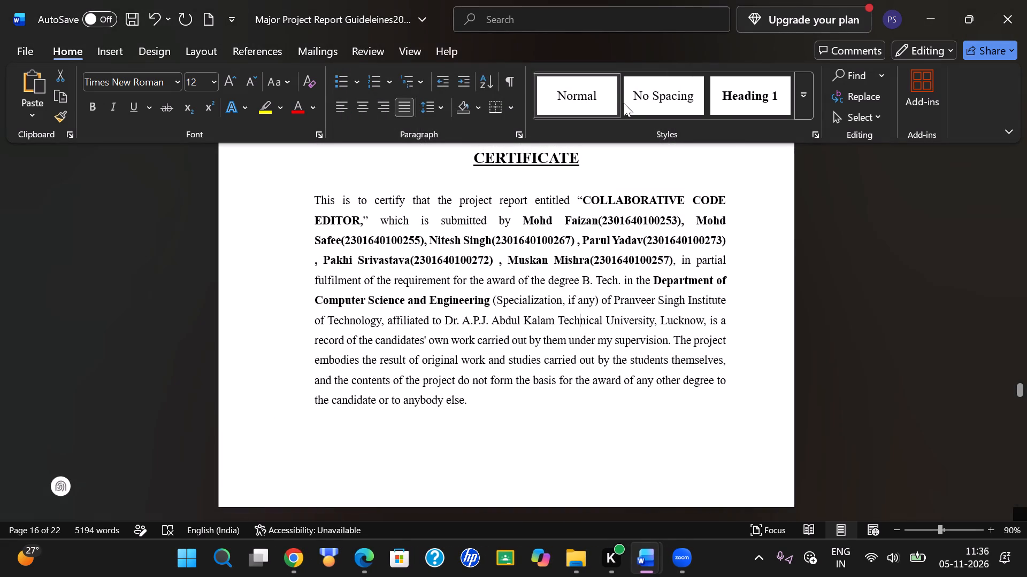
Insert a space before all six students' parenthesised roll numbers, and remove the space before the comma after the fifth student's roll number.
{"action": "left_click", "coordinate": [596, 220]}
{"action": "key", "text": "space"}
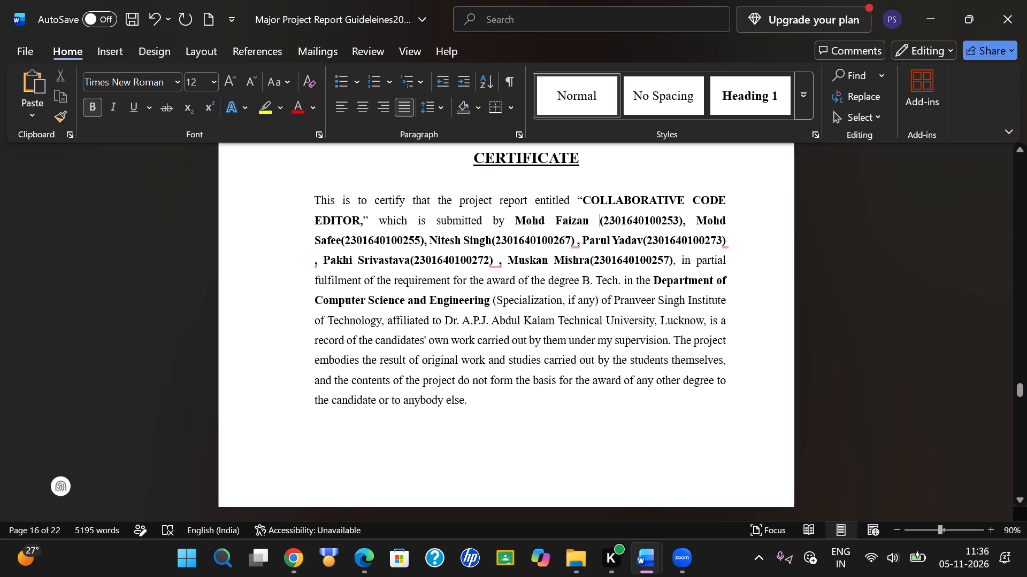
{"action": "left_click", "coordinate": [341, 240]}
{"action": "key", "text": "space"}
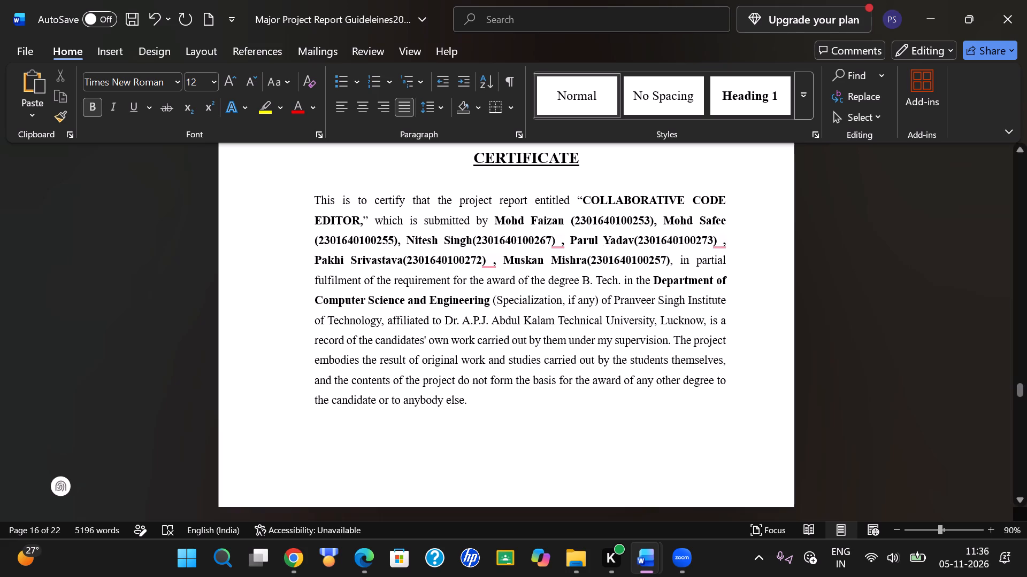
{"action": "left_click", "coordinate": [471, 237]}
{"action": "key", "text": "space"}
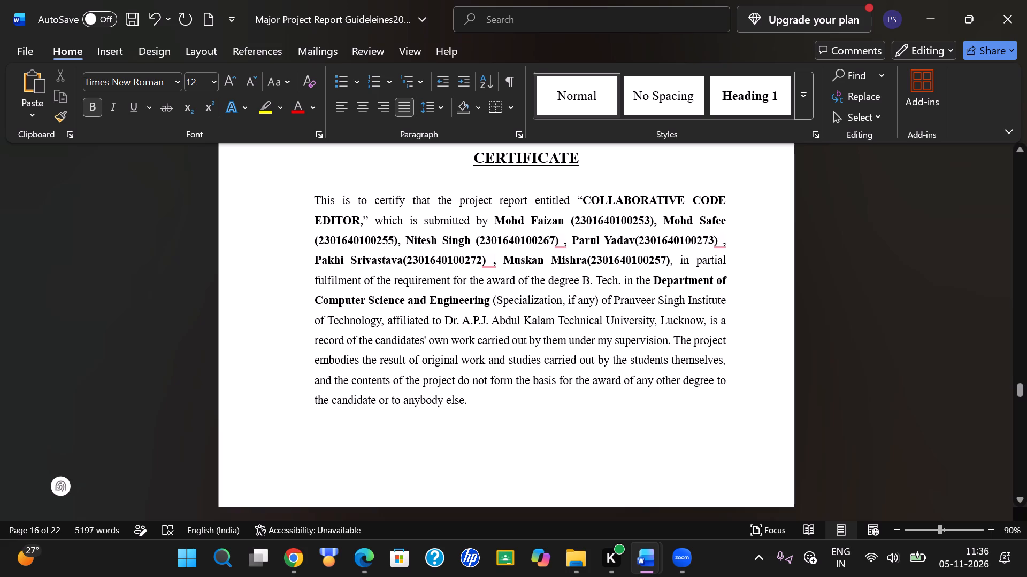
{"action": "left_click", "coordinate": [634, 238]}
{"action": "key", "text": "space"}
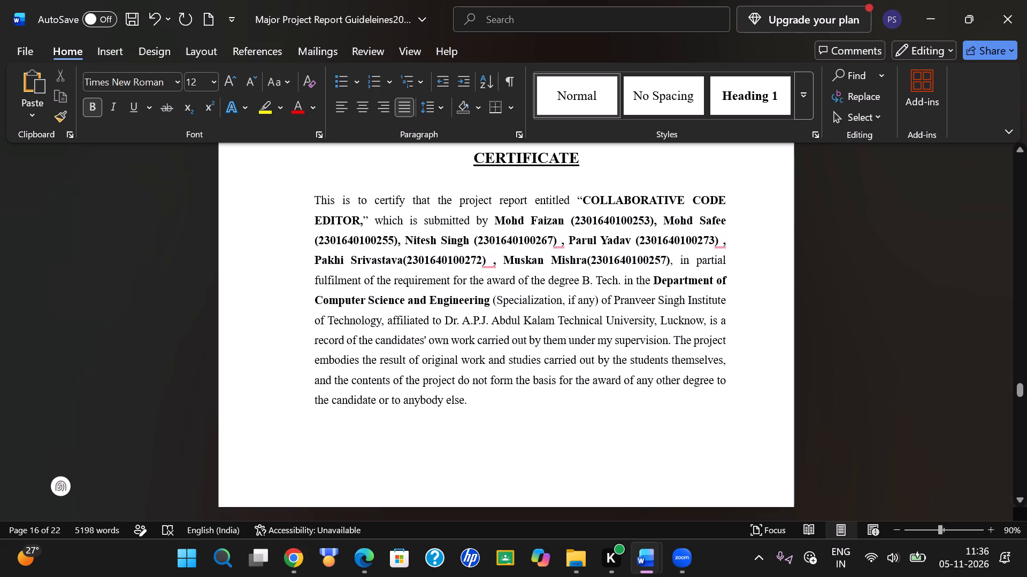
{"action": "left_click", "coordinate": [400, 258]}
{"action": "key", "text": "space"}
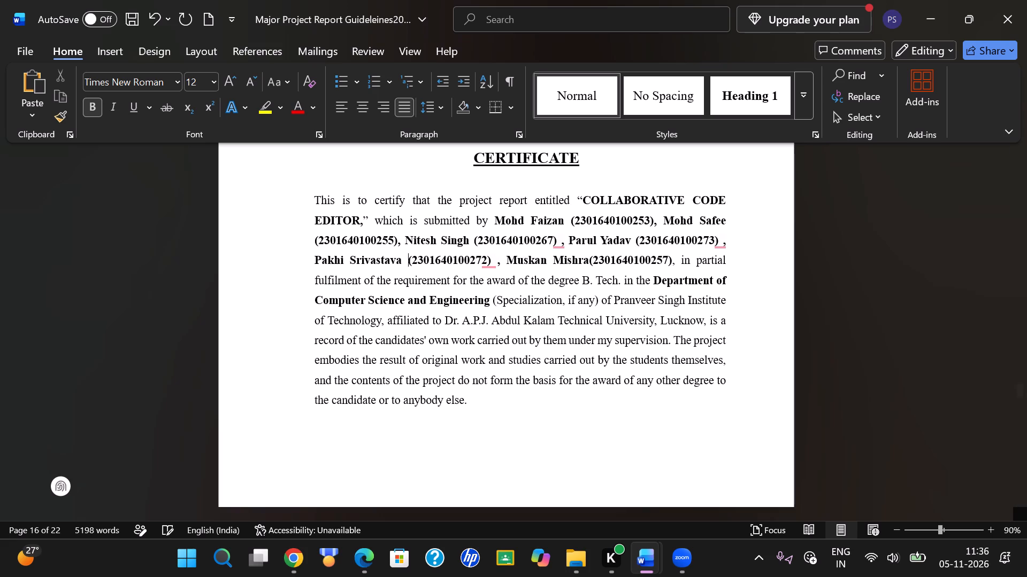
{"action": "left_click", "coordinate": [496, 263]}
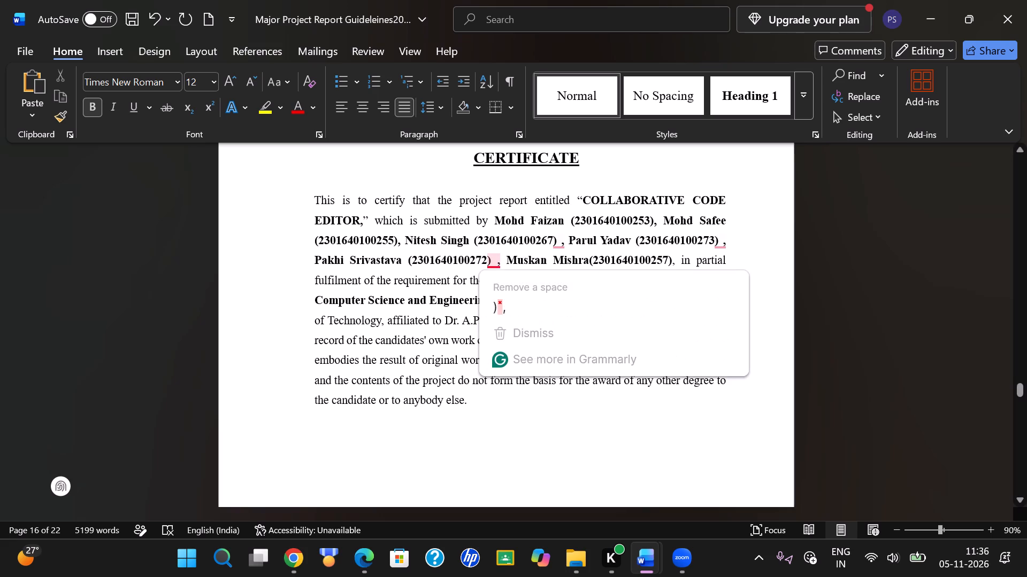
{"action": "key", "text": "BackSpace"}
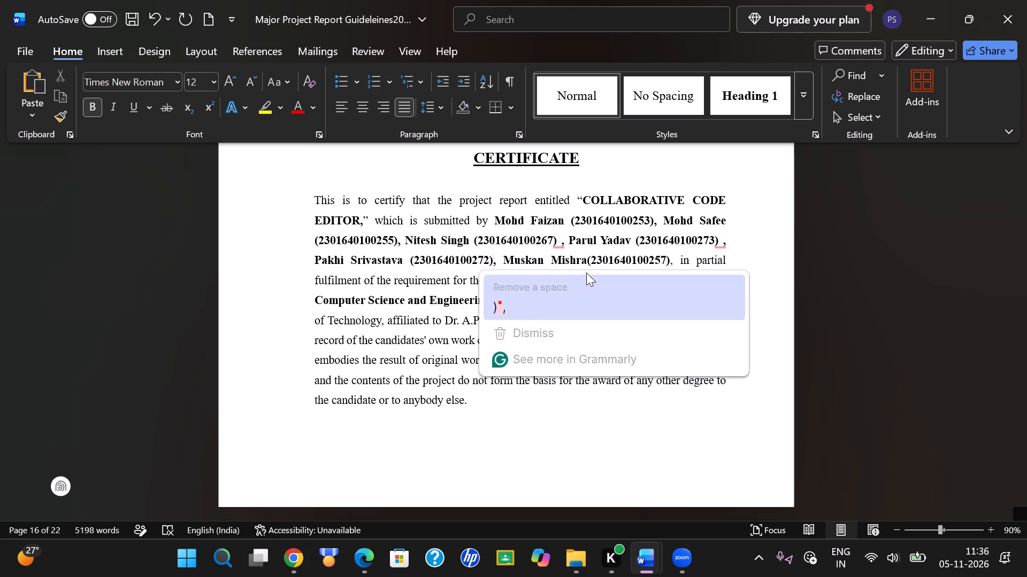
{"action": "left_click", "coordinate": [588, 260]}
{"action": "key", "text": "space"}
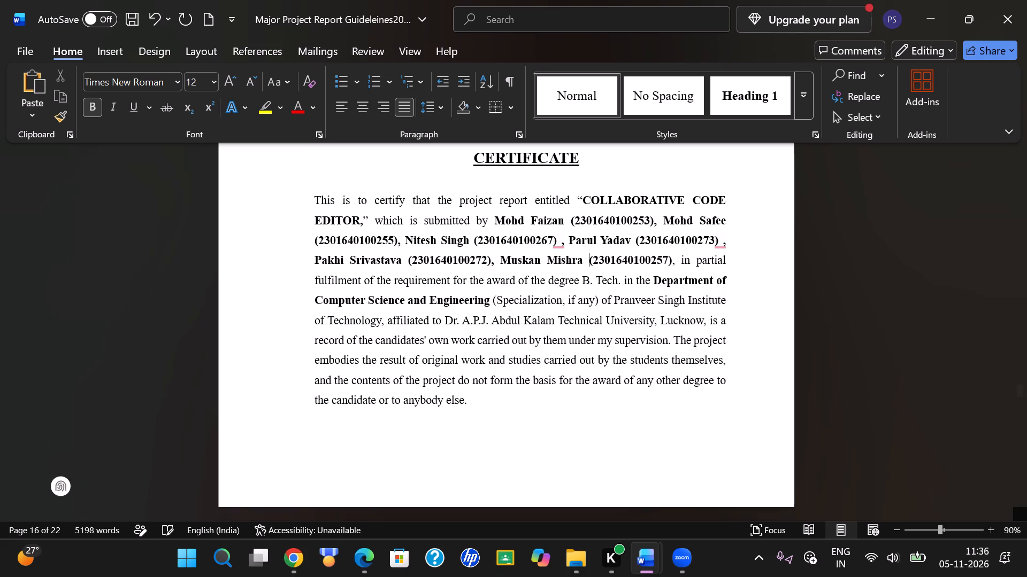
Remove the extra space before the commas that follow the third and fourth students' roll numbers.
{"action": "left_click", "coordinate": [563, 244]}
{"action": "key", "text": "Left"}
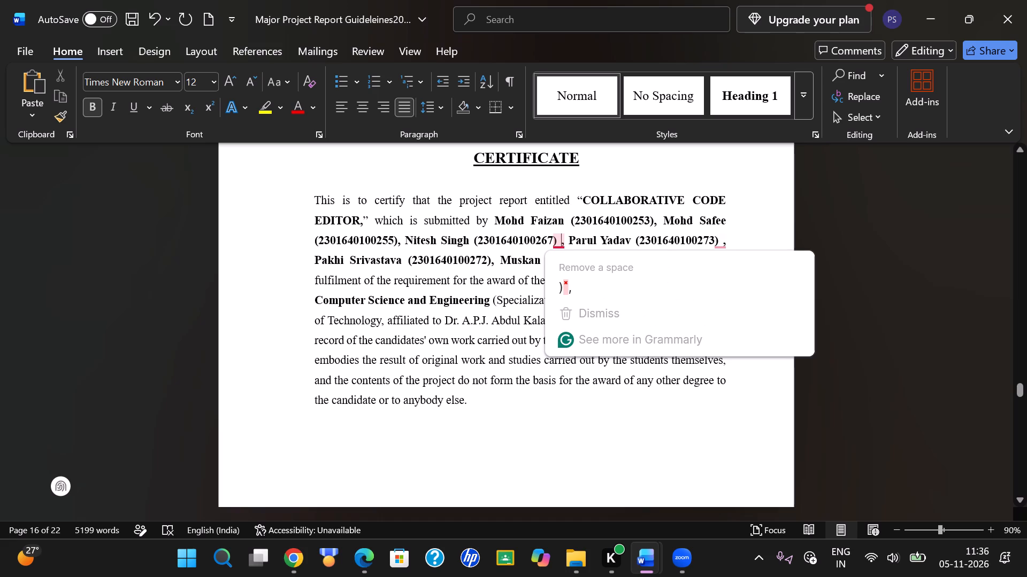
{"action": "key", "text": "BackSpace"}
{"action": "key", "text": "Right"}
{"action": "key", "text": "Right"}
{"action": "key", "text": "Right"}
{"action": "key", "text": "Right"}
{"action": "key", "text": "Right"}
{"action": "key", "text": "Right"}
{"action": "key", "text": "Right"}
{"action": "key", "text": "Right"}
{"action": "key", "text": "Right"}
{"action": "key", "text": "Right"}
{"action": "key", "text": "Right"}
{"action": "key", "text": "Right"}
{"action": "key", "text": "Right"}
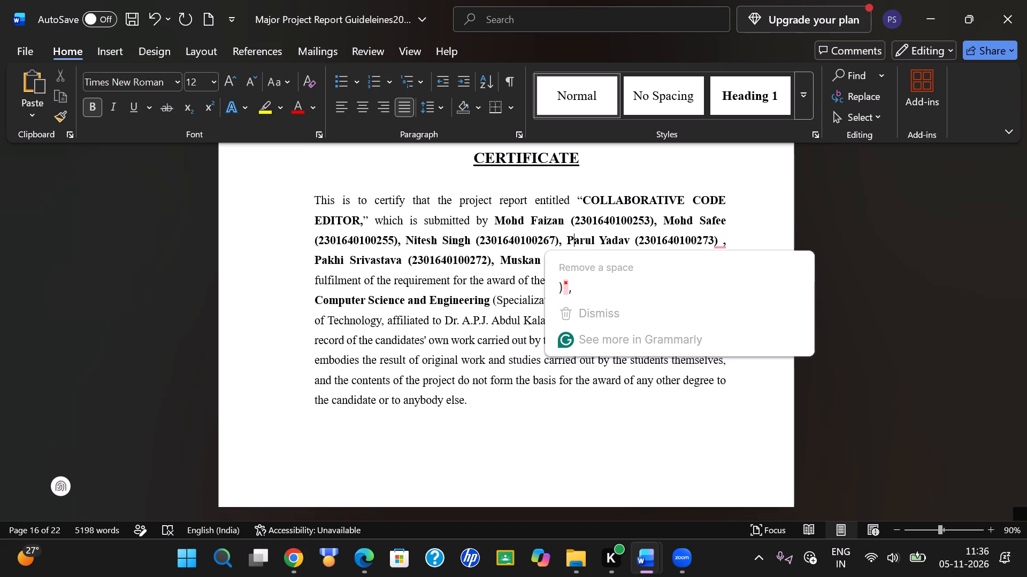
{"action": "key", "text": "Right"}
{"action": "key", "text": "Right"}
{"action": "key", "text": "Right"}
{"action": "key", "text": "Right"}
{"action": "key", "text": "Right"}
{"action": "key", "text": "Right"}
{"action": "key", "text": "Right"}
{"action": "key", "text": "Right"}
{"action": "key", "text": "Right"}
{"action": "key", "text": "Right"}
{"action": "key", "text": "Right"}
{"action": "key", "text": "Right"}
{"action": "key", "text": "Right"}
{"action": "key", "text": "Right"}
{"action": "key", "text": "Right"}
{"action": "key", "text": "Right"}
{"action": "key", "text": "Right"}
{"action": "key", "text": "BackSpace"}
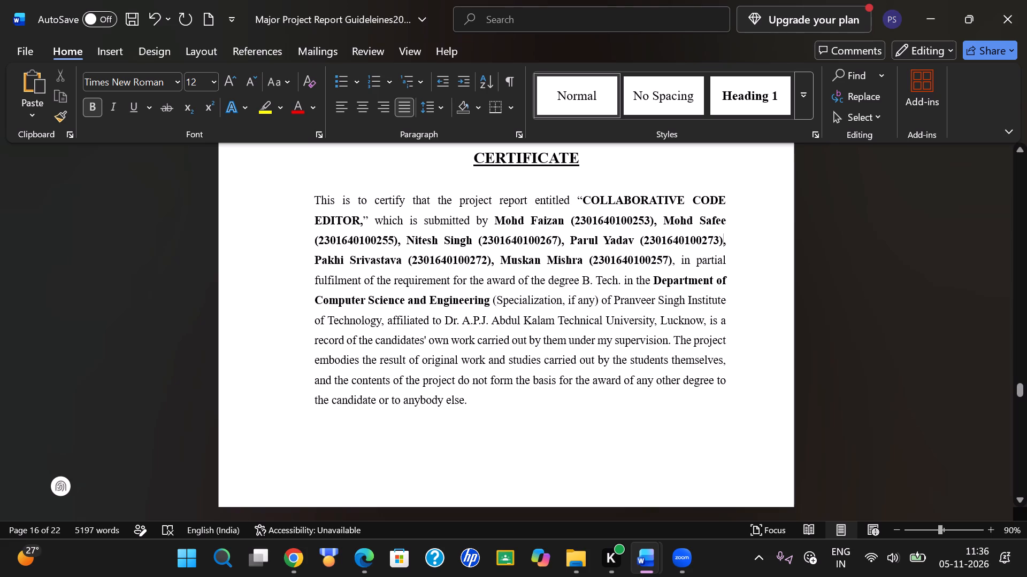
Examine the signature block for the supervisor and head of department at the bottom of the Certificate.
{"action": "scroll", "coordinate": [384, 307], "scroll_direction": "down", "scroll_amount": 2}
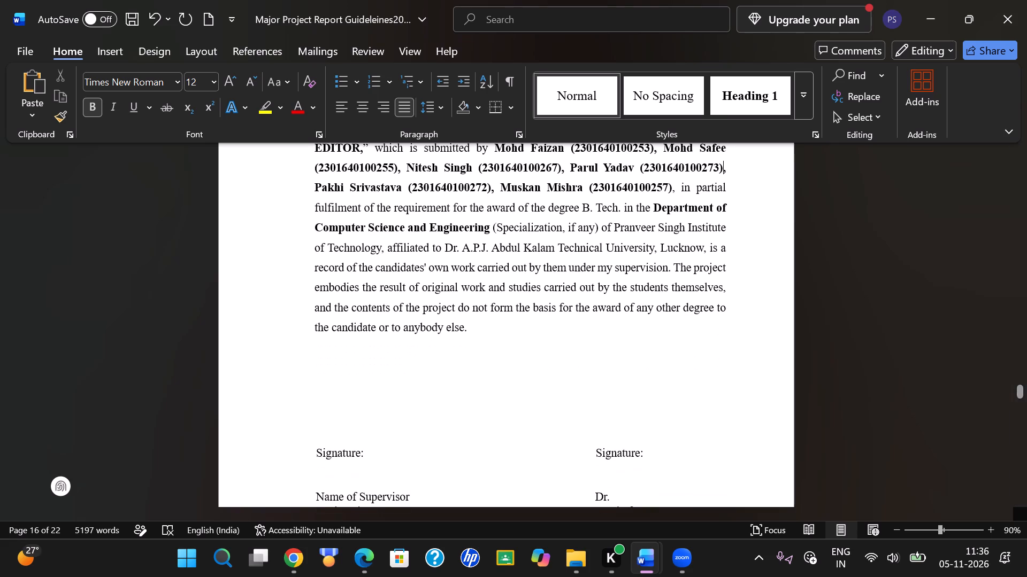
{"action": "scroll", "coordinate": [384, 307], "scroll_direction": "down", "scroll_amount": 3}
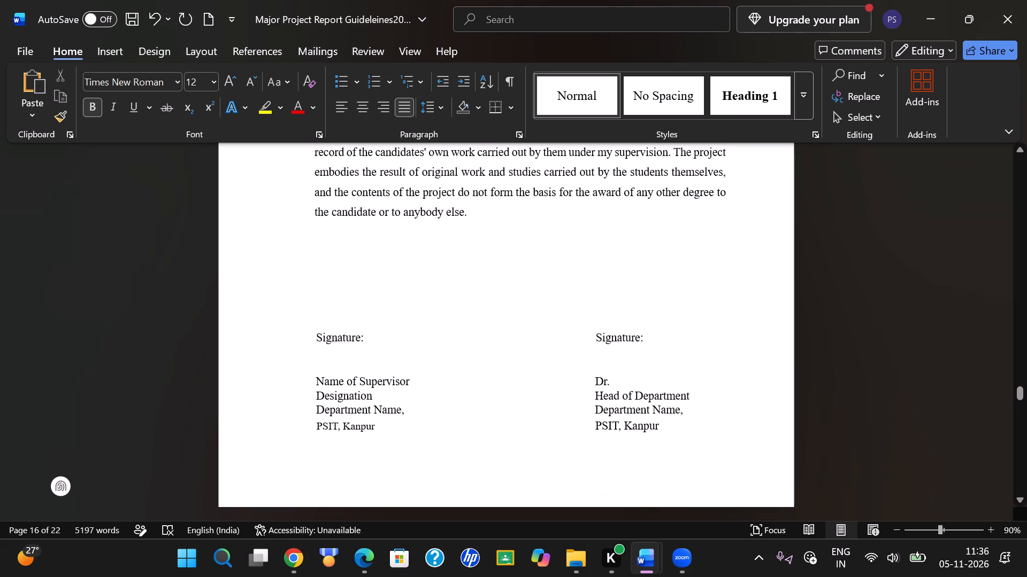
{"action": "scroll", "coordinate": [384, 307], "scroll_direction": "down", "scroll_amount": 2}
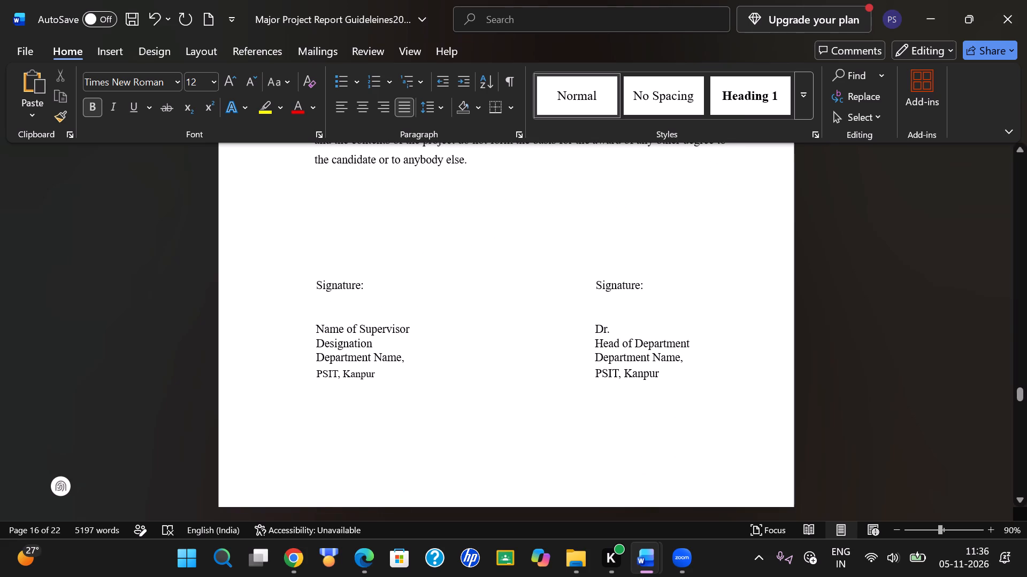
Replace the "Name of Supervisor" placeholder in the Certificate's signature block with the supervisor's name, prefixed with Mr.
{"action": "scroll", "coordinate": [384, 307], "scroll_direction": "down", "scroll_amount": 1}
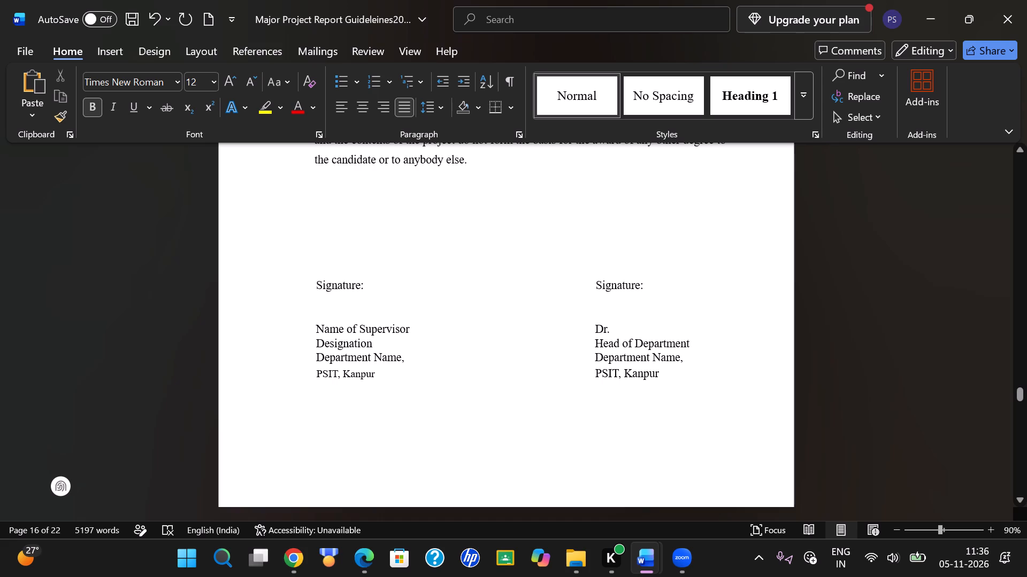
{"action": "left_click", "coordinate": [416, 327]}
{"action": "key", "text": "BackSpace"}
{"action": "key", "text": "BackSpace"}
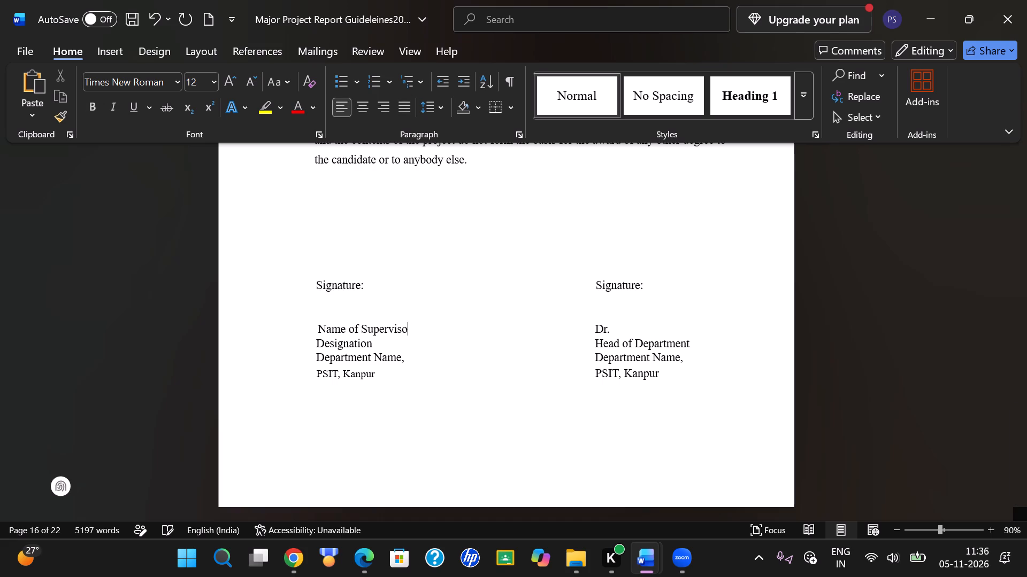
{"action": "key", "text": "BackSpace"}
{"action": "key", "text": "BackSpace"}
{"action": "key", "text": "BackSpace"}
{"action": "key", "text": "BackSpace"}
{"action": "key", "text": "BackSpace"}
{"action": "key", "text": "BackSpace"}
{"action": "key", "text": "BackSpace"}
{"action": "key", "text": "BackSpace"}
{"action": "key", "text": "BackSpace"}
{"action": "key", "text": "BackSpace"}
{"action": "key", "text": "BackSpace"}
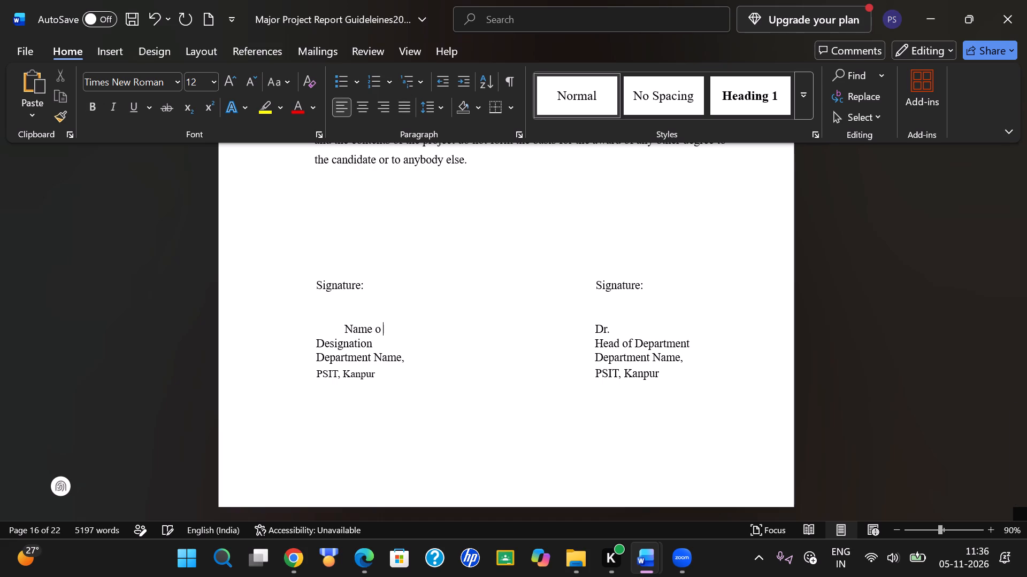
{"action": "key", "text": "BackSpace"}
{"action": "key", "text": "BackSpace"}
{"action": "key", "text": "BackSpace"}
{"action": "key", "text": "BackSpace"}
{"action": "key", "text": "BackSpace"}
{"action": "key", "text": "BackSpace"}
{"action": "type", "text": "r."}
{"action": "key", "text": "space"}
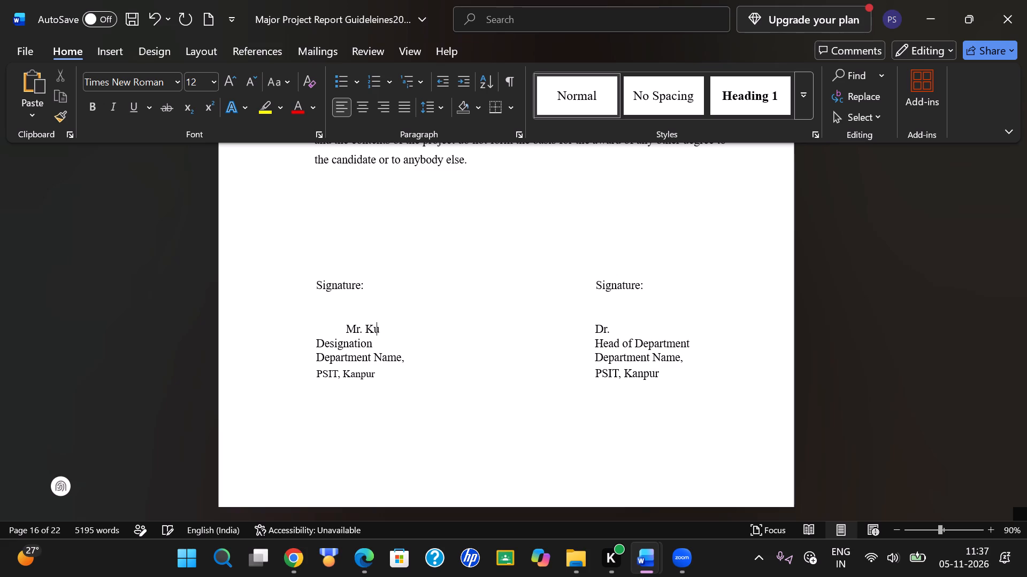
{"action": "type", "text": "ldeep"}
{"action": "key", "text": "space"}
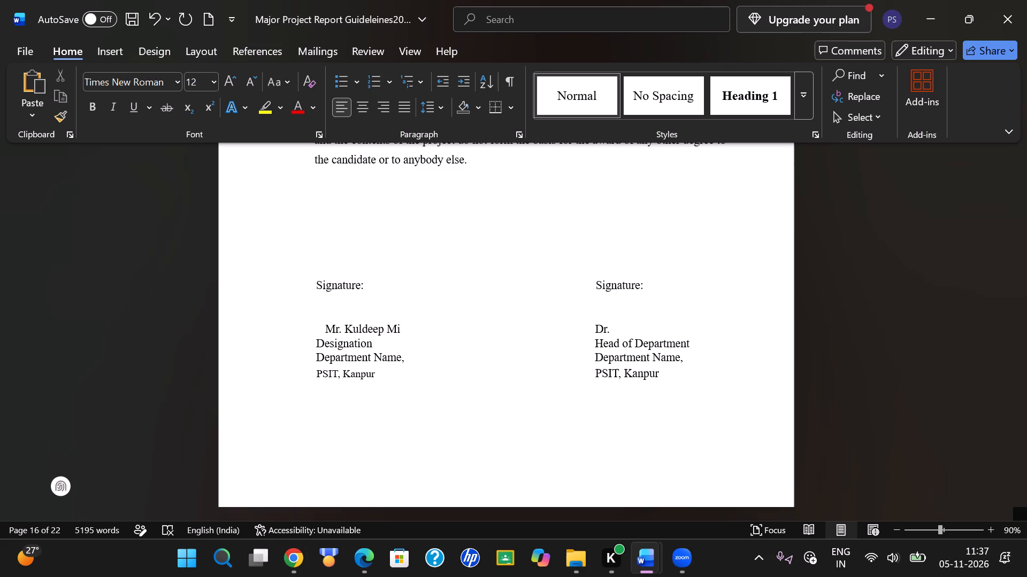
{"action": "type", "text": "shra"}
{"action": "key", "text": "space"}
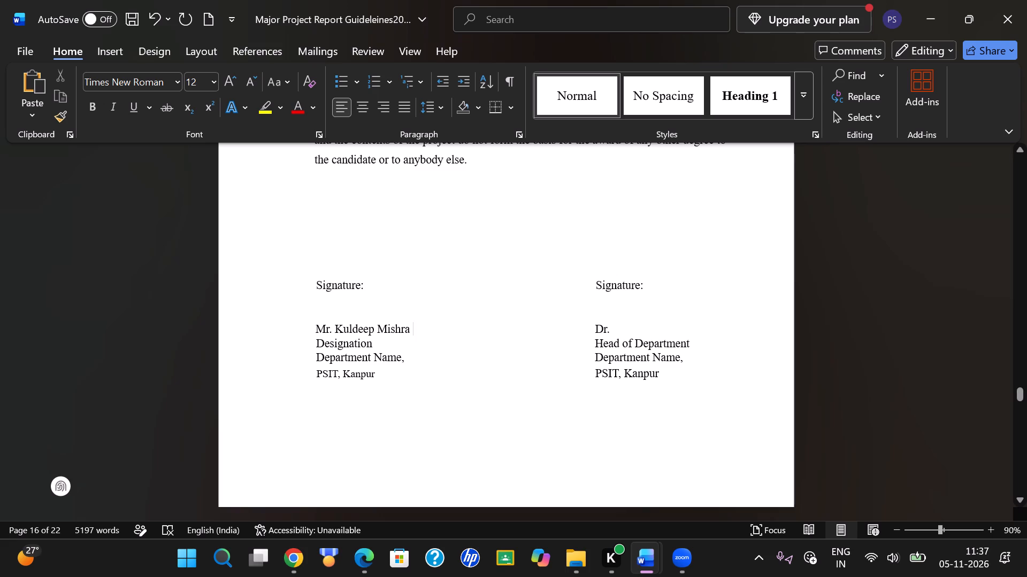
Copy "Assistant Professor" from the title page's supervision section and paste it over the "Designation" placeholder in the Certificate's signature block.
{"action": "scroll", "coordinate": [441, 319], "scroll_direction": "up", "scroll_amount": 7}
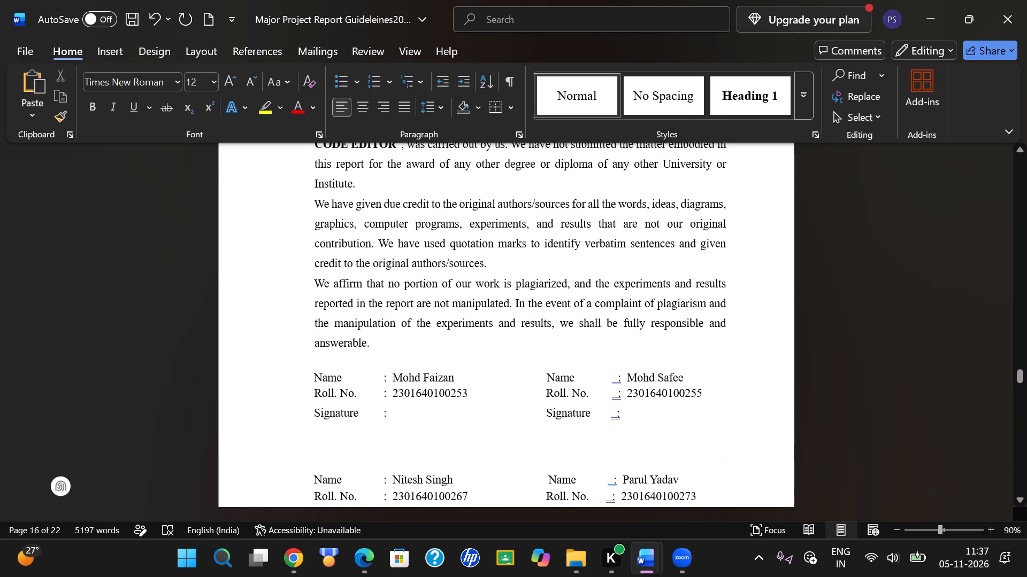
{"action": "scroll", "coordinate": [441, 319], "scroll_direction": "up", "scroll_amount": 5}
{"action": "scroll", "coordinate": [441, 319], "scroll_direction": "down", "scroll_amount": 1}
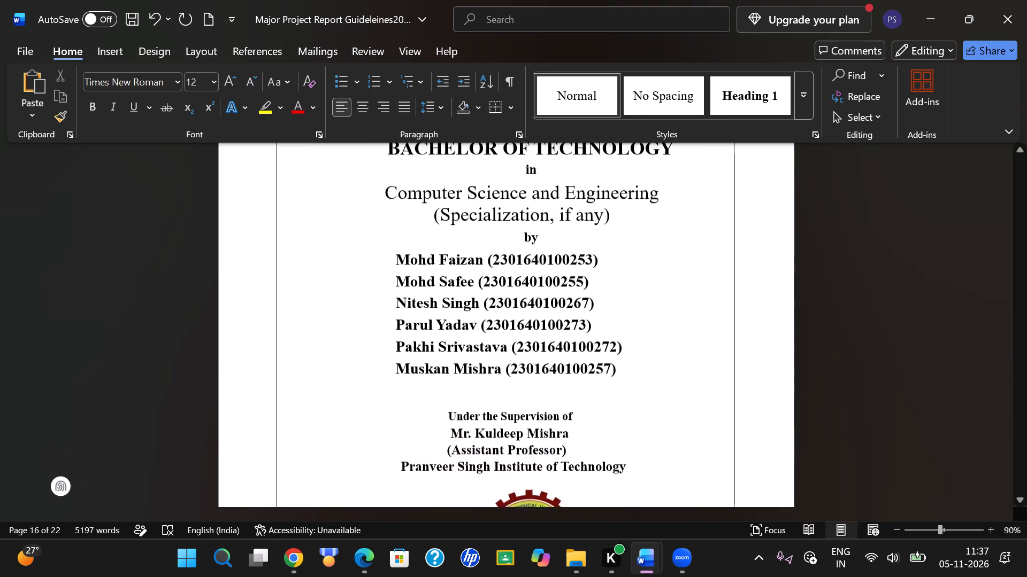
{"action": "scroll", "coordinate": [441, 319], "scroll_direction": "down", "scroll_amount": 2}
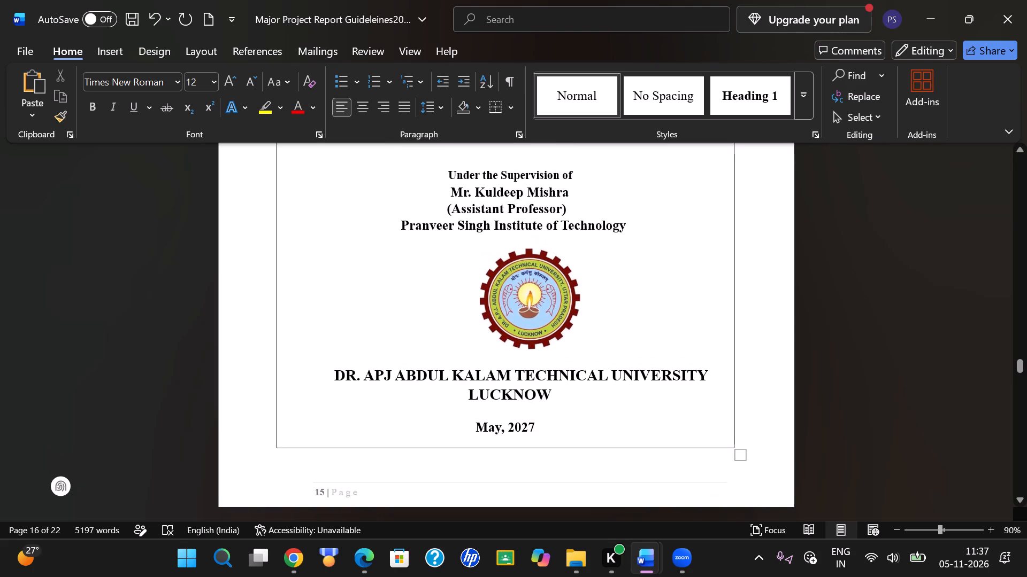
{"action": "left_click_drag", "start_coordinate": [560, 209], "coordinate": [464, 209]}
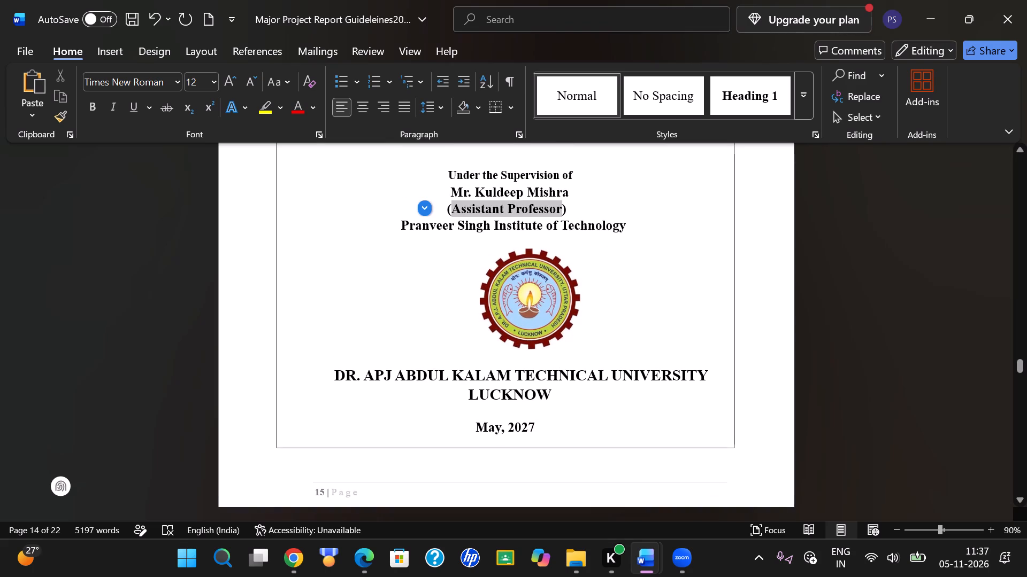
{"action": "left_click_drag", "start_coordinate": [464, 209], "coordinate": [464, 209]}
{"action": "key", "text": "ctrl+c"}
{"action": "scroll", "coordinate": [464, 209], "scroll_direction": "down", "scroll_amount": 3}
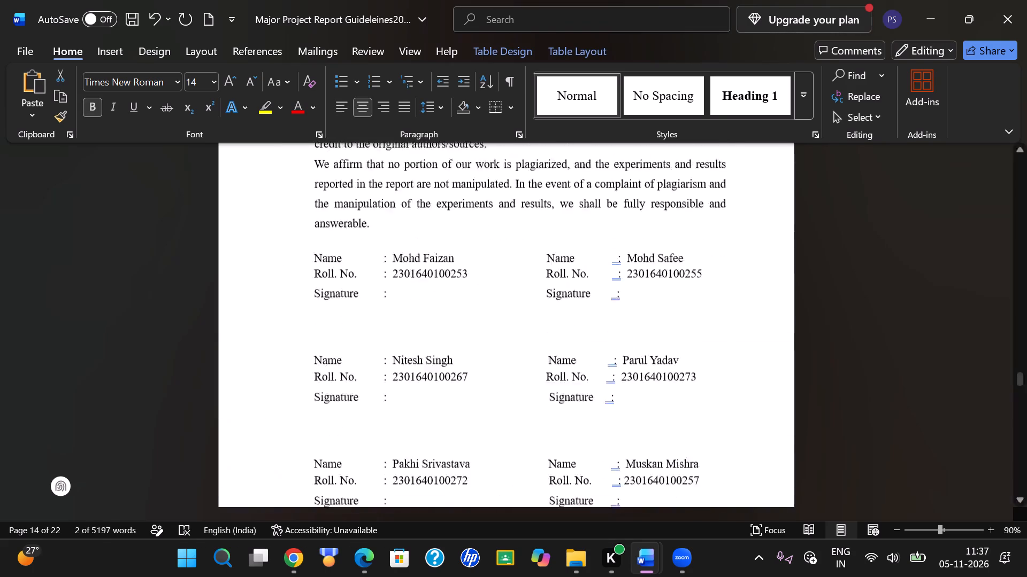
{"action": "scroll", "coordinate": [464, 209], "scroll_direction": "down", "scroll_amount": 5}
{"action": "left_click", "coordinate": [381, 285]}
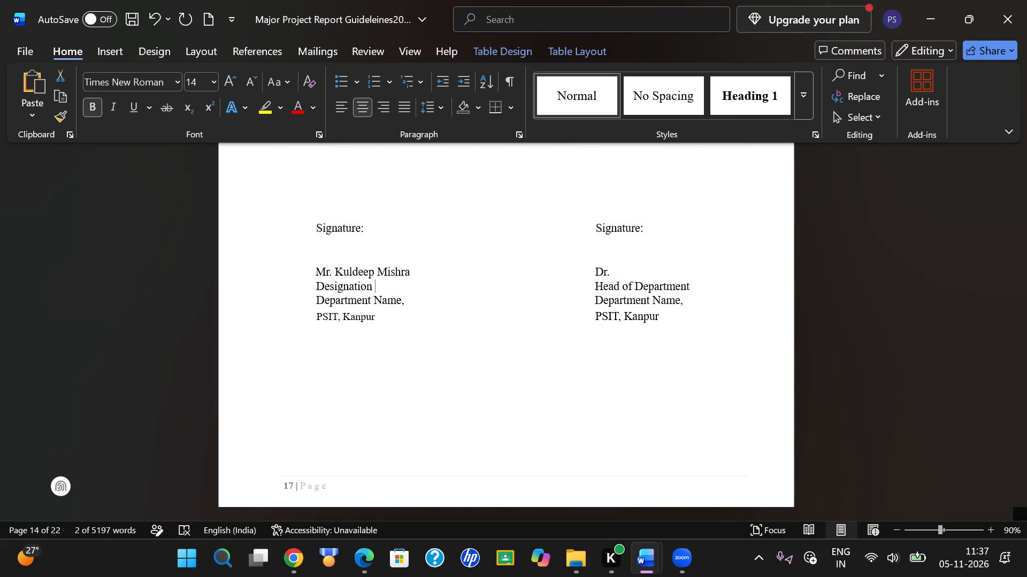
{"action": "key", "text": "BackSpace"}
{"action": "key", "text": "BackSpace"}
{"action": "key", "text": "BackSpace"}
{"action": "key", "text": "BackSpace"}
{"action": "key", "text": "BackSpace"}
{"action": "key", "text": "BackSpace"}
{"action": "key", "text": "BackSpace"}
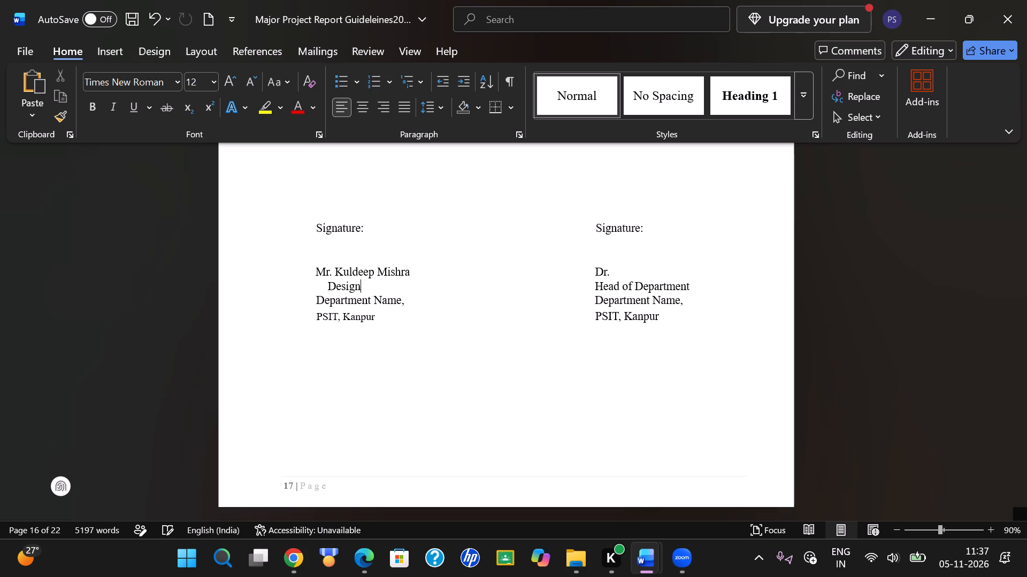
{"action": "key", "text": "BackSpace"}
{"action": "key", "text": "BackSpace"}
{"action": "key", "text": "BackSpace"}
{"action": "key", "text": "BackSpace"}
{"action": "key", "text": "BackSpace"}
{"action": "key", "text": "ctrl+v"}
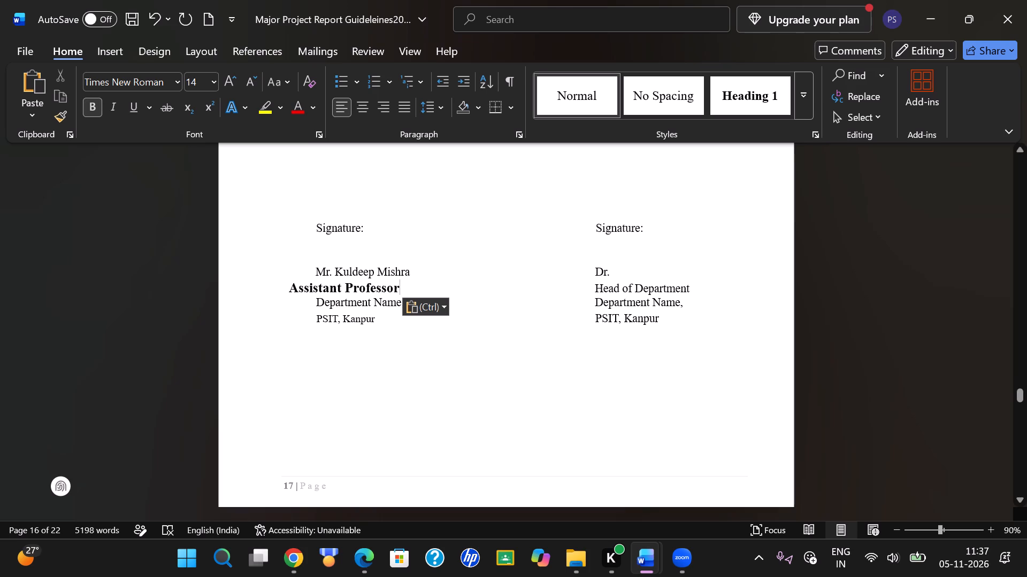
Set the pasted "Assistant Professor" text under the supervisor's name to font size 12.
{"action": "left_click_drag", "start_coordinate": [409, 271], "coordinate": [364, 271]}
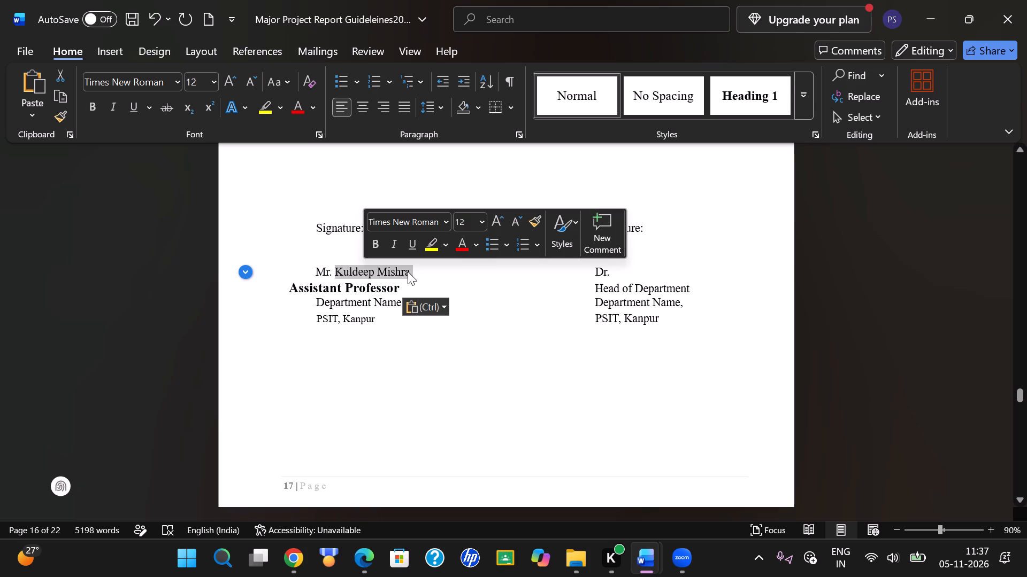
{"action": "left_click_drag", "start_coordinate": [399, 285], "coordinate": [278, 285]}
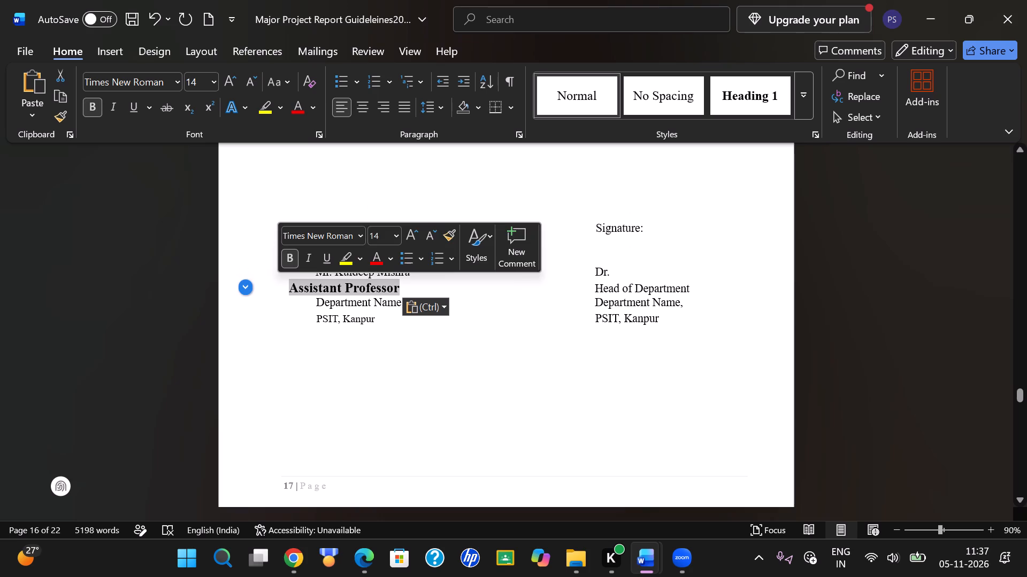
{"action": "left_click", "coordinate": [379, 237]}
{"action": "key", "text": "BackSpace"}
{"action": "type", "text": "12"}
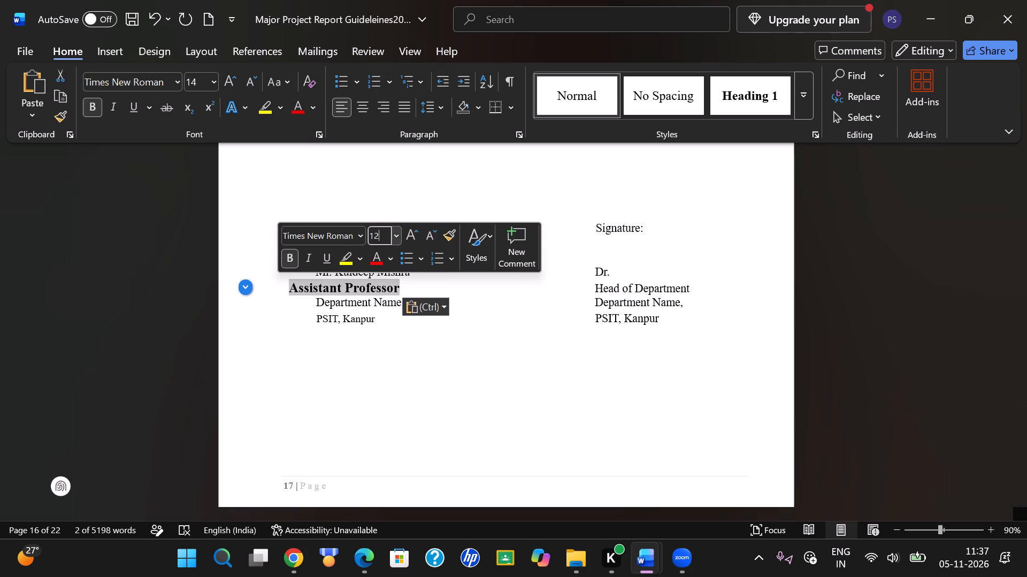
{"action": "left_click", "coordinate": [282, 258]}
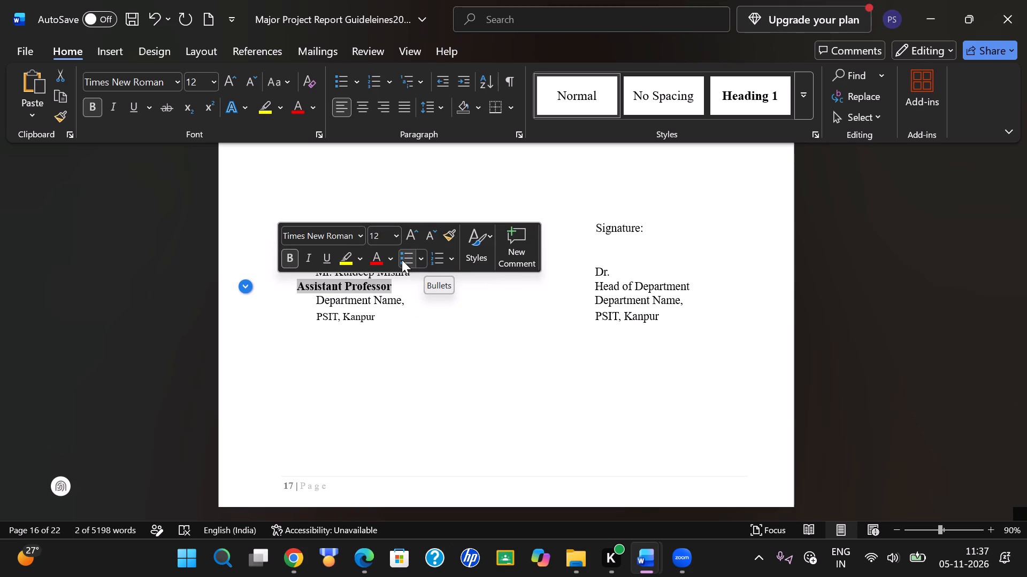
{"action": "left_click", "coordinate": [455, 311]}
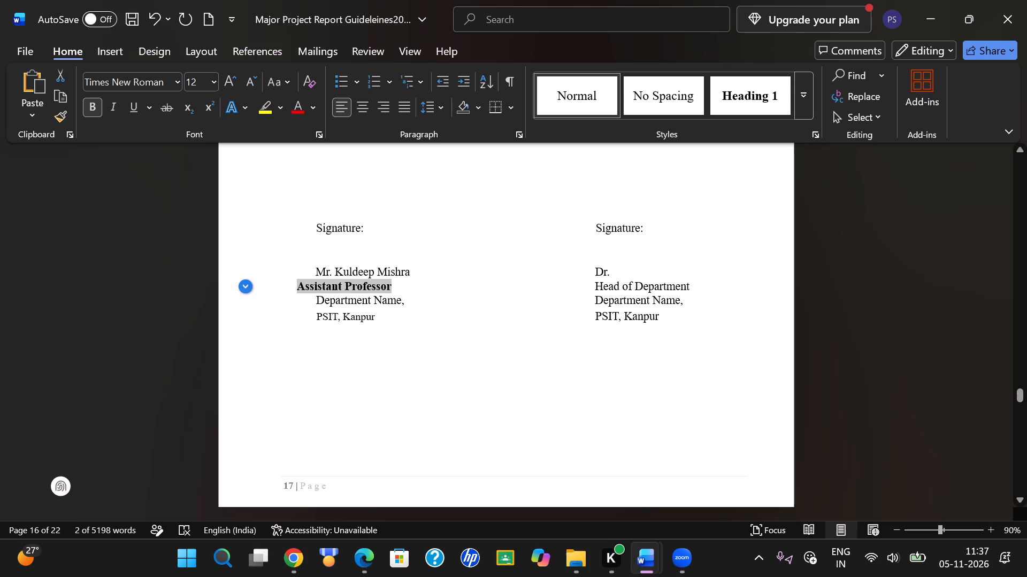
Insert 14 spaces before "Assistant Professor" to bring it in line with the supervisor's name above.
{"action": "left_click", "coordinate": [297, 286]}
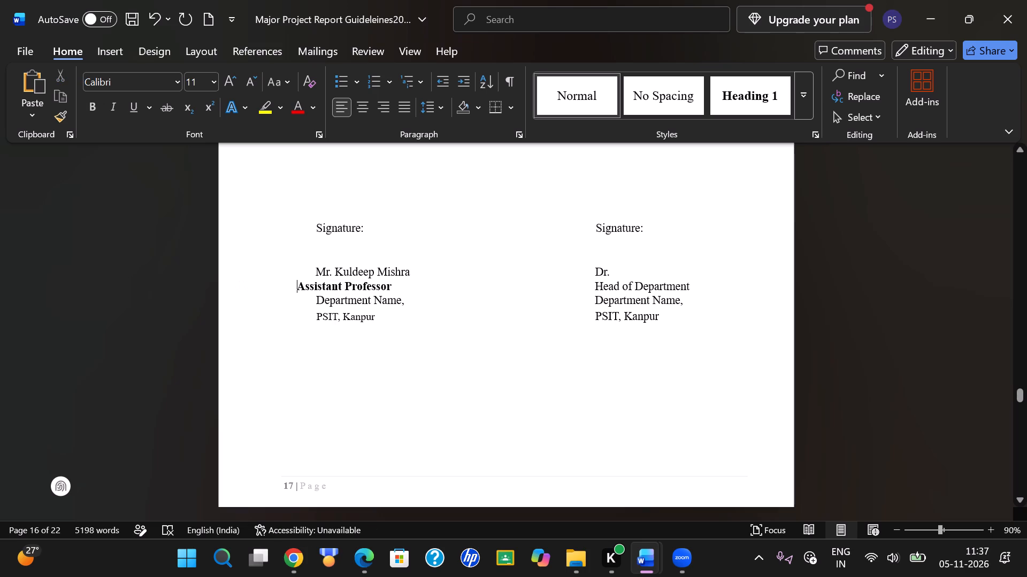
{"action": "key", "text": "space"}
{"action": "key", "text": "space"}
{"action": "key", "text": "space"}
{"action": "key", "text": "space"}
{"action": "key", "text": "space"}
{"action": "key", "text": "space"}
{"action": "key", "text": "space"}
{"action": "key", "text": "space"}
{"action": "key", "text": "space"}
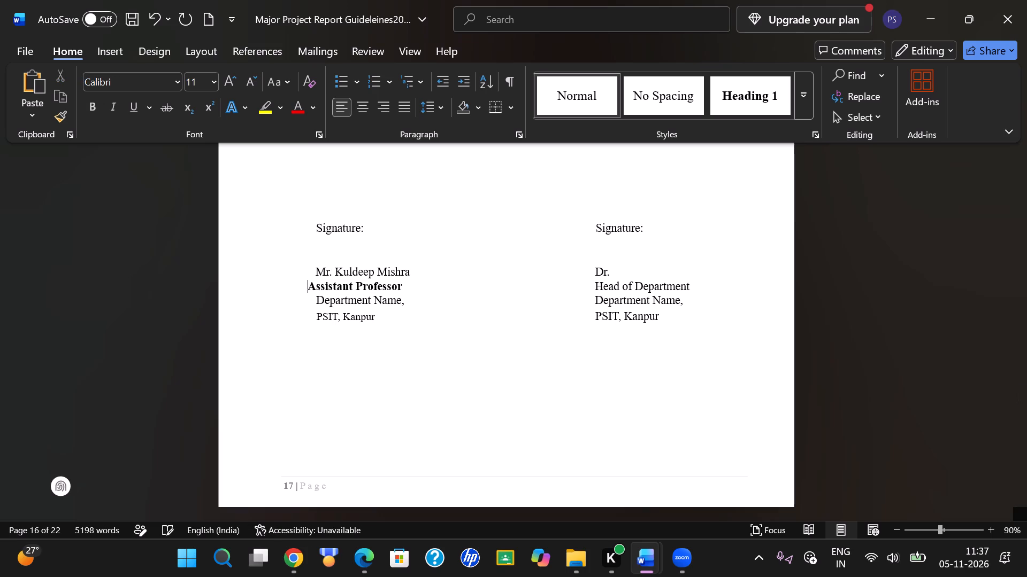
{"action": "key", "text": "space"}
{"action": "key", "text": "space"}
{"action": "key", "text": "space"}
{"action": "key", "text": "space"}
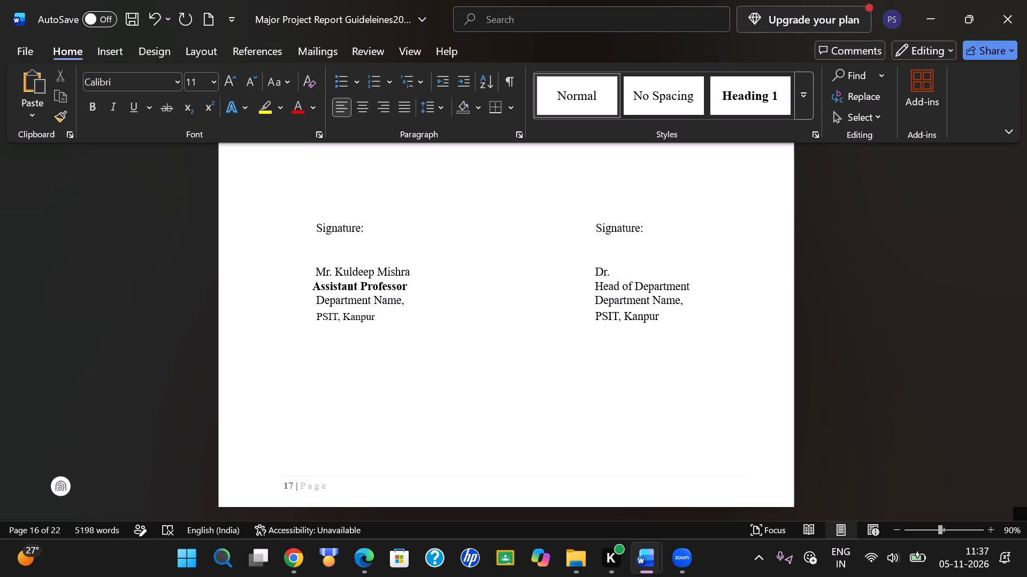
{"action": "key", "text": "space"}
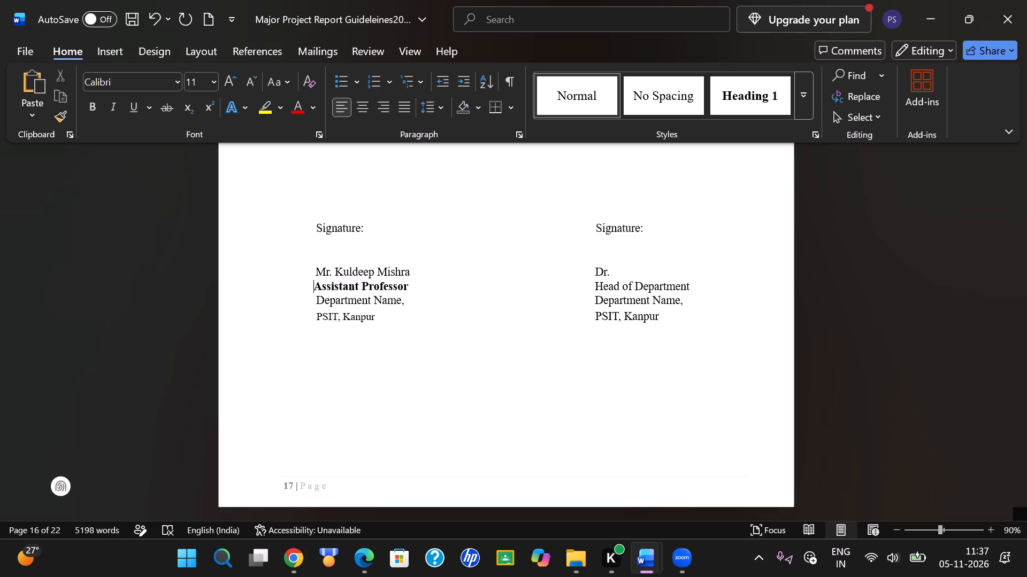
Delete the bold "Assistant Professor" text while keeping its leading spaces, and paste the copied designation again in its place.
{"action": "left_click", "coordinate": [406, 279]}
{"action": "key", "text": "BackSpace"}
{"action": "key", "text": "BackSpace"}
{"action": "key", "text": "BackSpace"}
{"action": "key", "text": "BackSpace"}
{"action": "key", "text": "BackSpace"}
{"action": "key", "text": "BackSpace"}
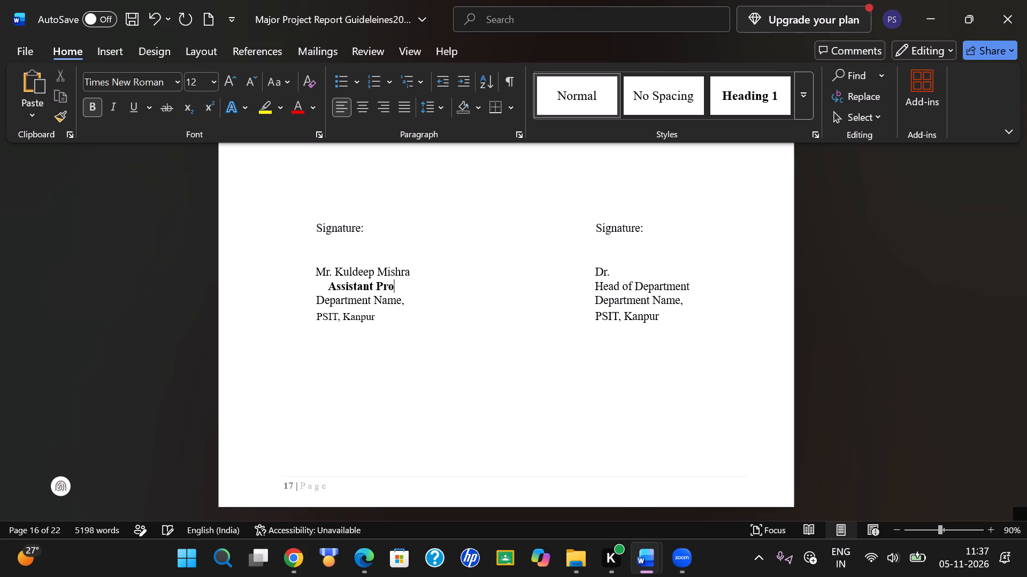
{"action": "key", "text": "BackSpace"}
{"action": "key", "text": "BackSpace"}
{"action": "key", "text": "BackSpace"}
{"action": "key", "text": "BackSpace"}
{"action": "key", "text": "BackSpace"}
{"action": "key", "text": "BackSpace"}
{"action": "key", "text": "BackSpace"}
{"action": "key", "text": "BackSpace"}
{"action": "key", "text": "BackSpace"}
{"action": "key", "text": "BackSpace"}
{"action": "key", "text": "BackSpace"}
{"action": "key", "text": "BackSpace"}
{"action": "key", "text": "BackSpace"}
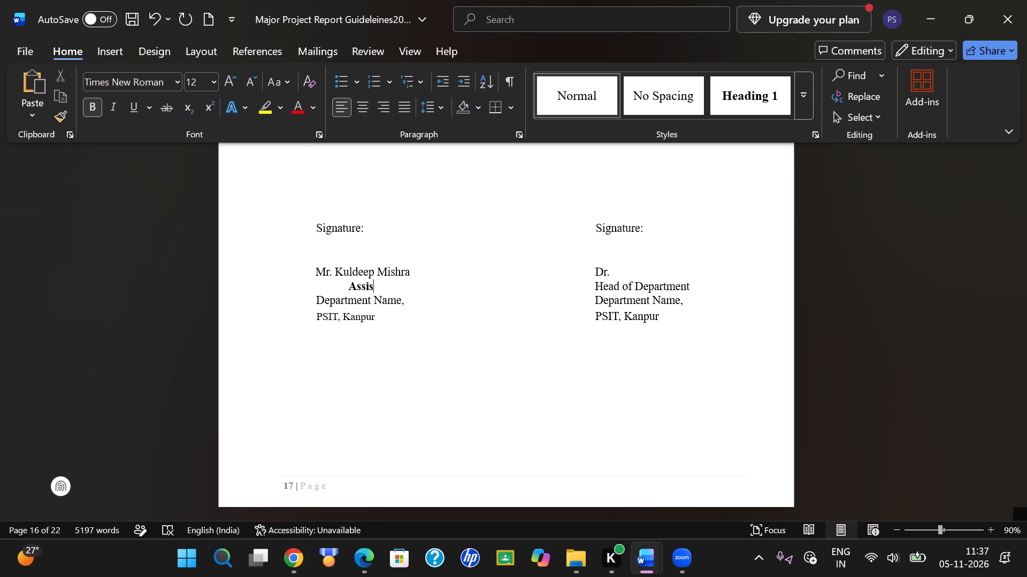
{"action": "left_click", "coordinate": [91, 103]}
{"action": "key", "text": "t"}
{"action": "key", "text": "BackSpace"}
{"action": "key", "text": "BackSpace"}
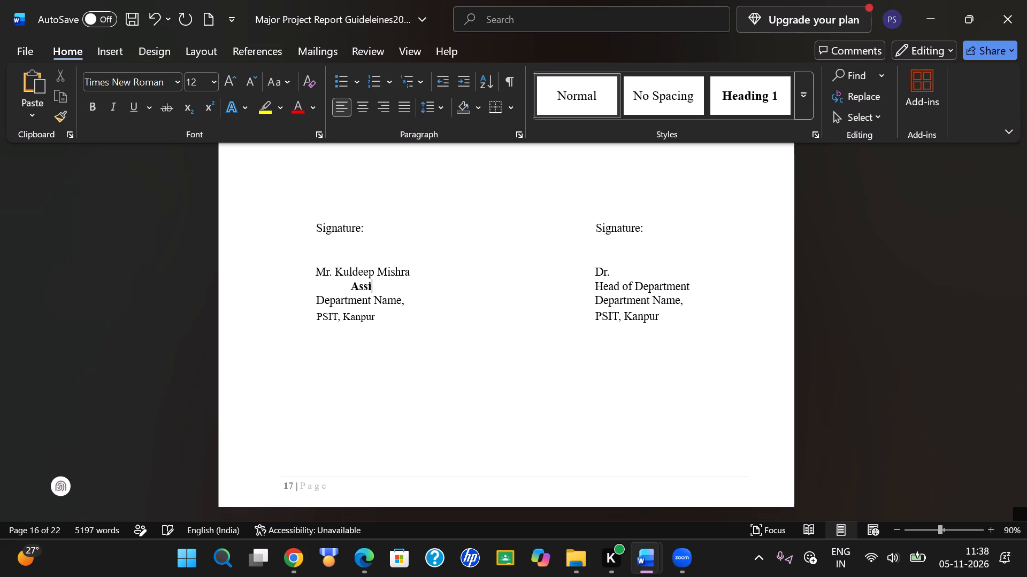
{"action": "key", "text": "BackSpace"}
{"action": "key", "text": "BackSpace"}
{"action": "key", "text": "BackSpace"}
{"action": "key", "text": "BackSpace"}
{"action": "key", "text": "ctrl+v"}
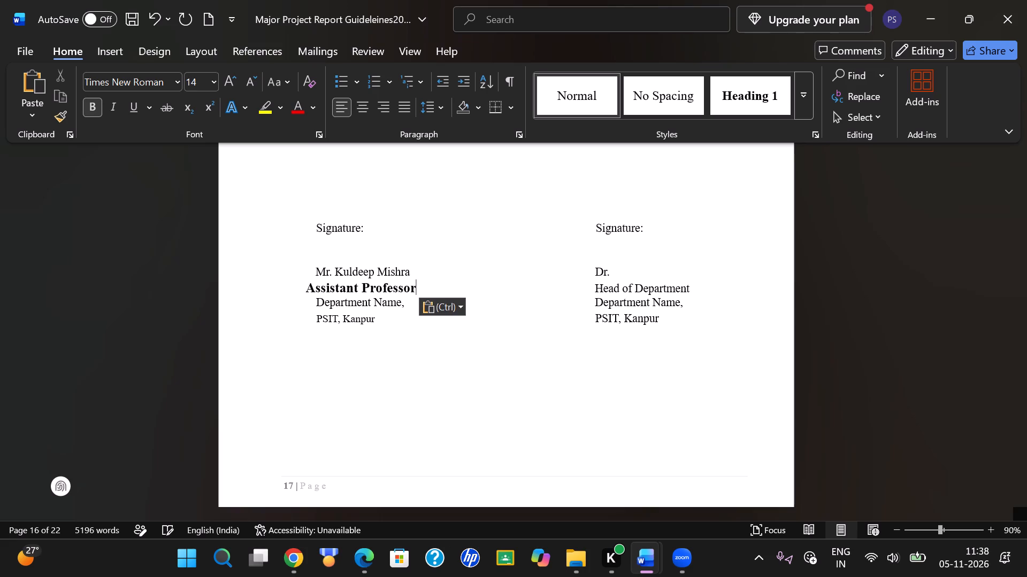
Format the newly pasted "Assistant Professor" designation in the signature block as 12 pt non-bold text.
{"action": "left_click_drag", "start_coordinate": [418, 287], "coordinate": [320, 293]}
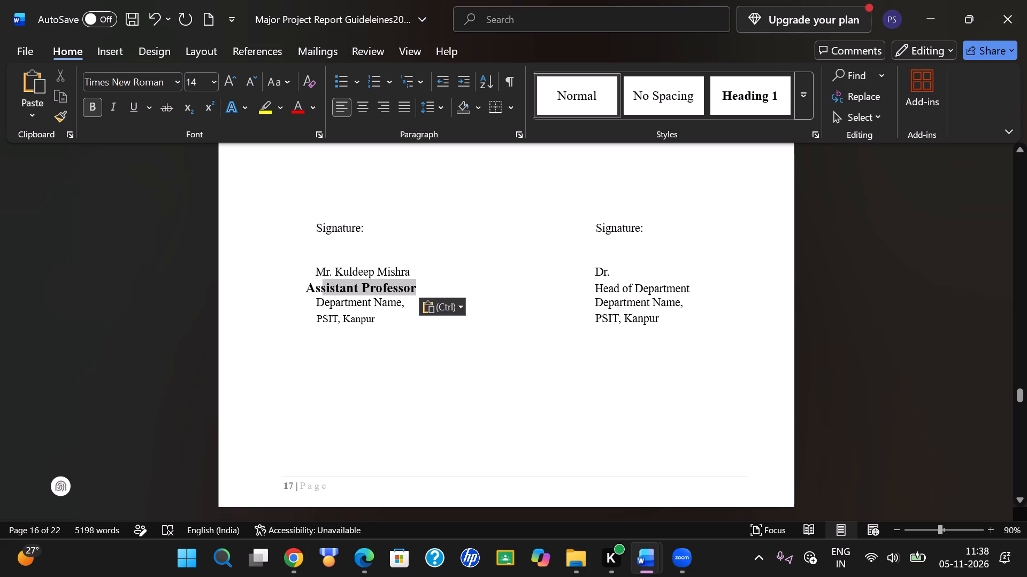
{"action": "left_click_drag", "start_coordinate": [320, 293], "coordinate": [311, 291]}
{"action": "left_click", "coordinate": [411, 239]}
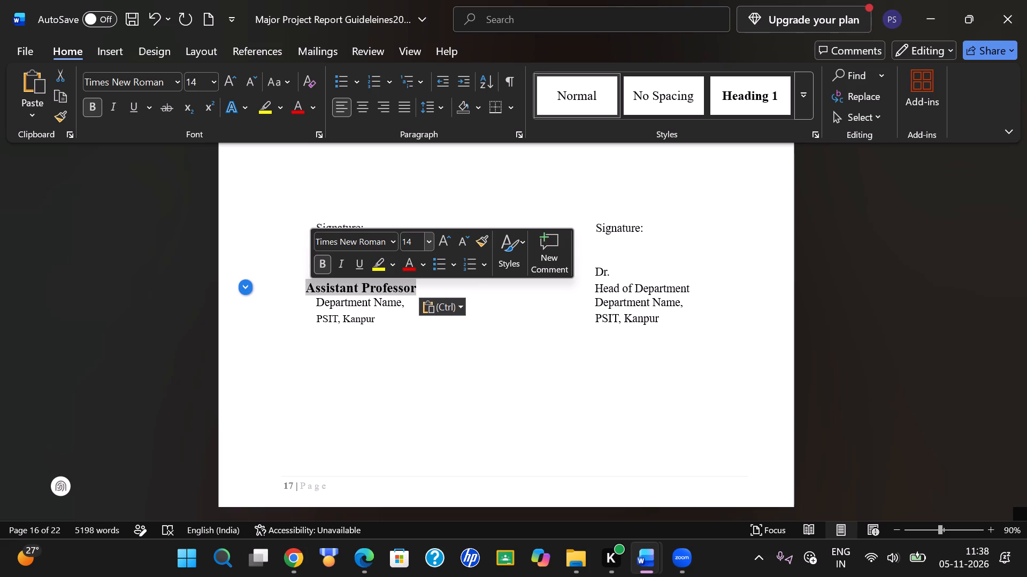
{"action": "key", "text": "BackSpace"}
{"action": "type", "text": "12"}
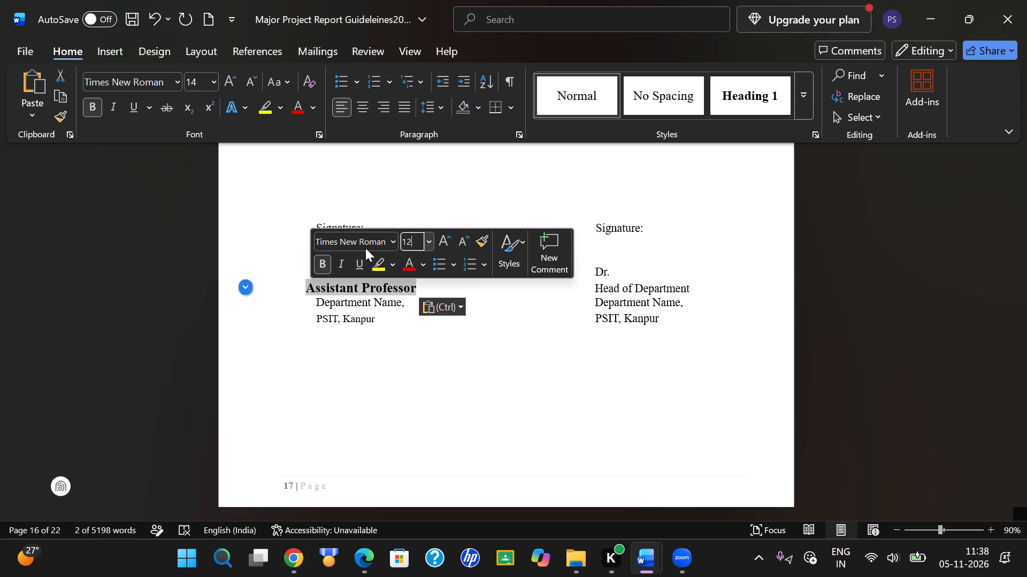
{"action": "left_click", "coordinate": [329, 262]}
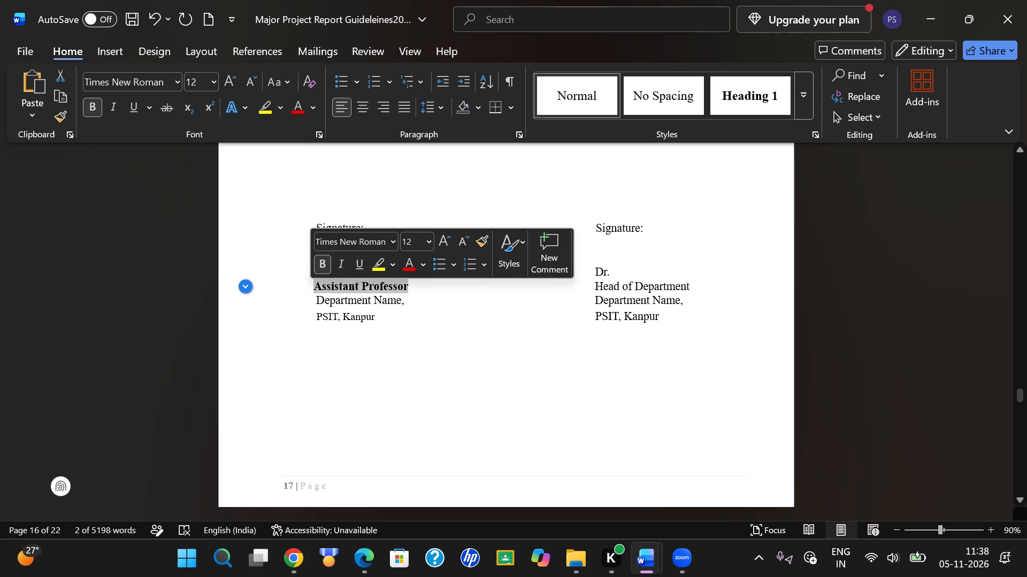
{"action": "left_click", "coordinate": [92, 103]}
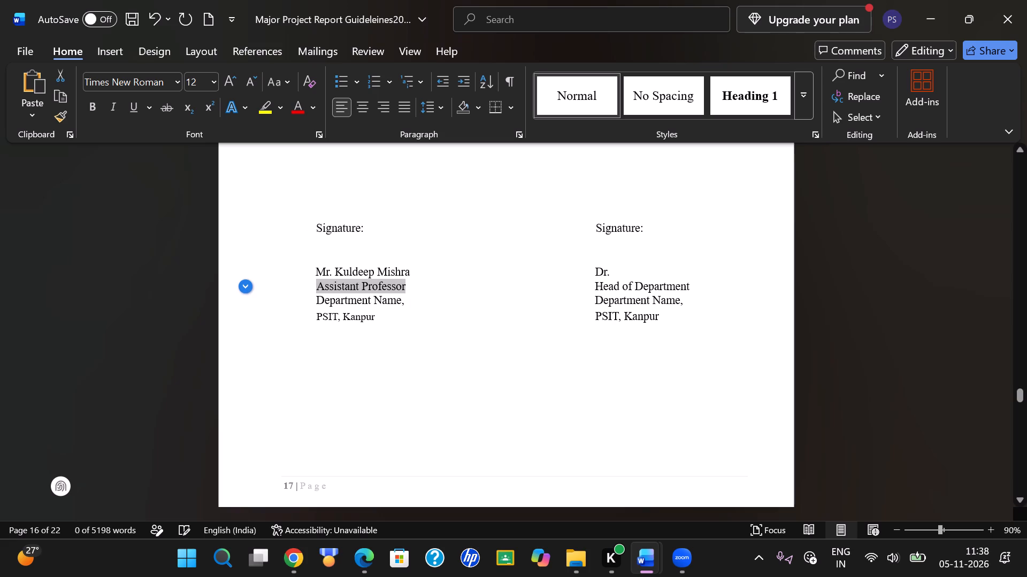
{"action": "left_click", "coordinate": [430, 292]}
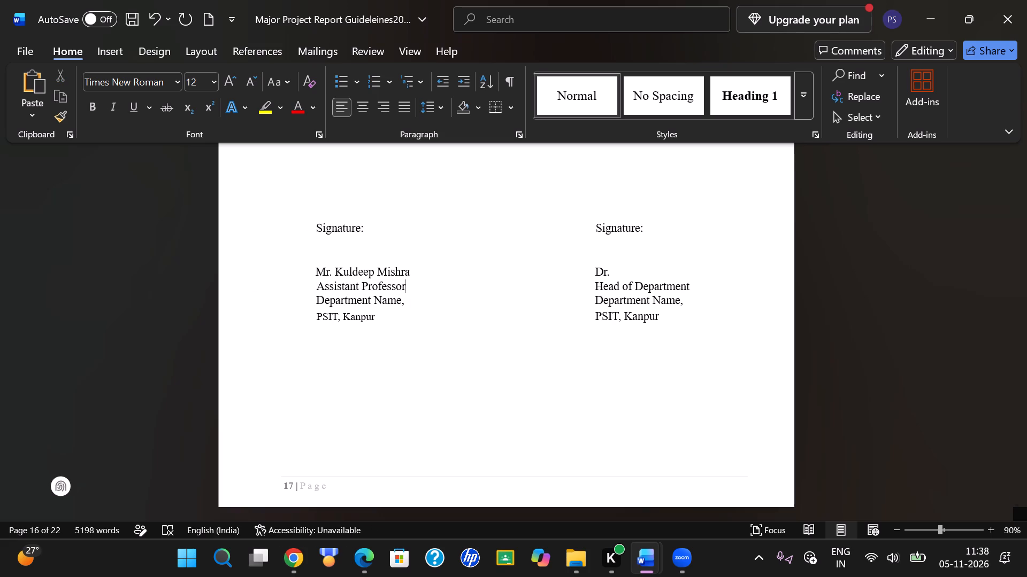
In the other open project report, examine the supervisor and head of department details in the Certificate's signature block.
{"action": "left_click", "coordinate": [584, 516]}
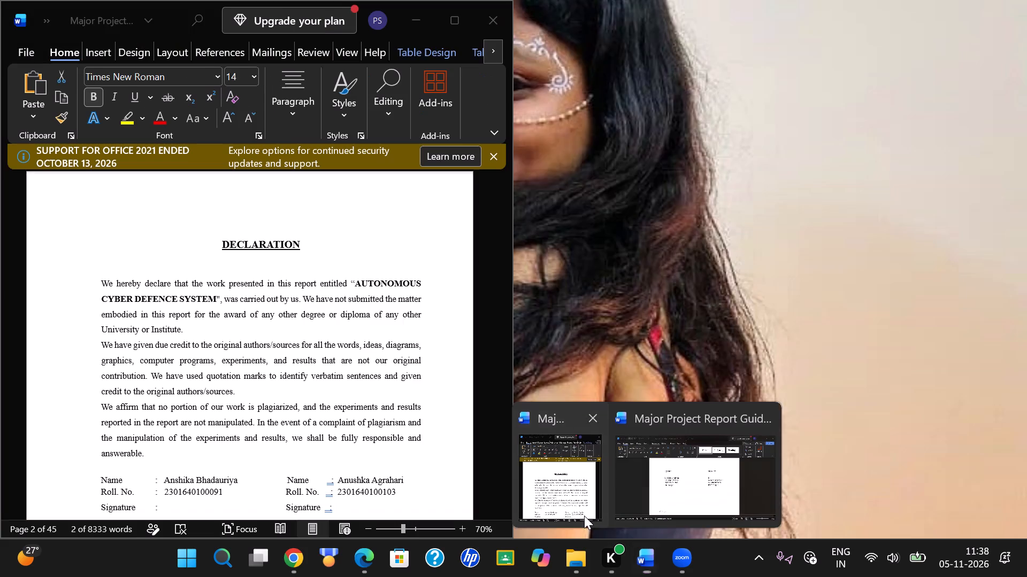
{"action": "scroll", "coordinate": [373, 395], "scroll_direction": "down", "scroll_amount": 3}
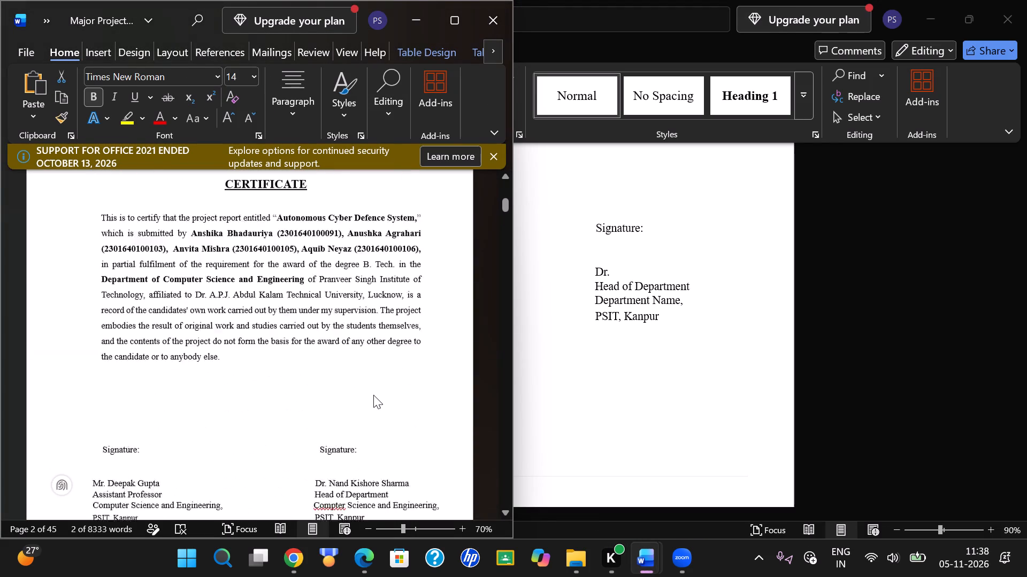
{"action": "scroll", "coordinate": [373, 395], "scroll_direction": "down", "scroll_amount": 2}
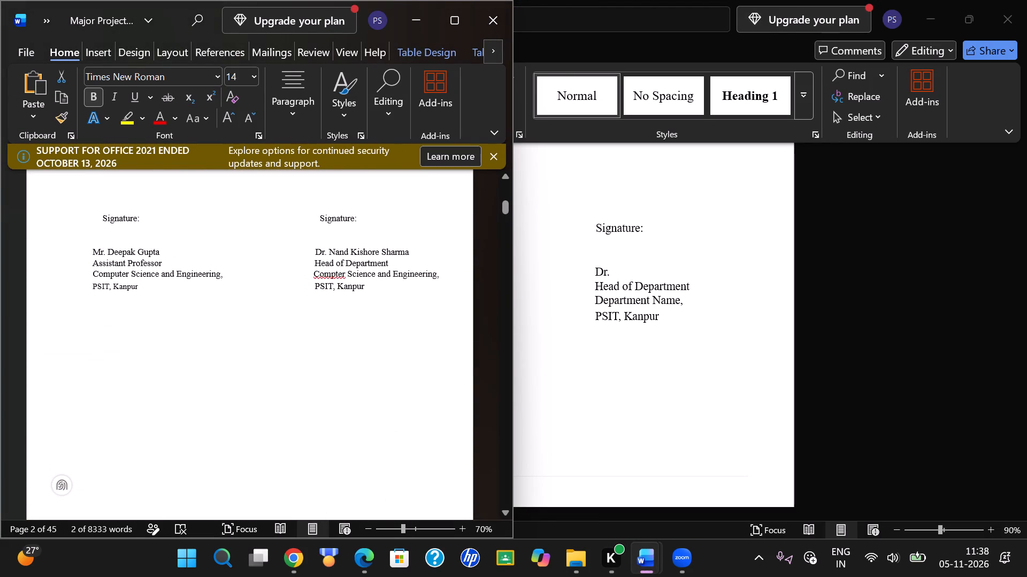
{"action": "left_click_drag", "start_coordinate": [148, 283], "coordinate": [107, 277]}
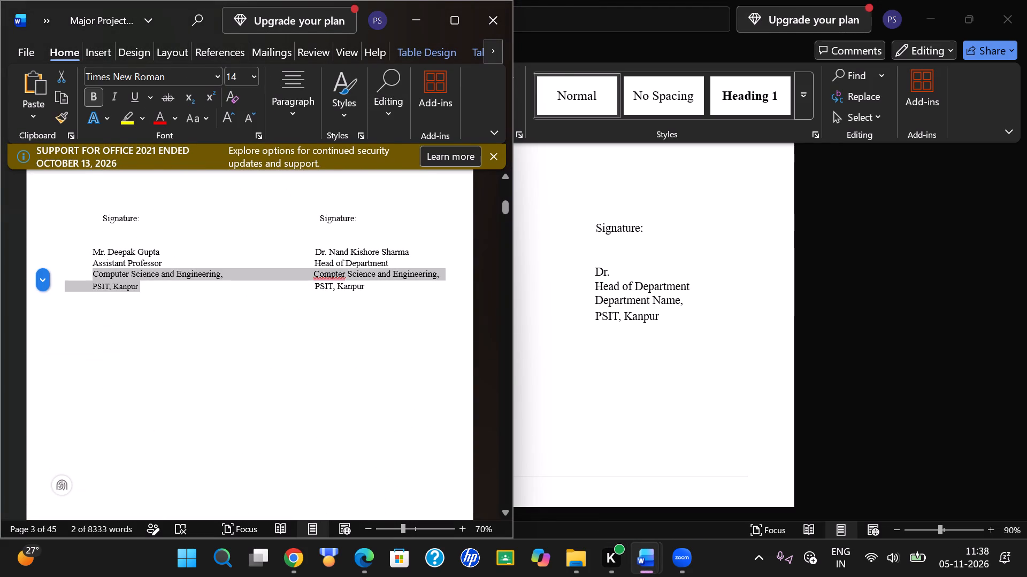
{"action": "left_click_drag", "start_coordinate": [107, 277], "coordinate": [182, 286]}
{"action": "left_click", "coordinate": [182, 286]}
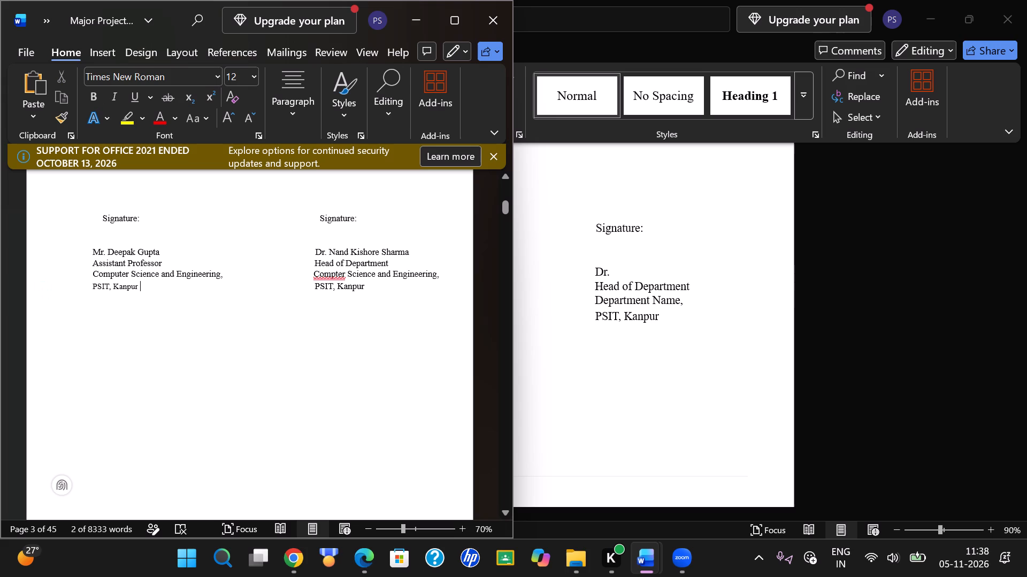
{"action": "left_click", "coordinate": [623, 235]}
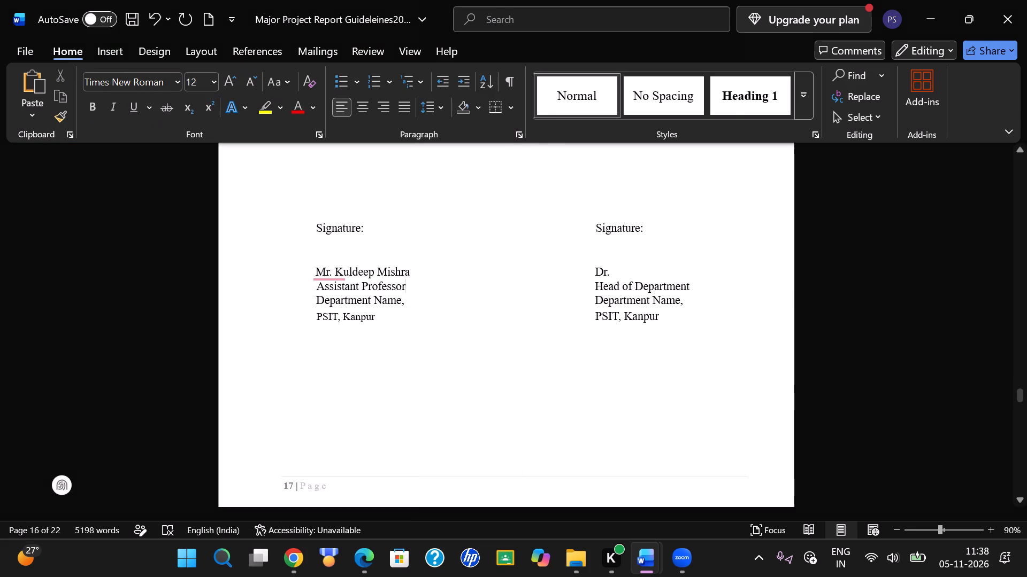
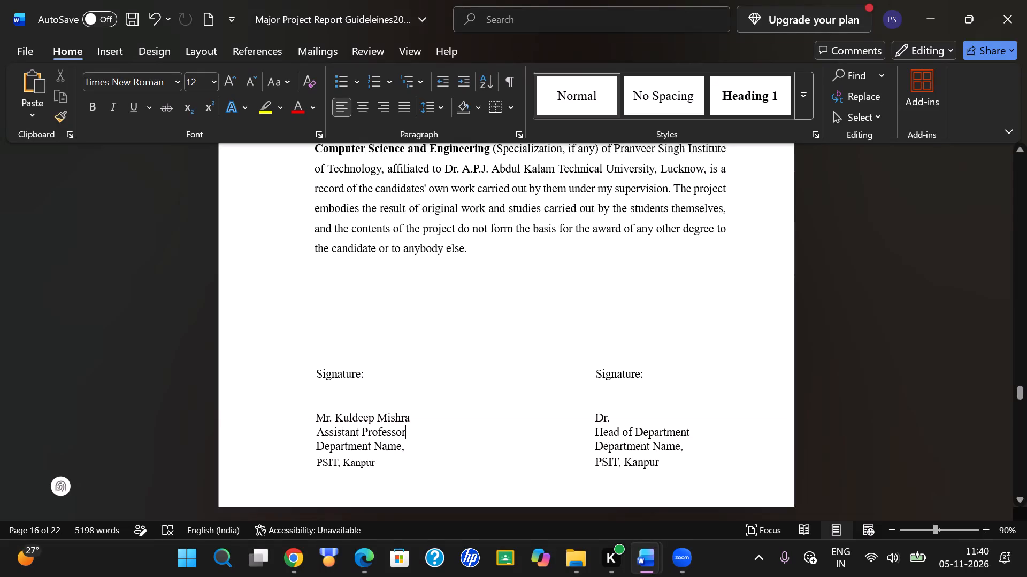
Switch to the reference report and copy the head of department's name, without the "Dr." title, from its Certificate signature block.
{"action": "scroll", "coordinate": [542, 424], "scroll_direction": "down", "scroll_amount": 2}
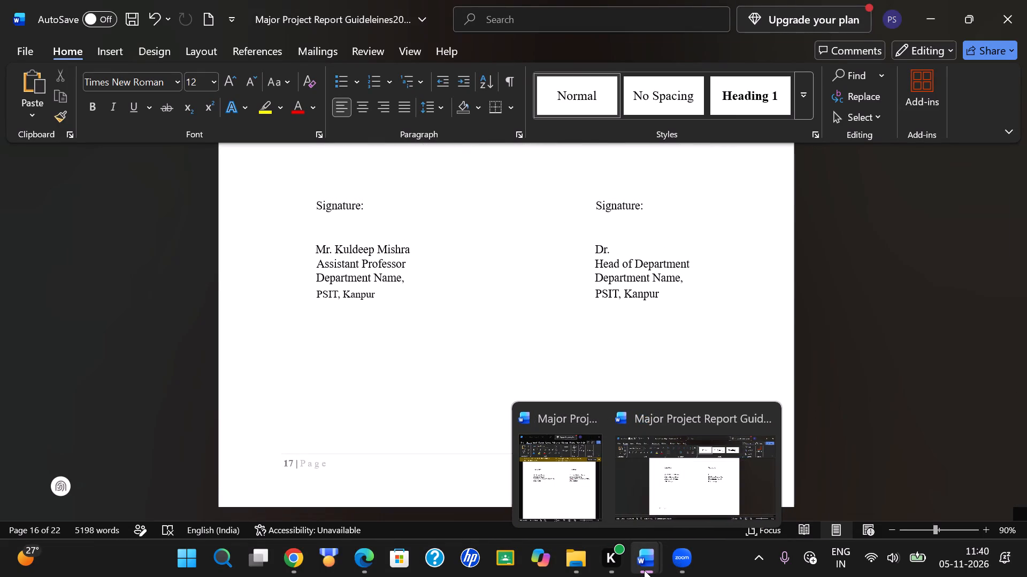
{"action": "left_click", "coordinate": [599, 496]}
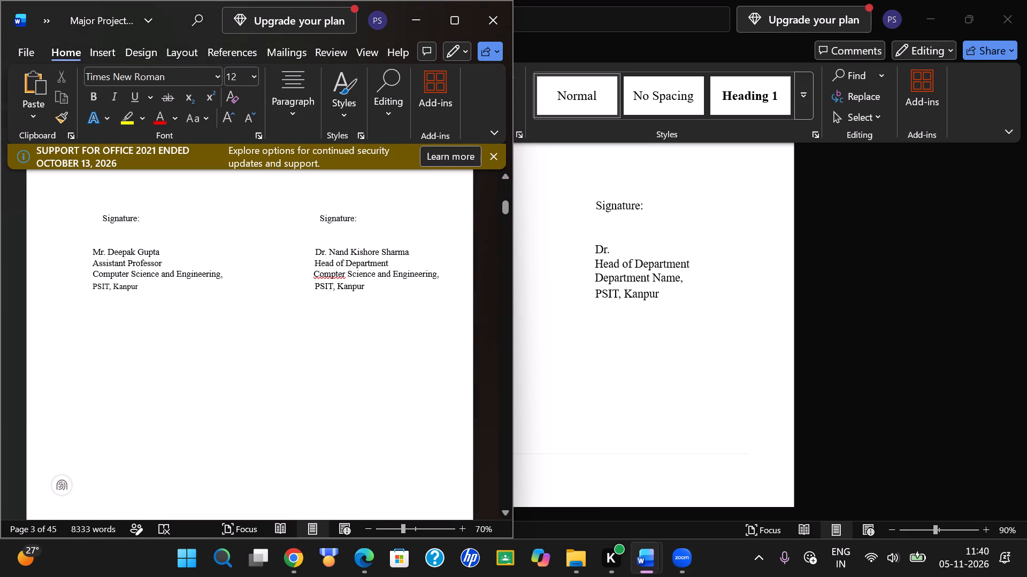
{"action": "left_click_drag", "start_coordinate": [306, 245], "coordinate": [311, 247]}
{"action": "left_click_drag", "start_coordinate": [311, 247], "coordinate": [357, 248]}
{"action": "left_click", "coordinate": [408, 303]}
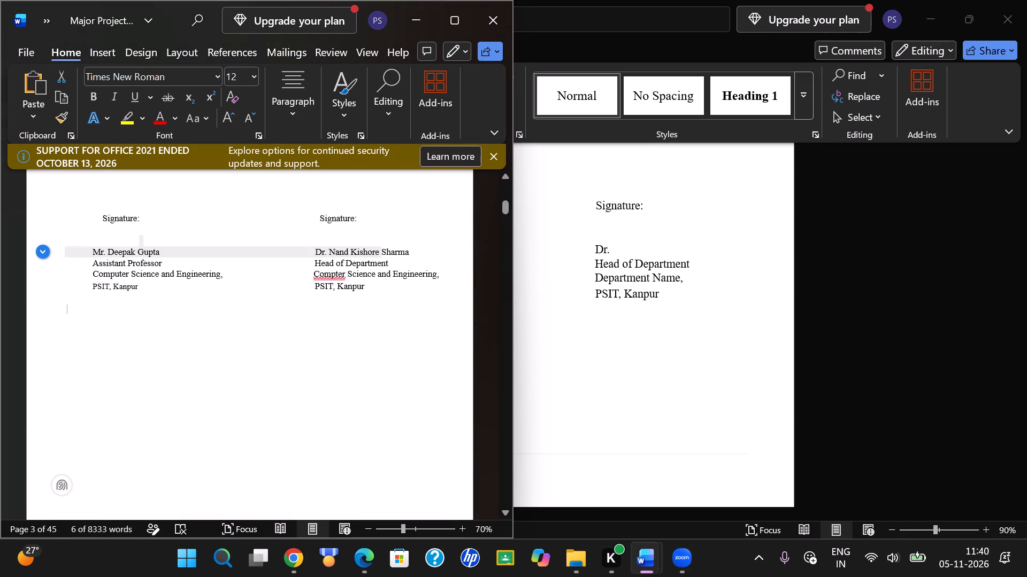
{"action": "left_click_drag", "start_coordinate": [415, 248], "coordinate": [337, 249]}
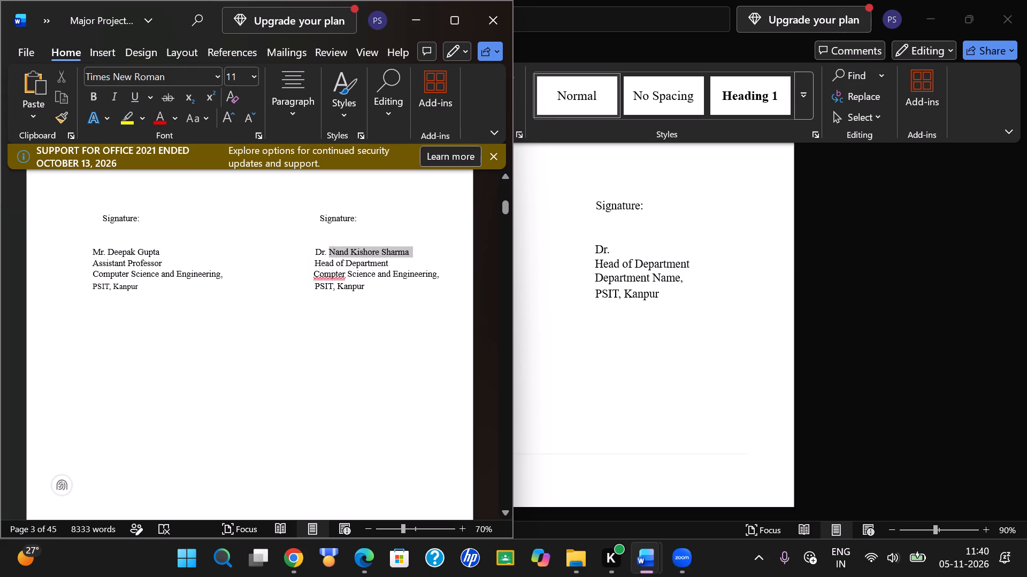
{"action": "left_click_drag", "start_coordinate": [337, 249], "coordinate": [335, 249]}
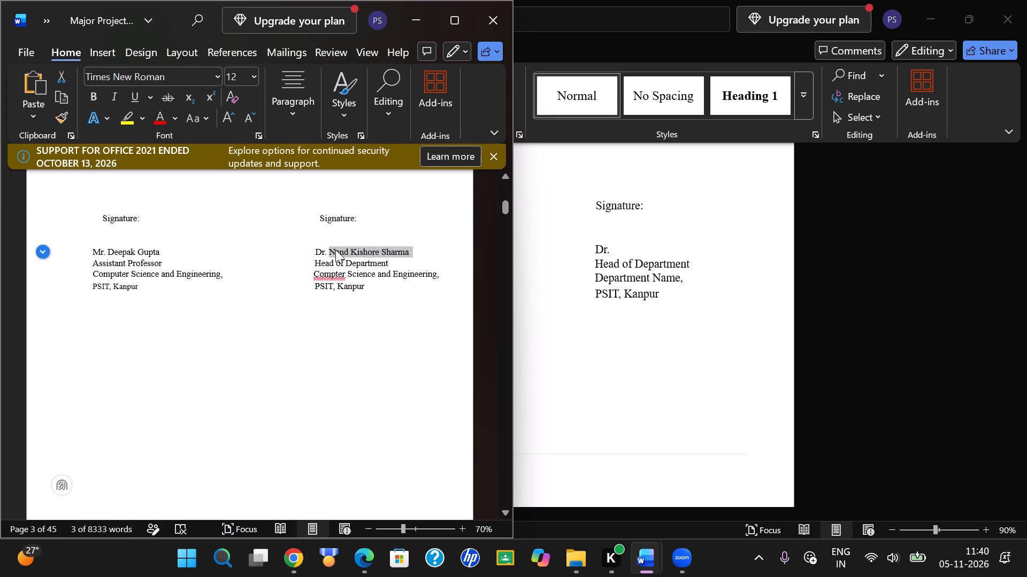
{"action": "key", "text": "ctrl+c"}
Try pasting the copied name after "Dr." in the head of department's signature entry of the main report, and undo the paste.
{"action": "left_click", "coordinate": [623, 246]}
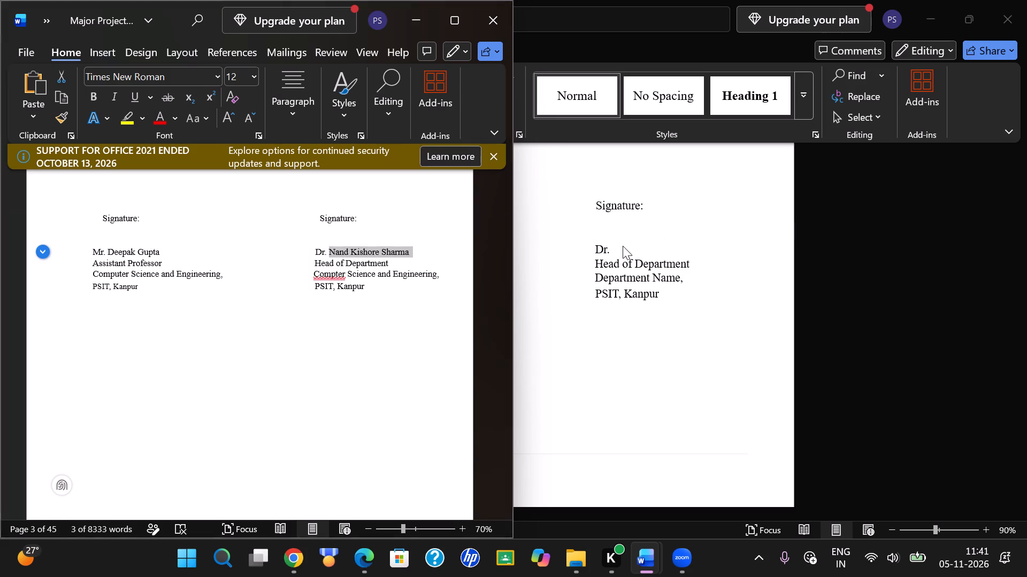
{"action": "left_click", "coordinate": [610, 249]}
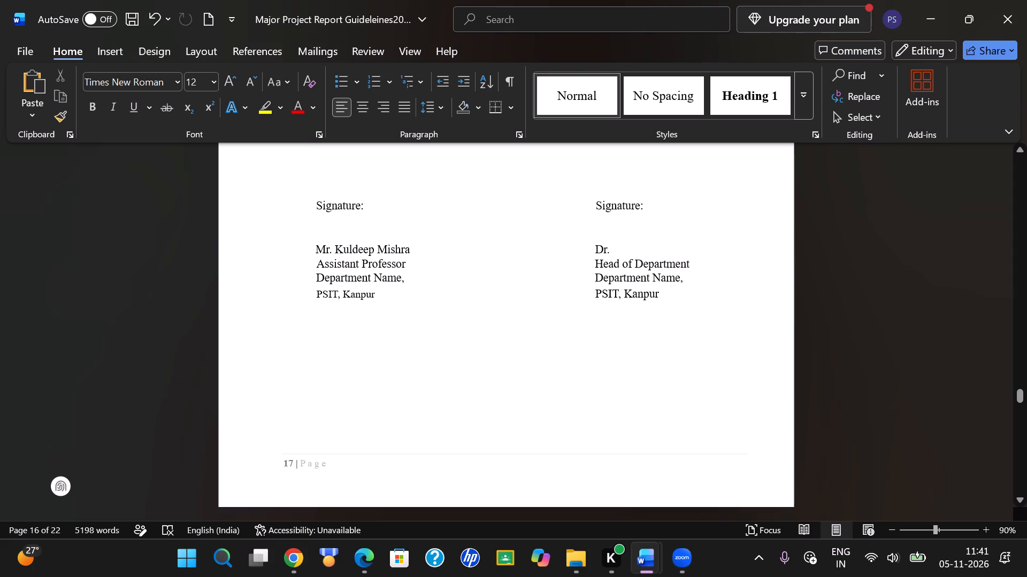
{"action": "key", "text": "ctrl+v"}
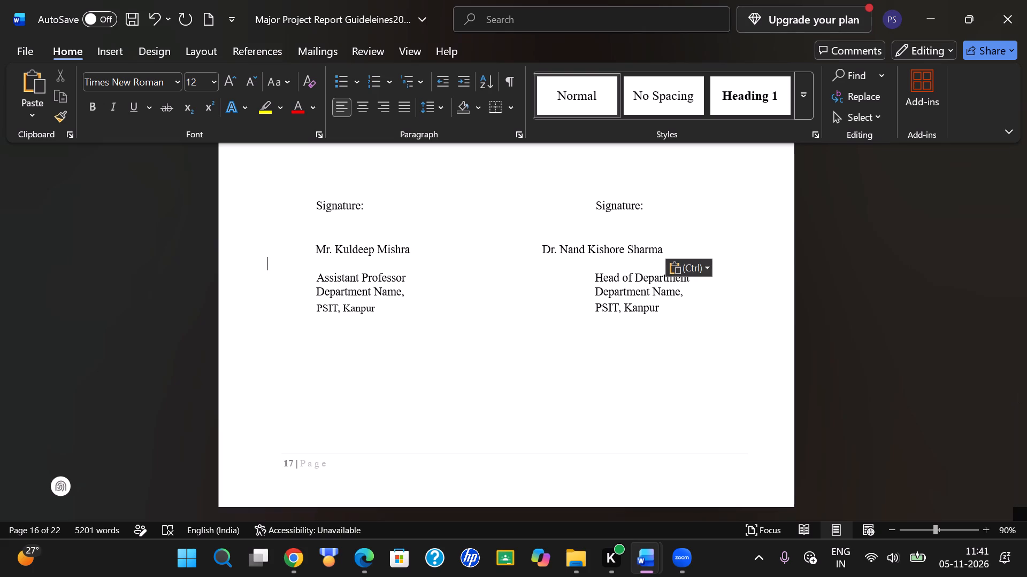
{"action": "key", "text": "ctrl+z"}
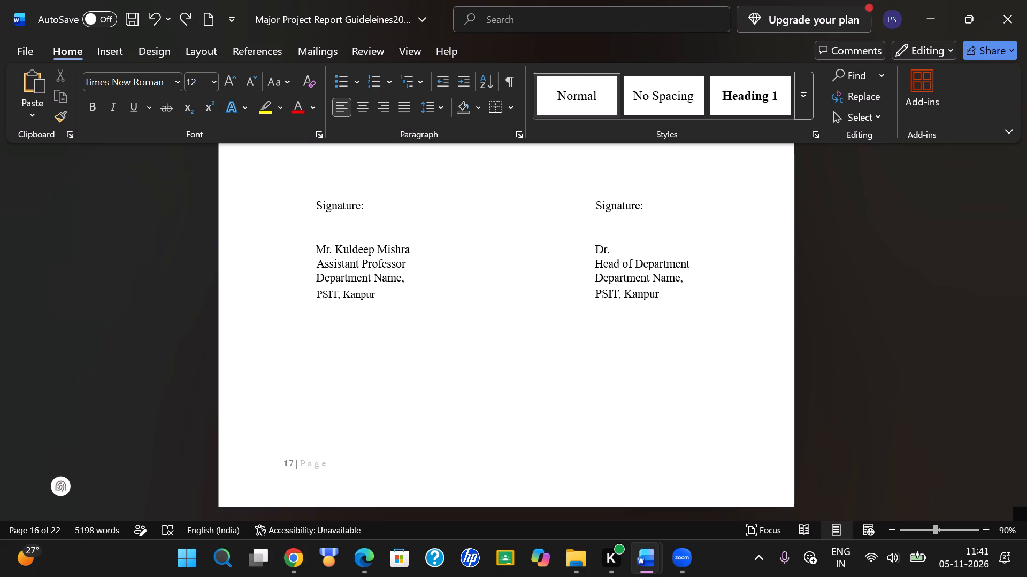
Place the text cursor directly after "Dr." in the head of department's signature entry.
{"action": "left_click", "coordinate": [610, 249]}
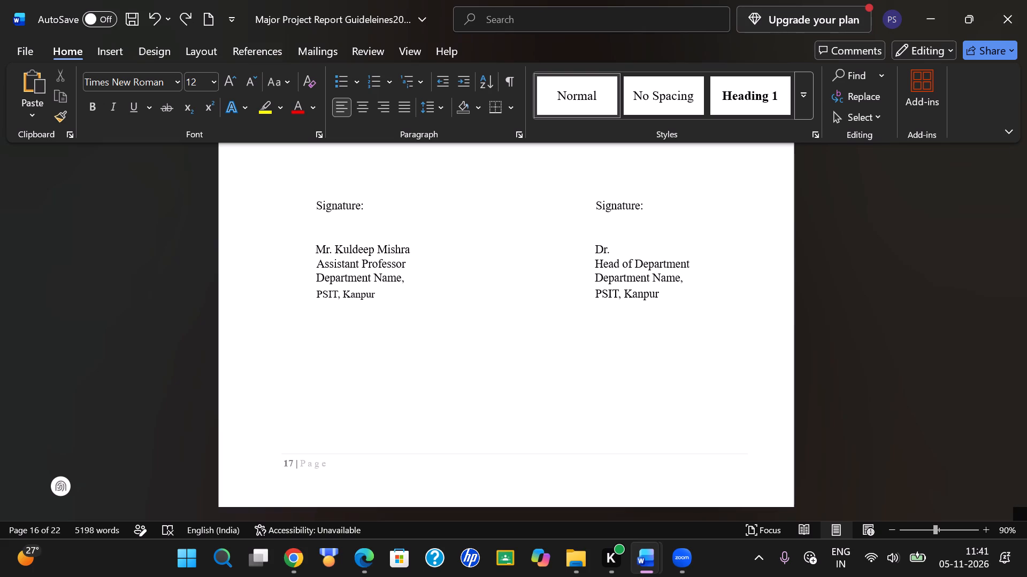
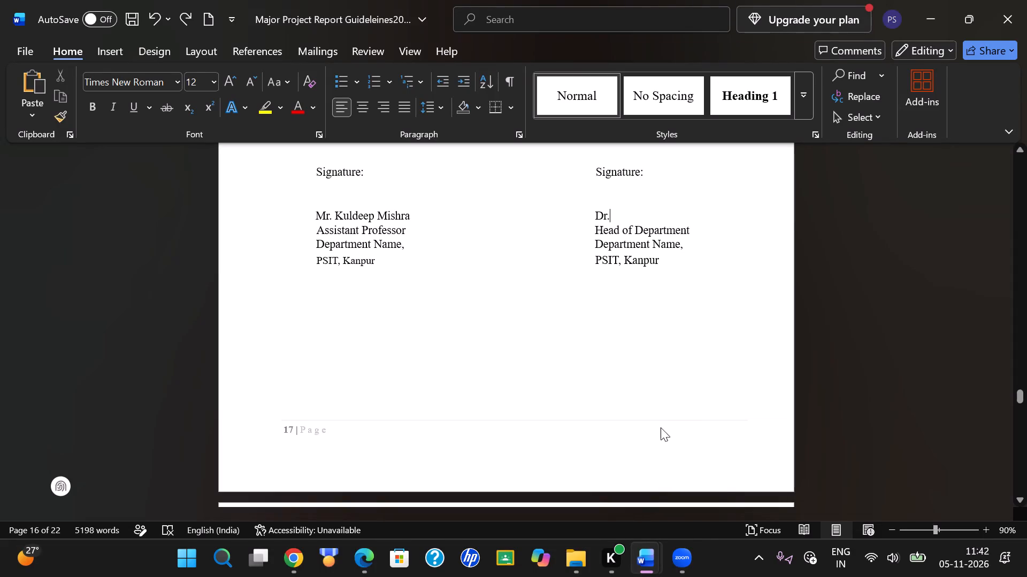
Enter the head of department's name after "Dr." in the Certificate's signature block, matching the reference report.
{"action": "left_click", "coordinate": [561, 511]}
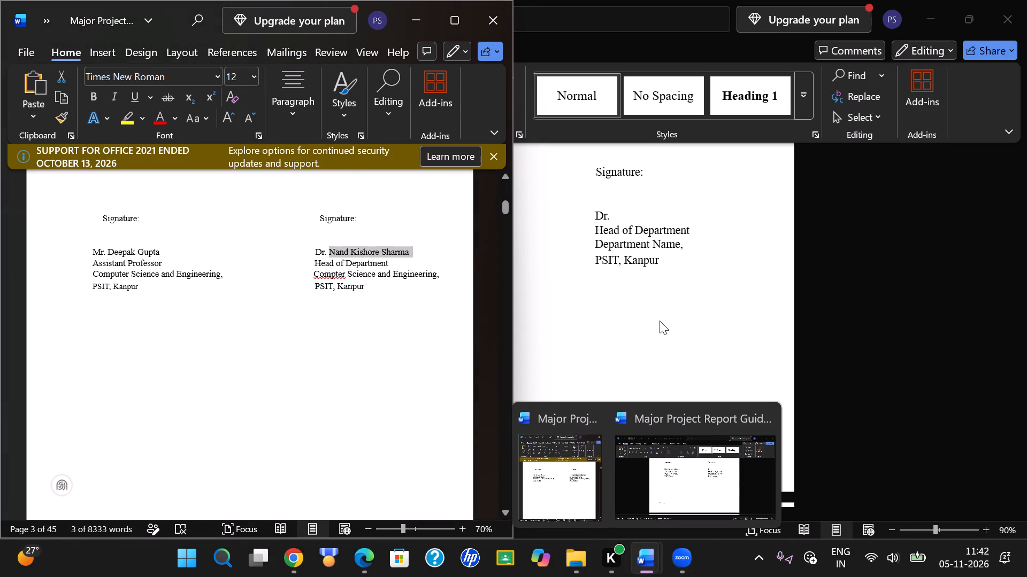
{"action": "left_click", "coordinate": [660, 322]}
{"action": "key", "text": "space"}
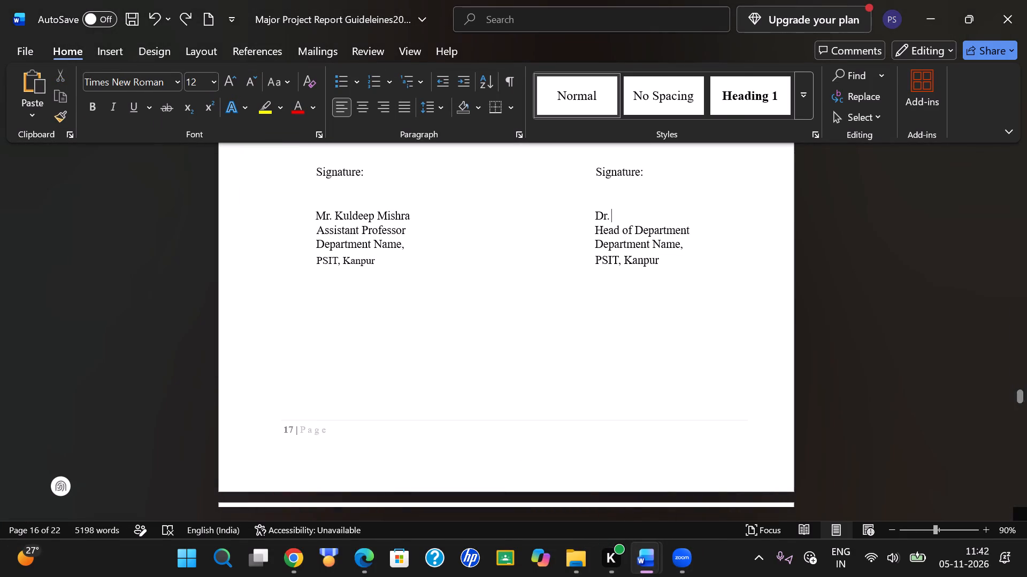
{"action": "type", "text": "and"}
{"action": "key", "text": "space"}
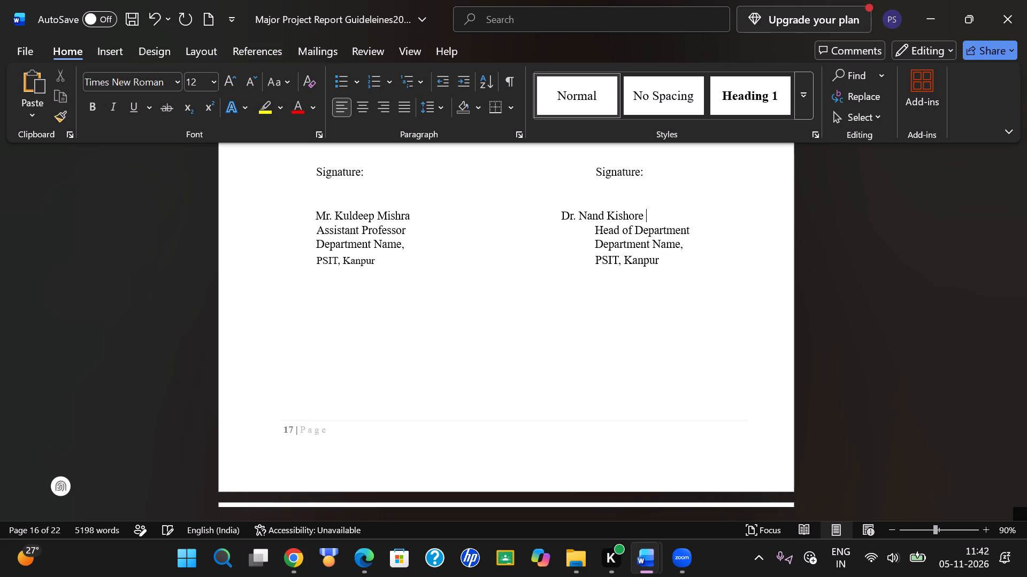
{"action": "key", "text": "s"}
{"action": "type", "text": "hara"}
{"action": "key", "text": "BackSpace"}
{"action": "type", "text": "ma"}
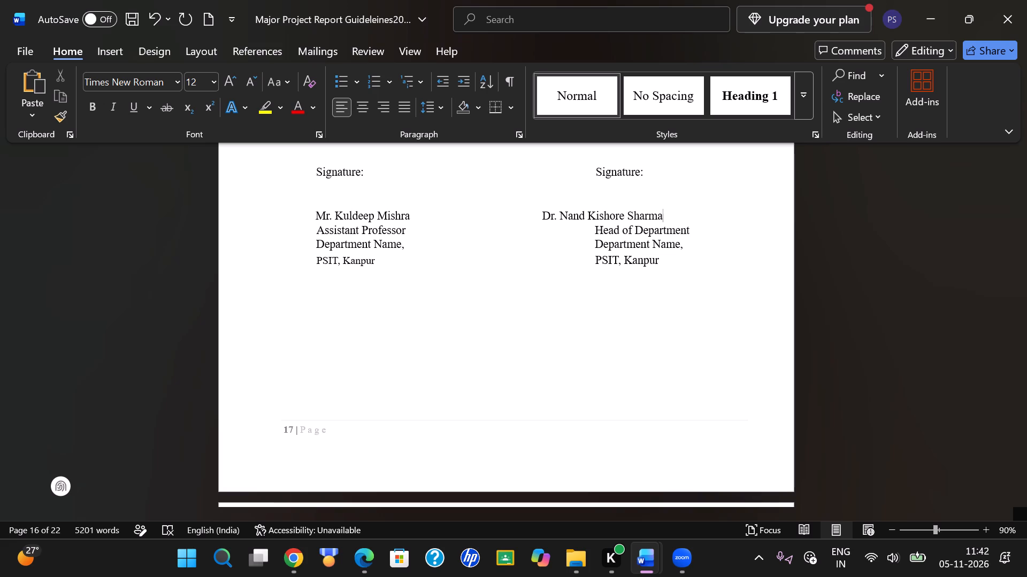
Pad the head of department's name with leading spaces so it starts in line with "Head of Department" below.
{"action": "left_click", "coordinate": [539, 210]}
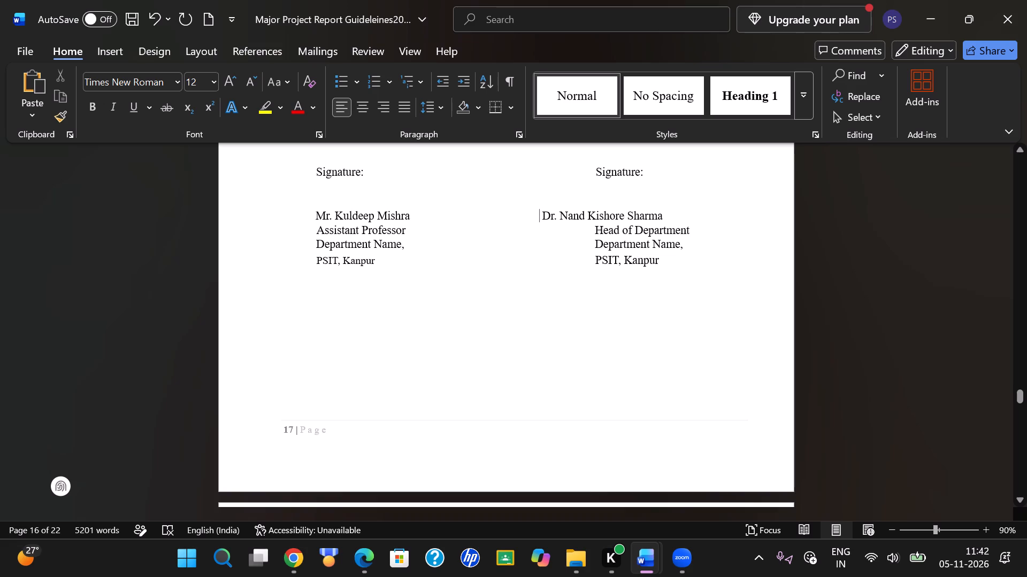
{"action": "key", "text": "Right"}
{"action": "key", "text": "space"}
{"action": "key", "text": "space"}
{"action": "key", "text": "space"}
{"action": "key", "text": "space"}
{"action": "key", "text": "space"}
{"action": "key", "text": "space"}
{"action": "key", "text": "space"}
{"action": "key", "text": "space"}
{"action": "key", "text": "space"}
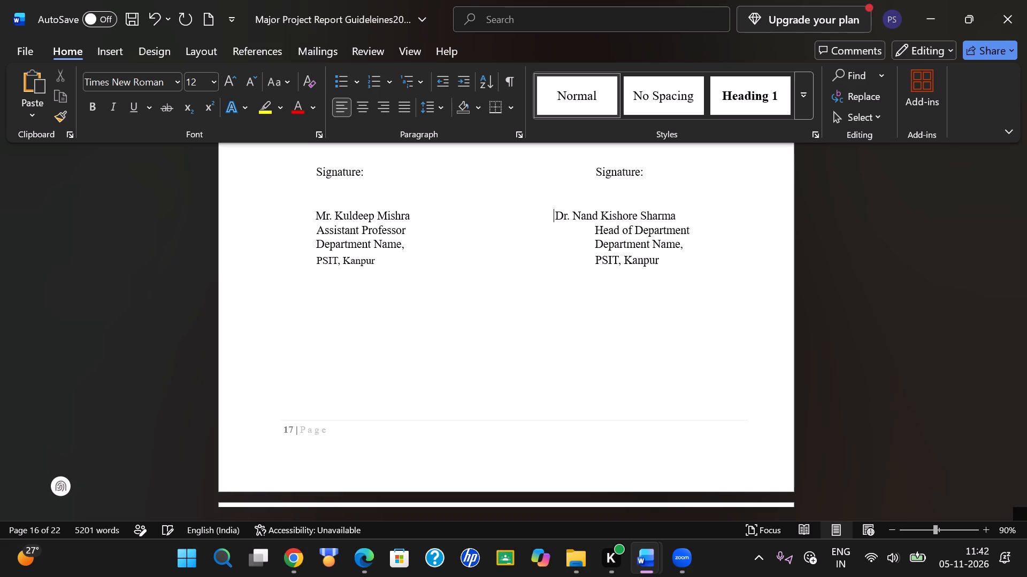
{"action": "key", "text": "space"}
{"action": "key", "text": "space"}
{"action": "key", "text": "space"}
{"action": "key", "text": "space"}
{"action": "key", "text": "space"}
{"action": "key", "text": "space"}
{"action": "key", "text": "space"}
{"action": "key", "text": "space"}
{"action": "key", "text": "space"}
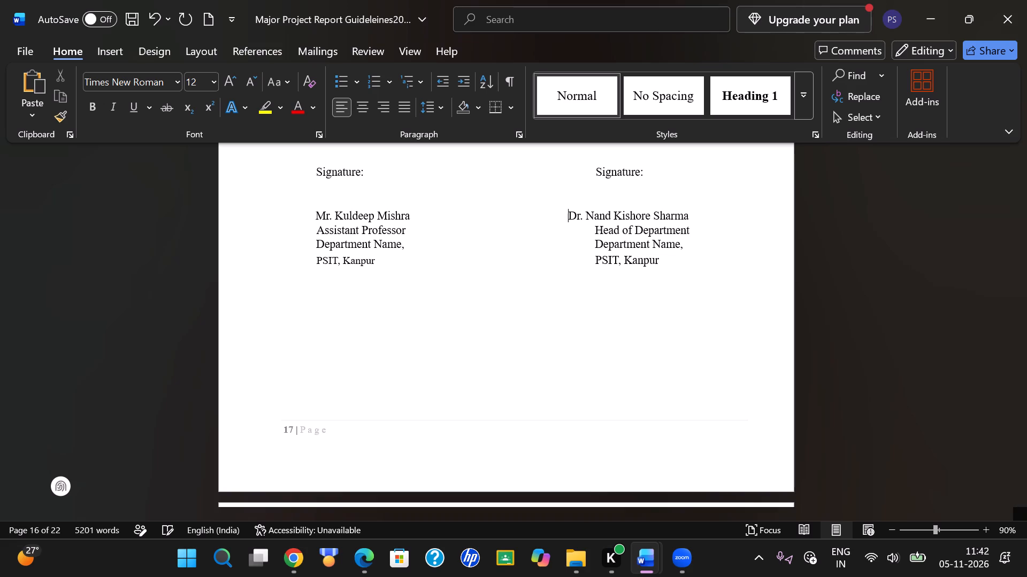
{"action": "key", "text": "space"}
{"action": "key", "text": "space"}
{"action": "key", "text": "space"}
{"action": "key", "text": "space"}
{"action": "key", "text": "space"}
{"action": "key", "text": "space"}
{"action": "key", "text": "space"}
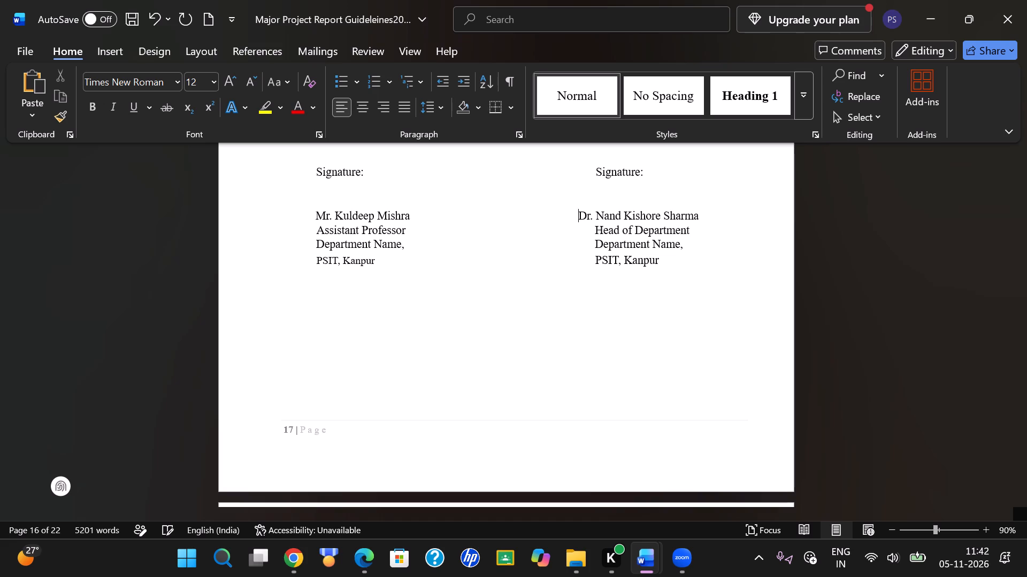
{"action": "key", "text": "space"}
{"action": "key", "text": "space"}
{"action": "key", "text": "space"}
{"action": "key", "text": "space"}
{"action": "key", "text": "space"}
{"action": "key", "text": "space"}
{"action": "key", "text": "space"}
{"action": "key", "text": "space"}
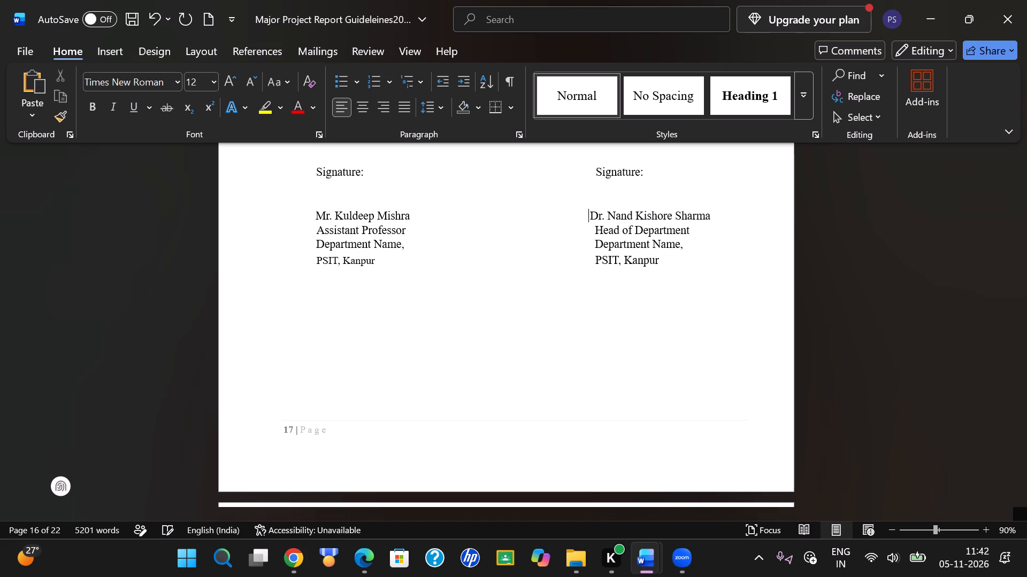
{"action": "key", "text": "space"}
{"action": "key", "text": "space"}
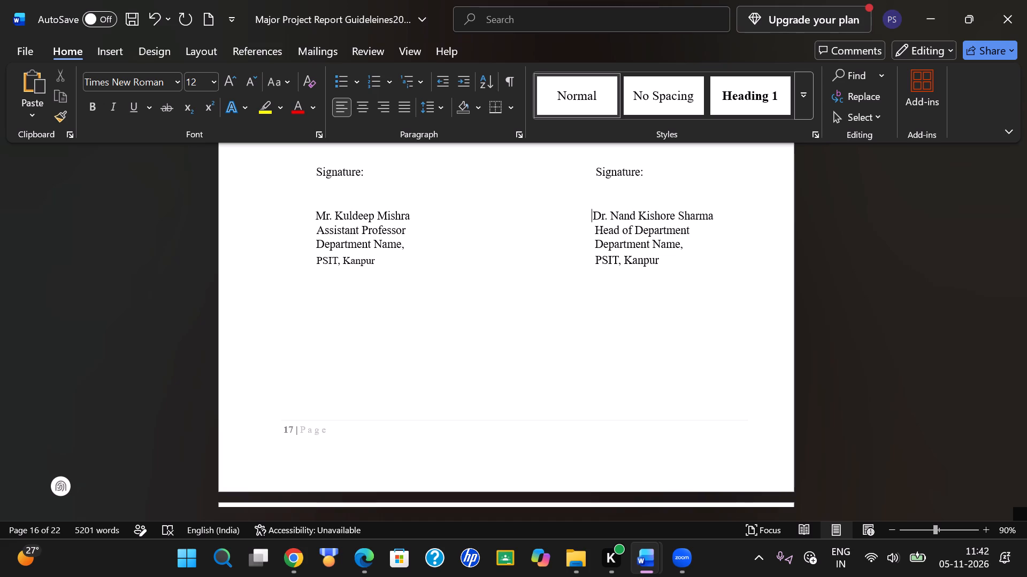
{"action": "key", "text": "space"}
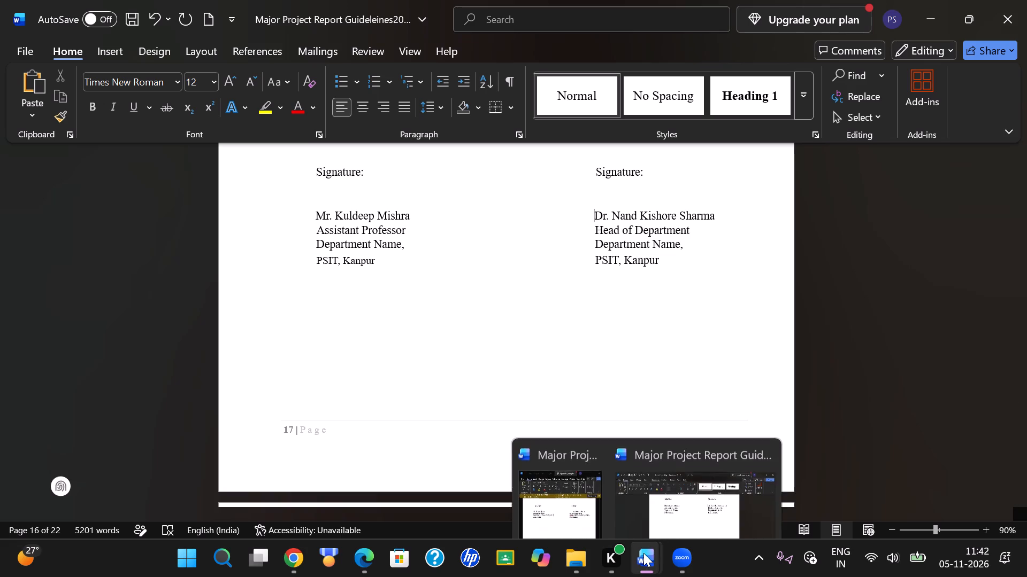
Replace "Department Name" under "Head of Department" with "Computer Science and Engineering", following the reference report.
{"action": "left_click", "coordinate": [546, 469]}
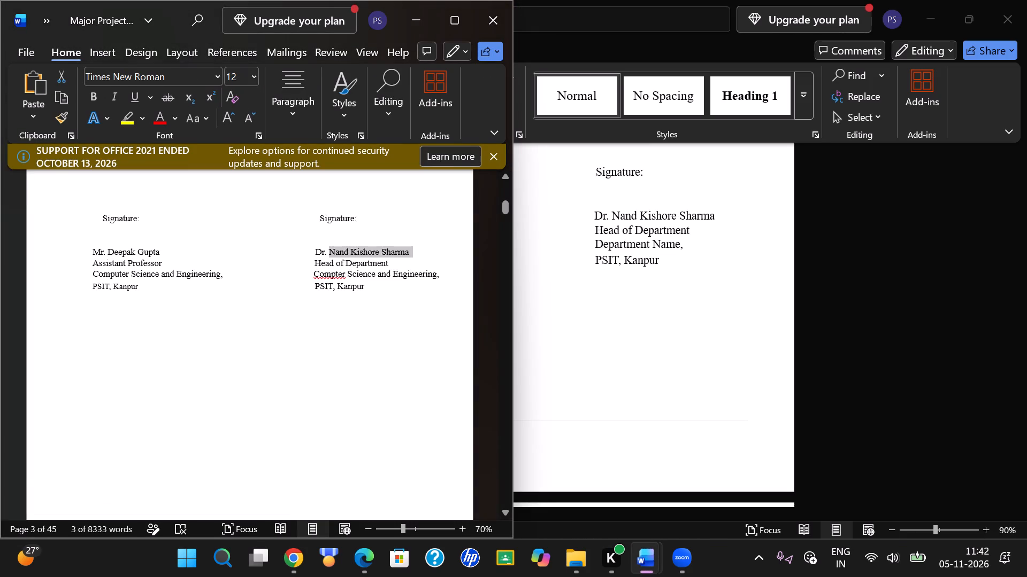
{"action": "left_click", "coordinate": [665, 316]}
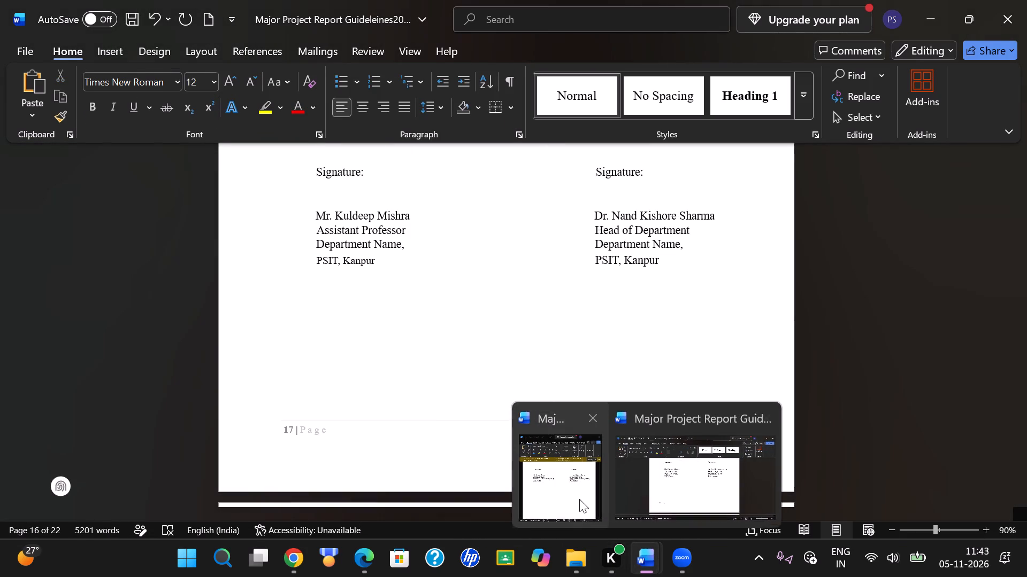
{"action": "left_click", "coordinate": [579, 499]}
{"action": "left_click", "coordinate": [653, 330]}
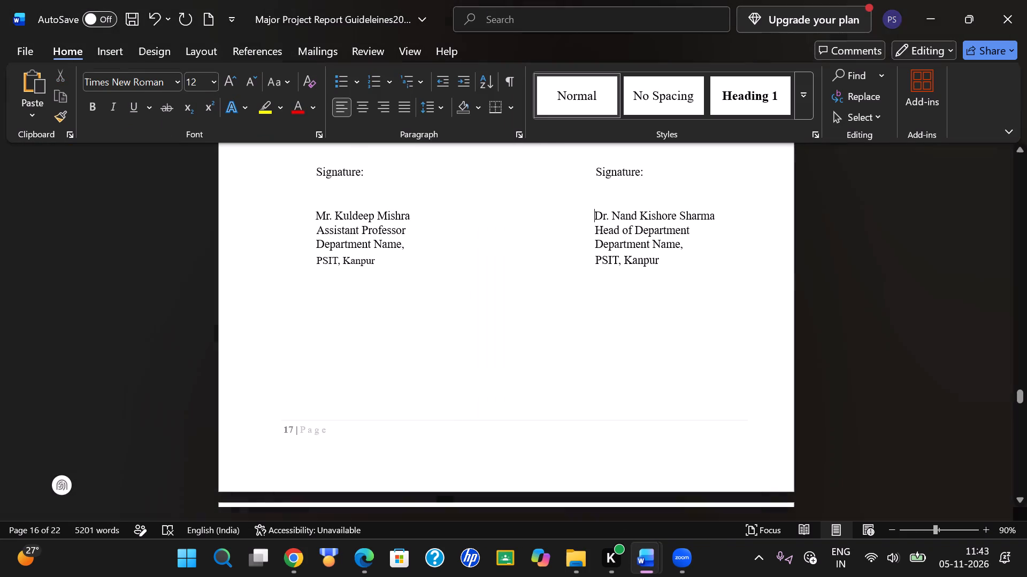
{"action": "left_click", "coordinate": [681, 245]}
{"action": "key", "text": "BackSpace"}
{"action": "key", "text": "BackSpace"}
{"action": "key", "text": "BackSpace"}
{"action": "key", "text": "BackSpace"}
{"action": "key", "text": "BackSpace"}
{"action": "key", "text": "BackSpace"}
{"action": "key", "text": "BackSpace"}
{"action": "key", "text": "BackSpace"}
{"action": "key", "text": "BackSpace"}
{"action": "key", "text": "BackSpace"}
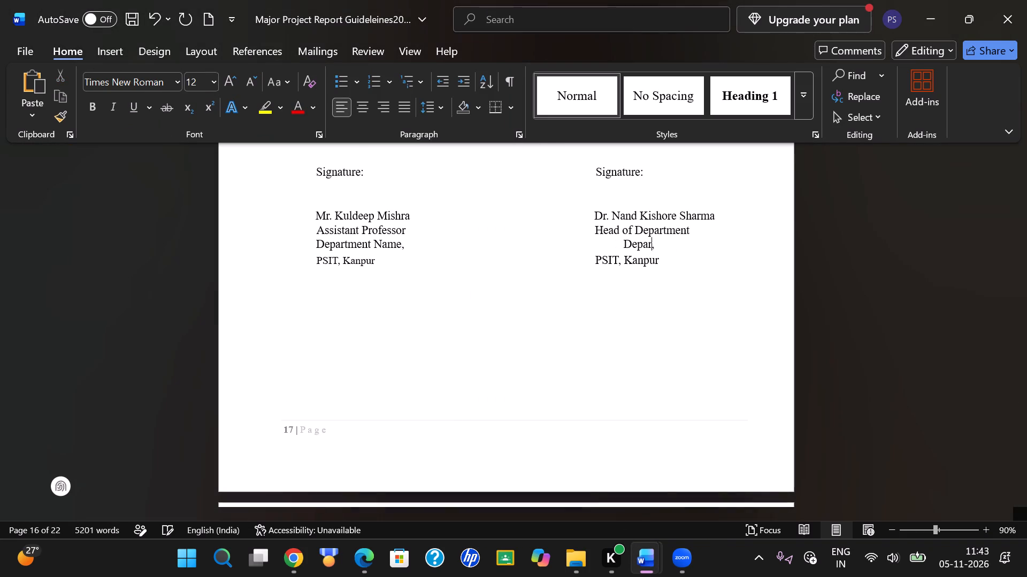
{"action": "key", "text": "BackSpace"}
{"action": "key", "text": "BackSpace"}
{"action": "key", "text": "BackSpace"}
{"action": "key", "text": "BackSpace"}
{"action": "key", "text": "BackSpace"}
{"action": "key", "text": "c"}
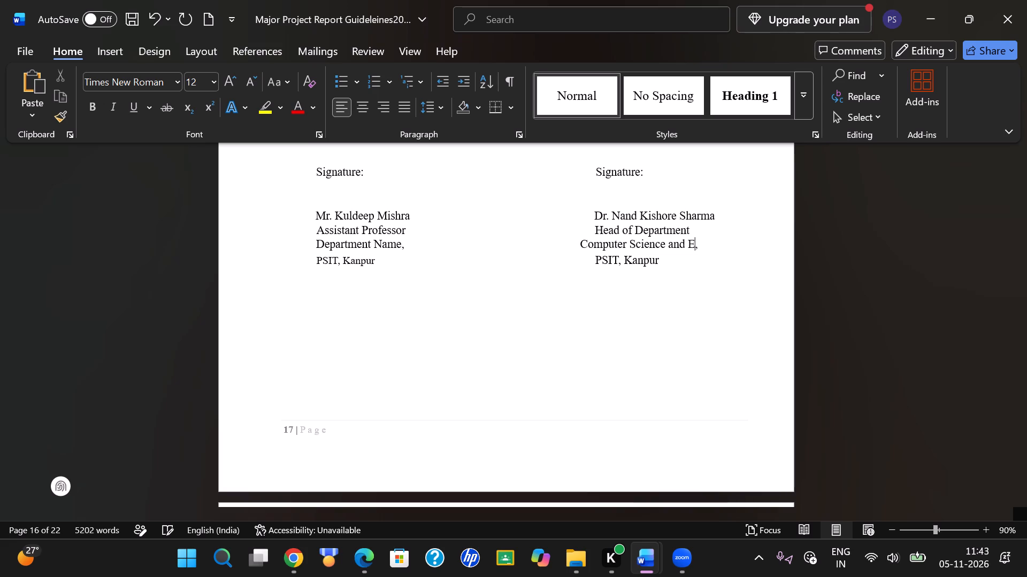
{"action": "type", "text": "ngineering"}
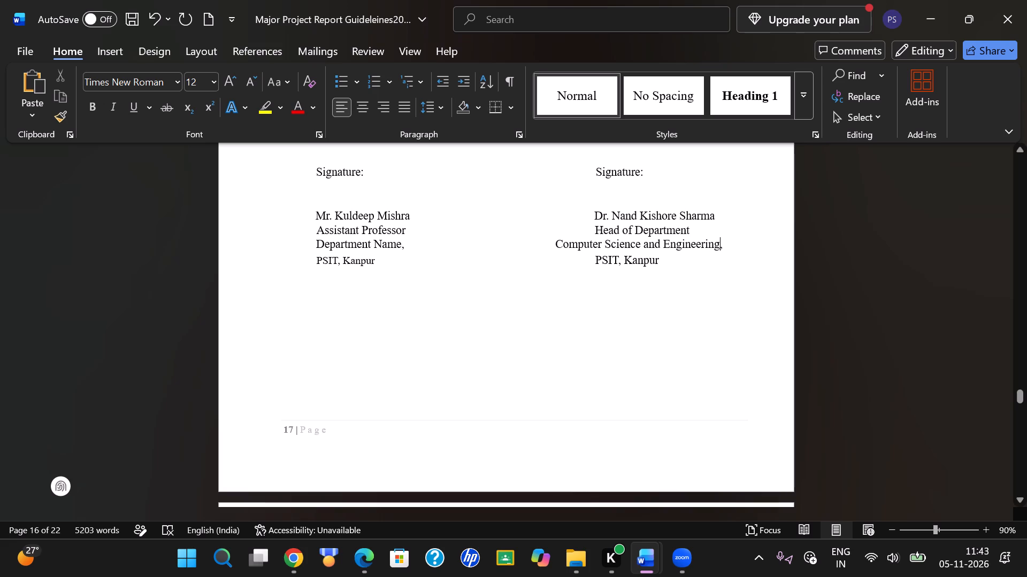
Add leading spaces before the head of department's "Computer Science and Engineering" line to shift it towards the lines above.
{"action": "left_click", "coordinate": [551, 243]}
{"action": "key", "text": "Right"}
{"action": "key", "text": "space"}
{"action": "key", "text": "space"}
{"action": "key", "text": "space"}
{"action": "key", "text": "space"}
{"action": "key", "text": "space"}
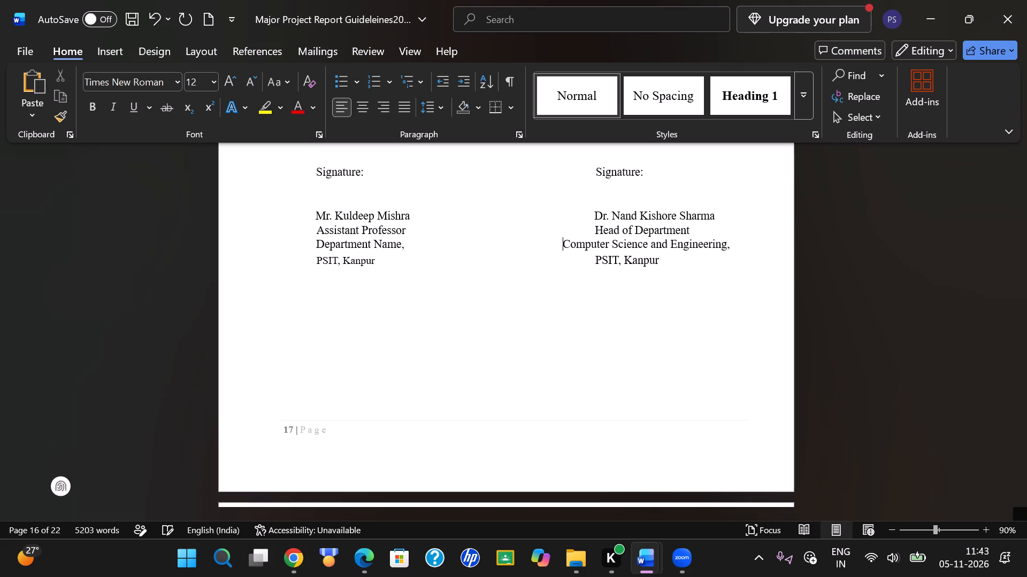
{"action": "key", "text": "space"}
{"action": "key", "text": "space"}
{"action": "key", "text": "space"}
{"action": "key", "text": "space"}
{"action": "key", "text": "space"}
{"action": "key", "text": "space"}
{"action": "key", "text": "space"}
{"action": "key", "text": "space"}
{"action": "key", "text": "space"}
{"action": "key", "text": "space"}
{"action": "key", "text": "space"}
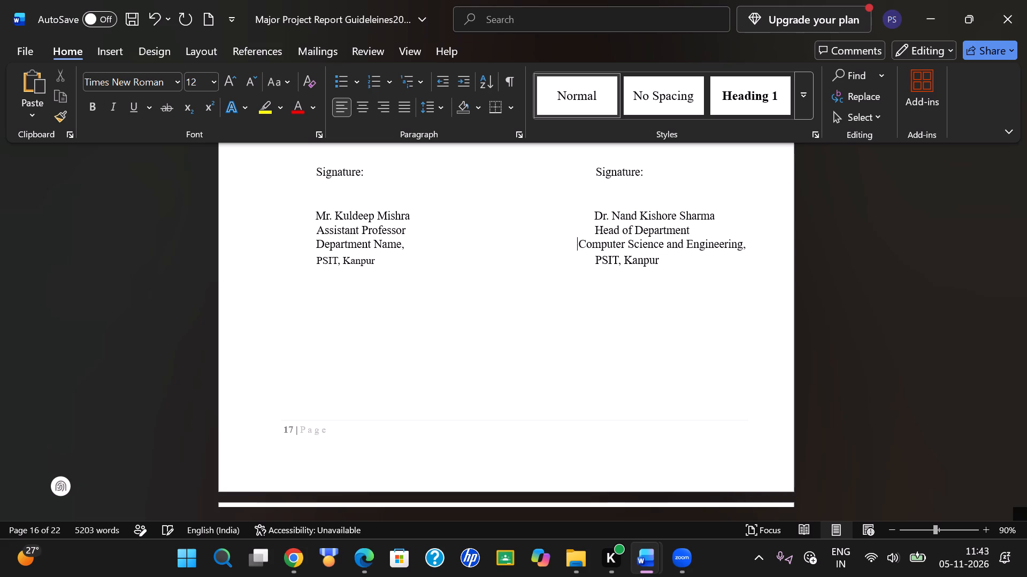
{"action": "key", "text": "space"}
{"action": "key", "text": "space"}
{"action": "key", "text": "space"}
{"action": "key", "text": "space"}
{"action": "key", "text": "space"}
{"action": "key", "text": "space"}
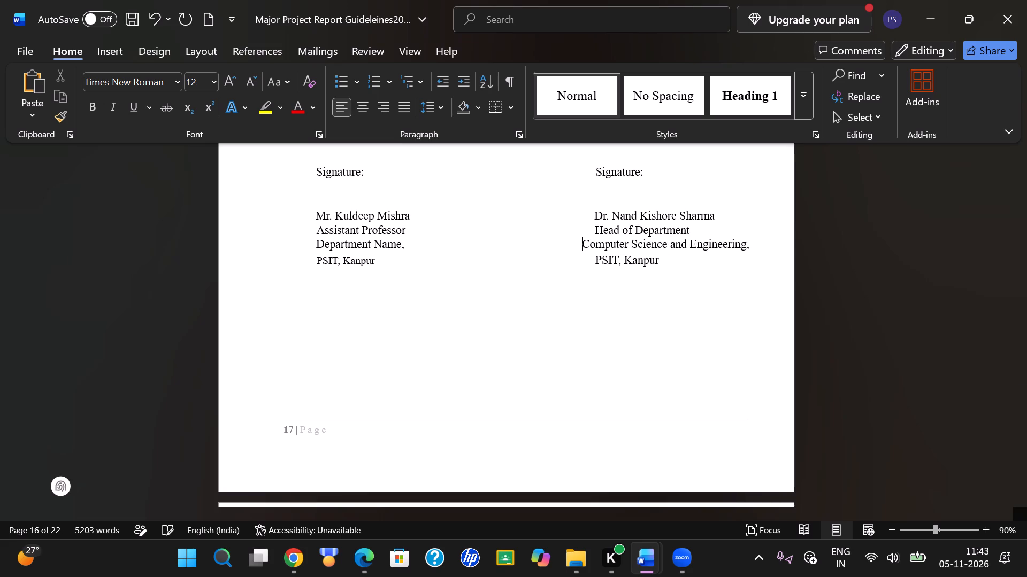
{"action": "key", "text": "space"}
Check the reference report's signature block, and remove spaces before "Head of Department" to bring it closer to the department line's start.
{"action": "left_click", "coordinate": [576, 495]}
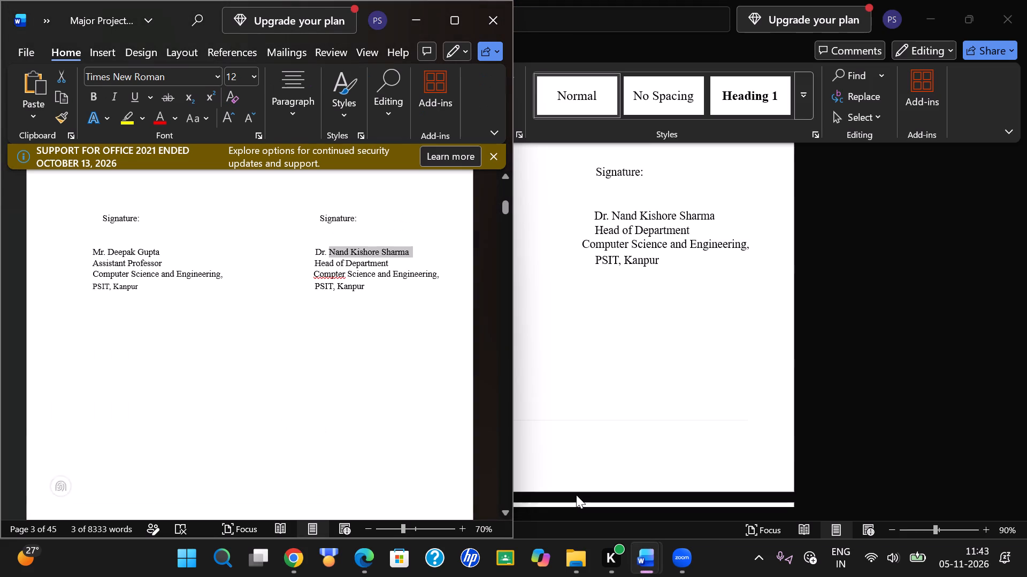
{"action": "left_click", "coordinate": [643, 362]}
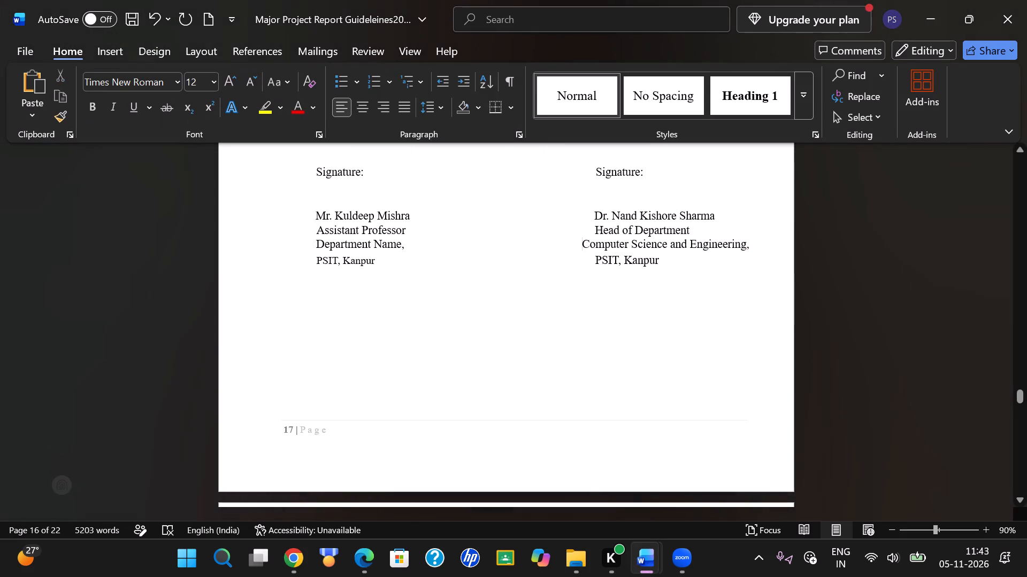
{"action": "left_click", "coordinate": [596, 230]}
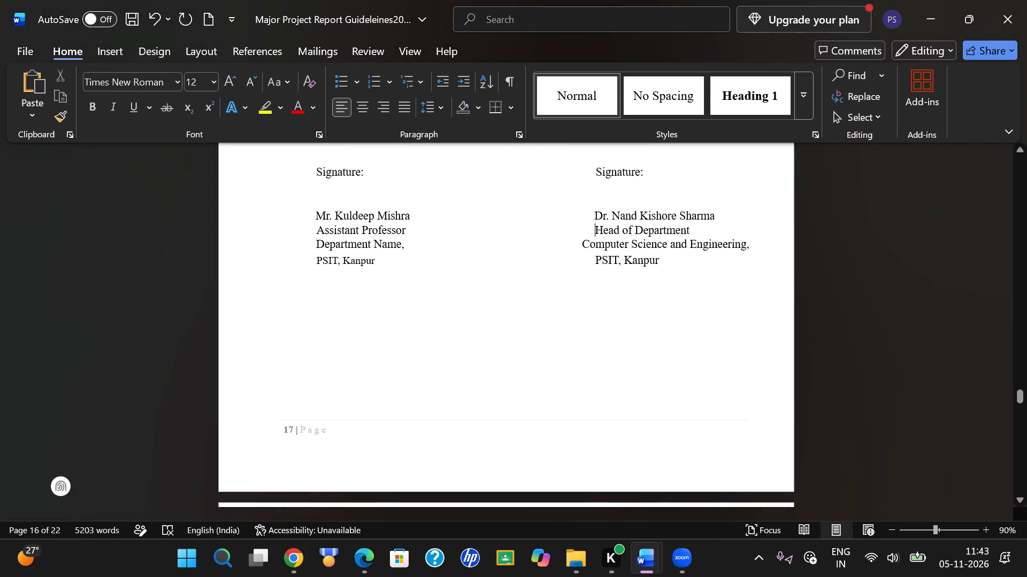
{"action": "key", "text": "BackSpace"}
{"action": "key", "text": "BackSpace"}
{"action": "key", "text": "BackSpace"}
{"action": "key", "text": "BackSpace"}
{"action": "key", "text": "BackSpace"}
{"action": "key", "text": "BackSpace"}
{"action": "key", "text": "BackSpace"}
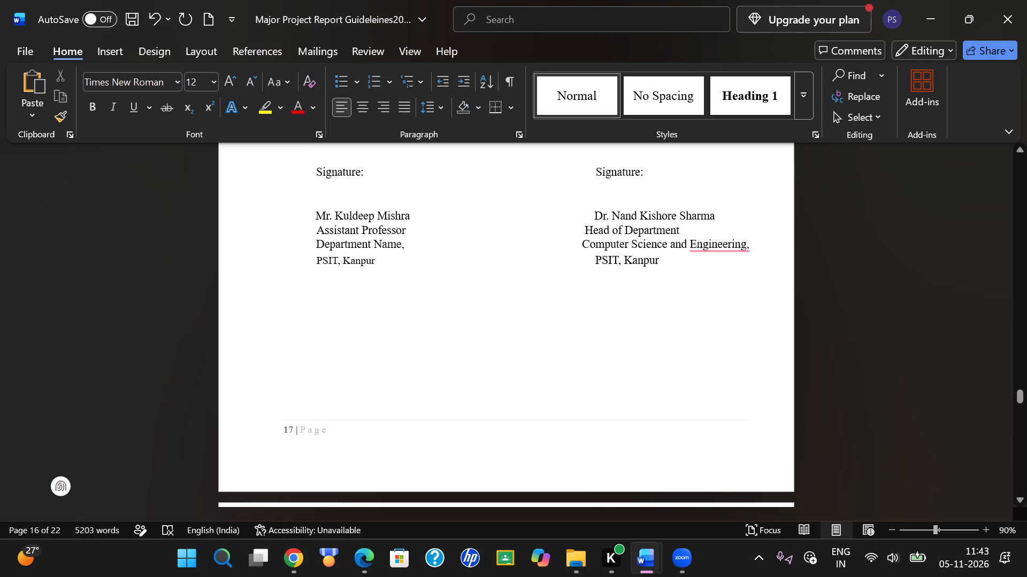
Remove leading spaces before the head of department's name to line it up with "Head of Department".
{"action": "left_click", "coordinate": [597, 219]}
{"action": "key", "text": "BackSpace"}
{"action": "key", "text": "BackSpace"}
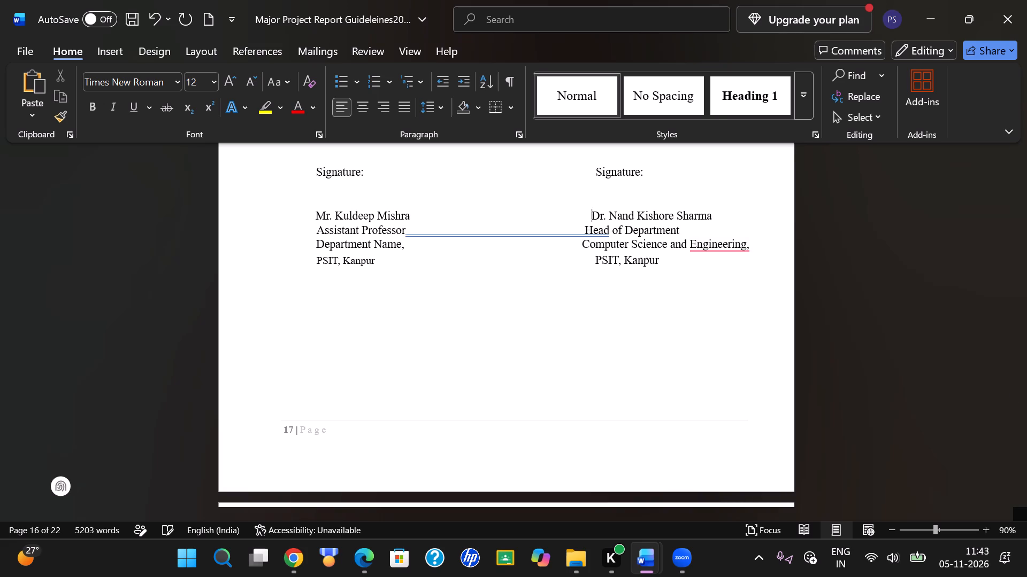
{"action": "key", "text": "BackSpace"}
{"action": "key", "text": "BackSpace"}
{"action": "key", "text": "BackSpace"}
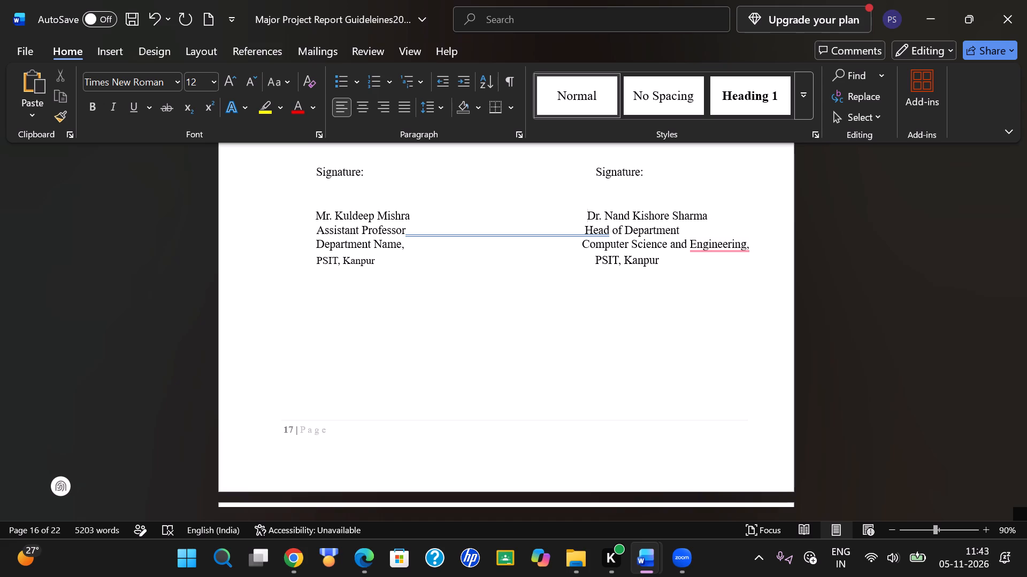
{"action": "key", "text": "BackSpace"}
Fine-tune the leading spaces of the head of department's department, title and name lines so their starts align.
{"action": "key", "text": "Down"}
{"action": "key", "text": "Down"}
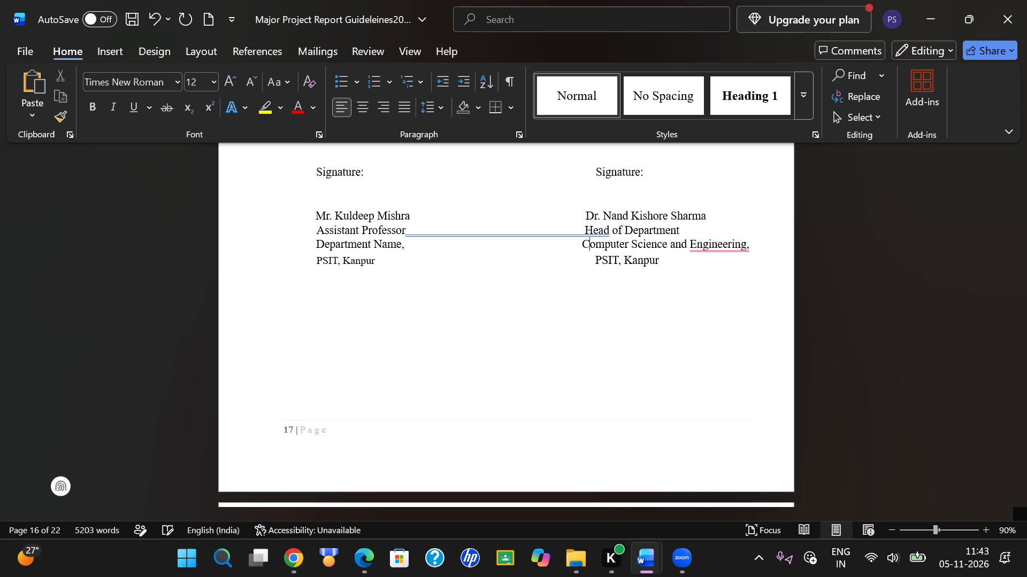
{"action": "key", "text": "Left"}
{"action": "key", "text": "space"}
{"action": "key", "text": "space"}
{"action": "key", "text": "Up"}
{"action": "key", "text": "Right"}
{"action": "key", "text": "BackSpace"}
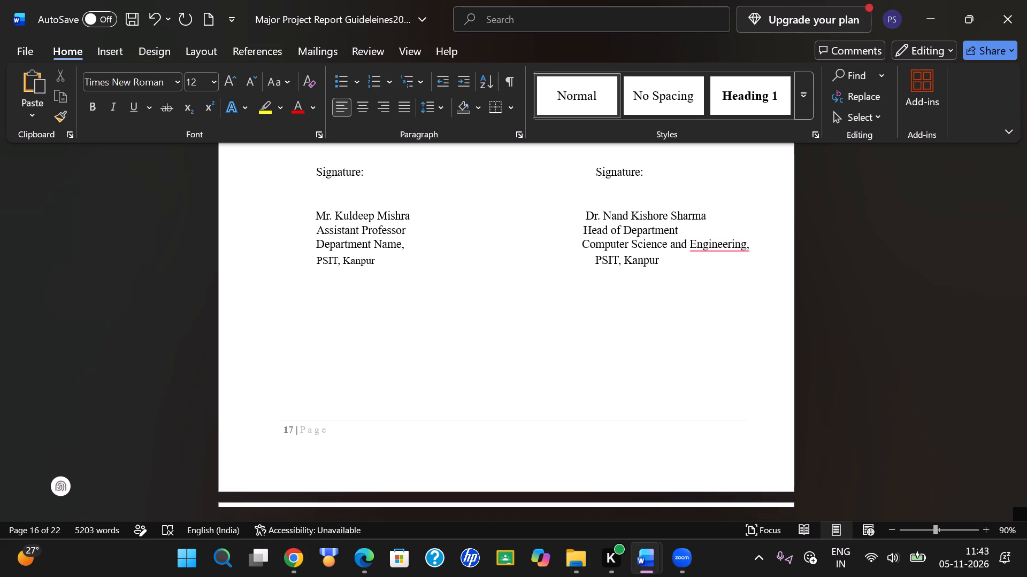
{"action": "key", "text": "Up"}
{"action": "key", "text": "Right"}
{"action": "key", "text": "BackSpace"}
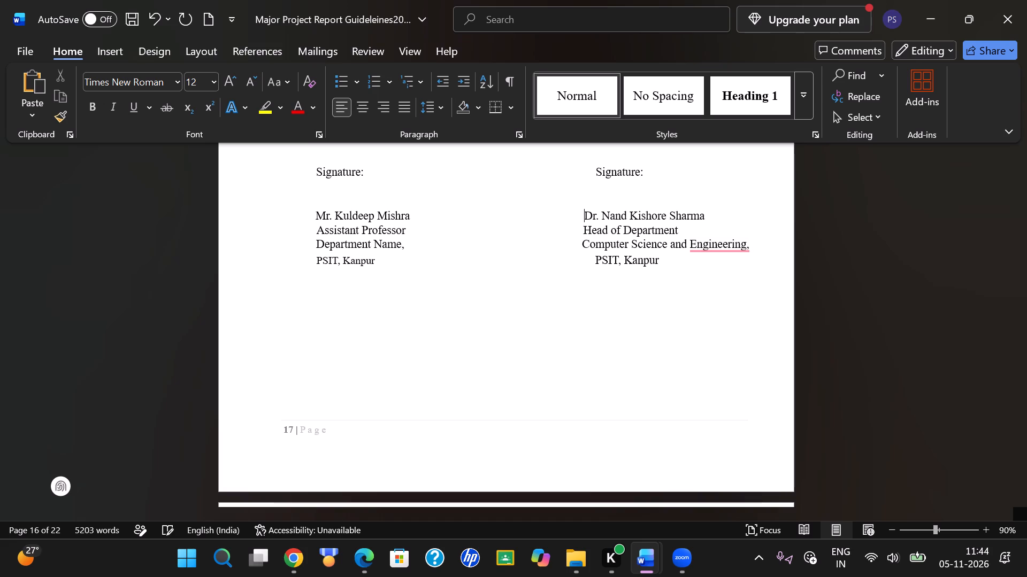
Remove the leading spaces before the head of department's "PSIT, Kanpur" line to align it with the department line.
{"action": "left_click", "coordinate": [598, 260]}
{"action": "key", "text": "BackSpace"}
{"action": "key", "text": "BackSpace"}
{"action": "key", "text": "BackSpace"}
{"action": "key", "text": "BackSpace"}
{"action": "key", "text": "BackSpace"}
{"action": "key", "text": "BackSpace"}
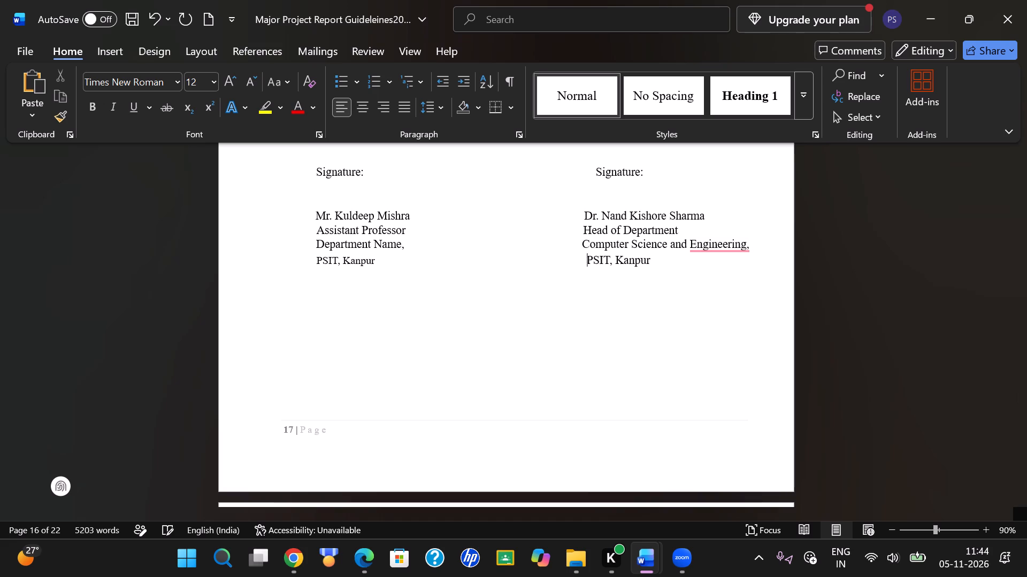
{"action": "key", "text": "BackSpace"}
{"action": "key", "text": "BackSpace"}
{"action": "key", "text": "BackSpace"}
Select the supervisor and head of department detail lines in the signature block and open their editing options.
{"action": "left_click", "coordinate": [581, 215]}
{"action": "left_click", "coordinate": [581, 215]}
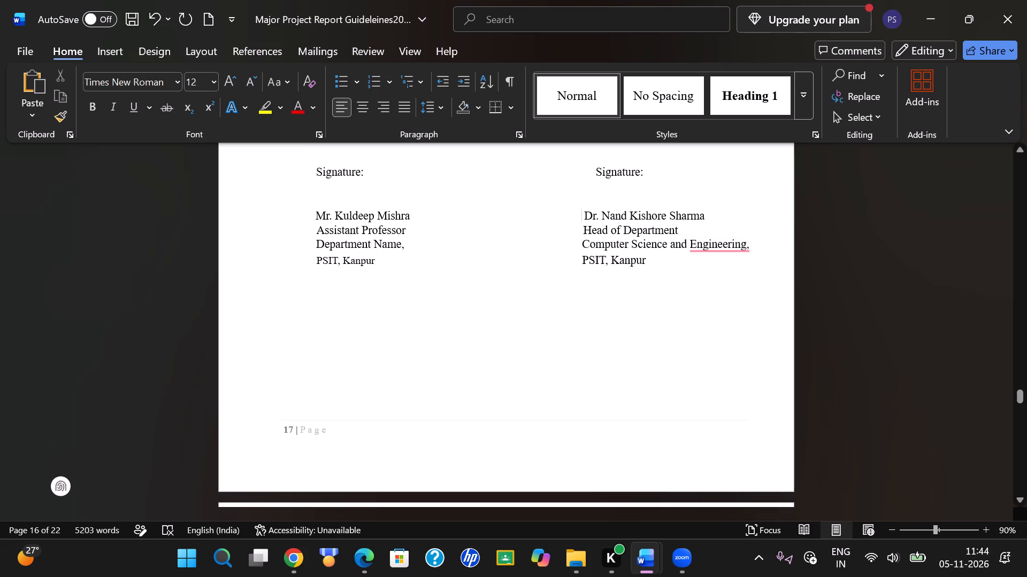
{"action": "left_click_drag", "start_coordinate": [581, 216], "coordinate": [650, 267]}
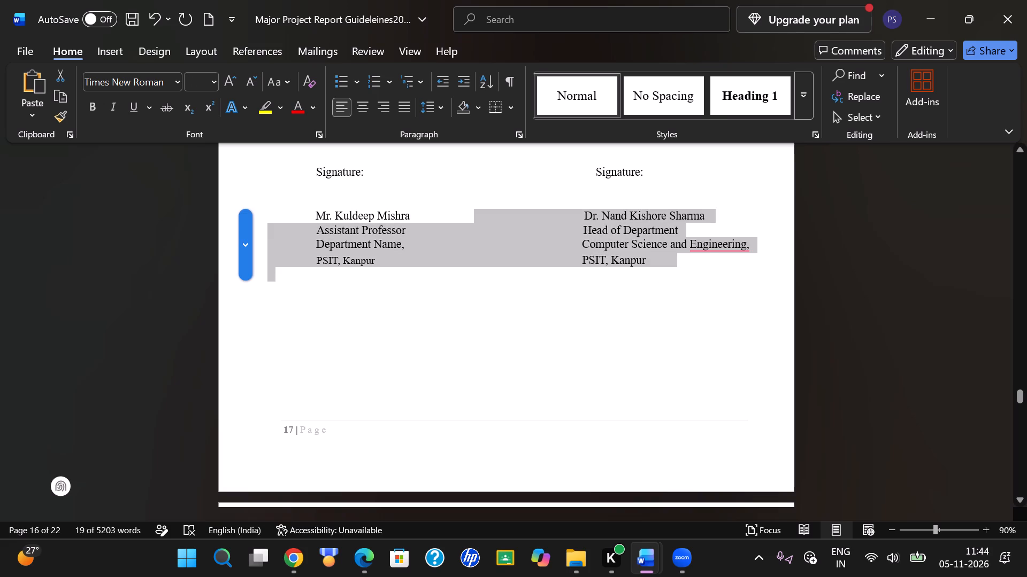
{"action": "left_click", "coordinate": [517, 305]}
{"action": "left_click_drag", "start_coordinate": [309, 207], "coordinate": [685, 267]}
{"action": "right_click", "coordinate": [685, 267]}
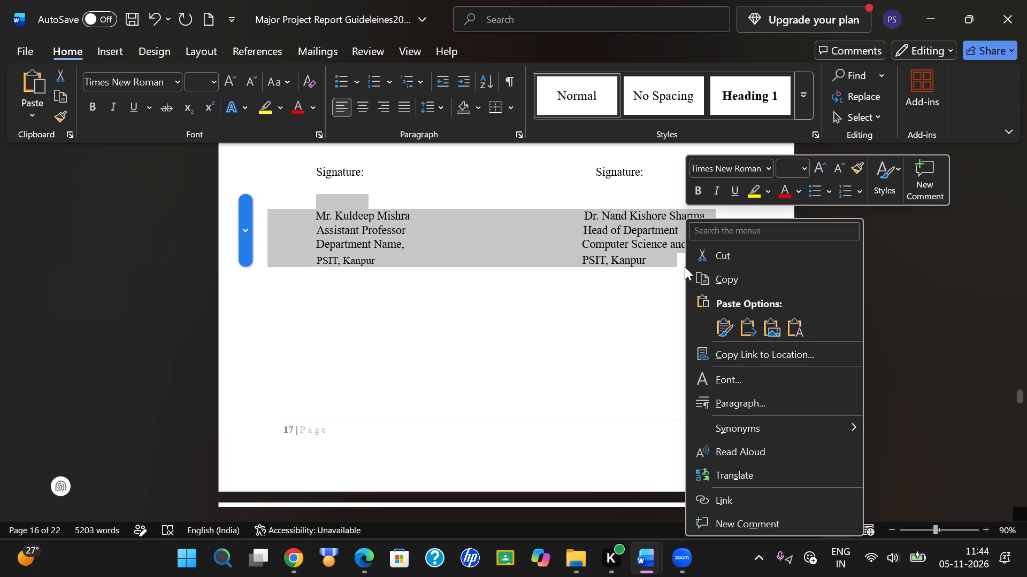
Set the names and designations in the Certificate's signature block to justified alignment with 1.5 line spacing.
{"action": "left_click", "coordinate": [741, 404]}
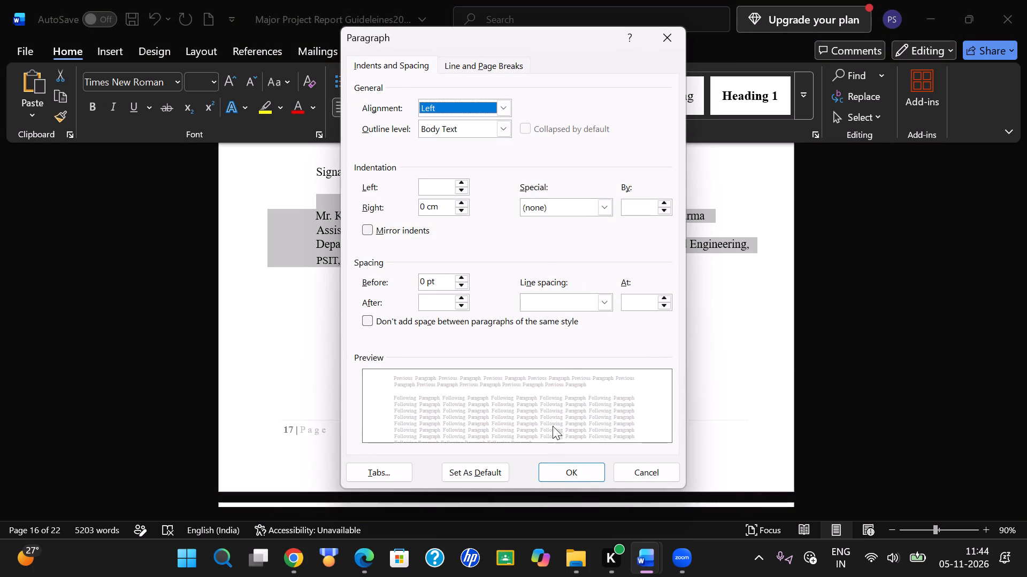
{"action": "left_click", "coordinate": [542, 302]}
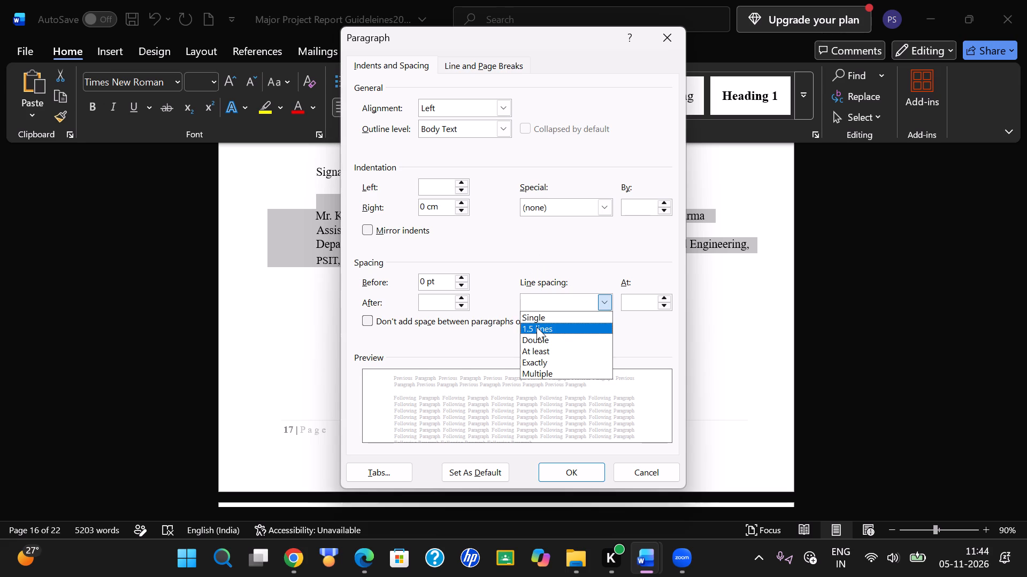
{"action": "left_click", "coordinate": [537, 327]}
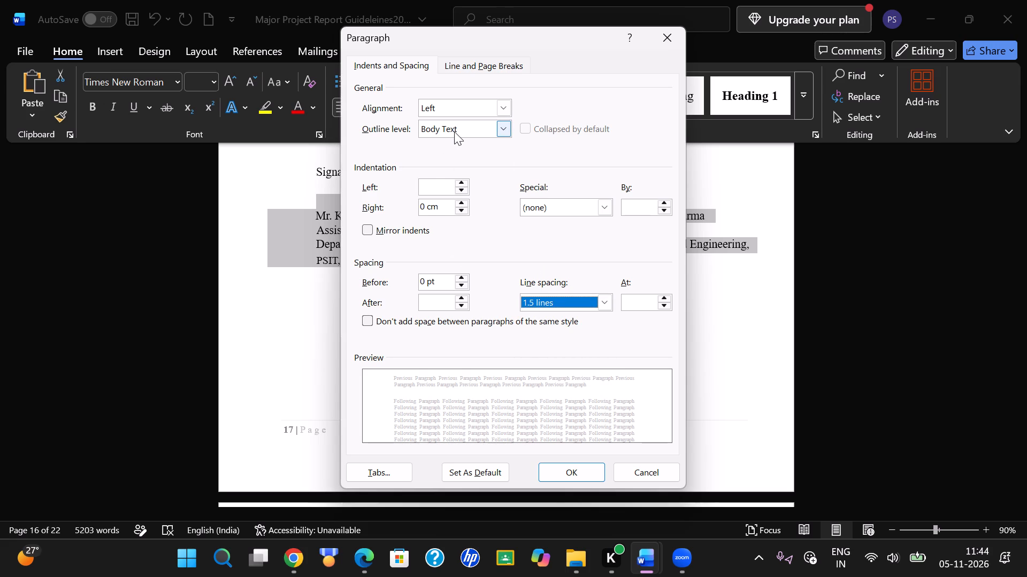
{"action": "left_click", "coordinate": [454, 131]}
{"action": "left_click", "coordinate": [461, 109]}
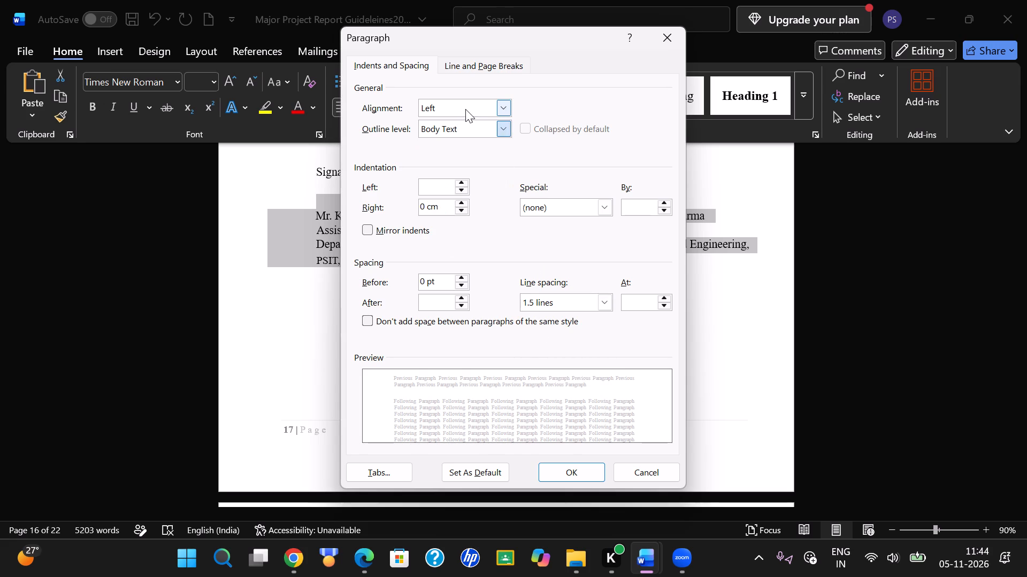
{"action": "left_click", "coordinate": [508, 105]}
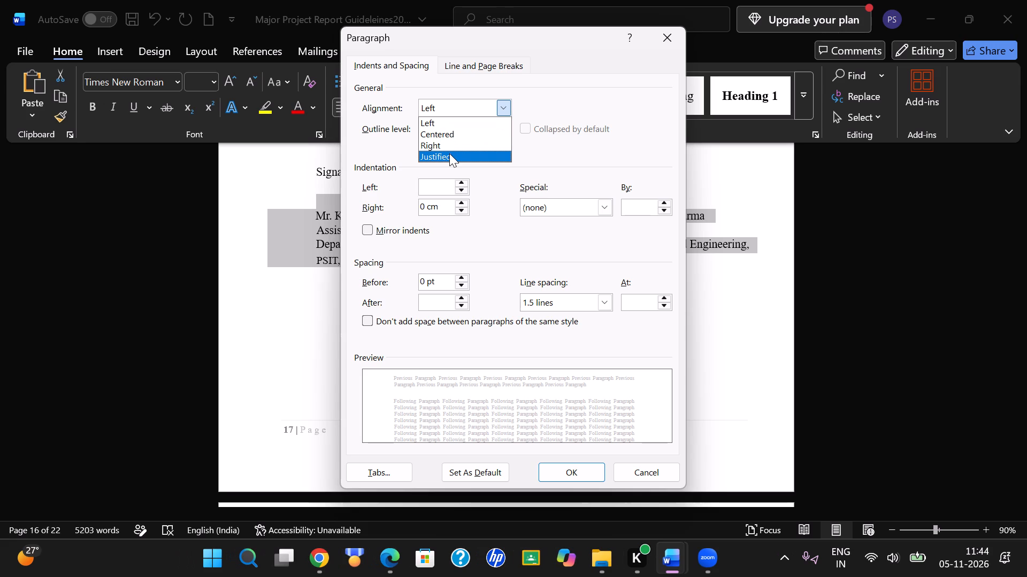
{"action": "left_click", "coordinate": [449, 153]}
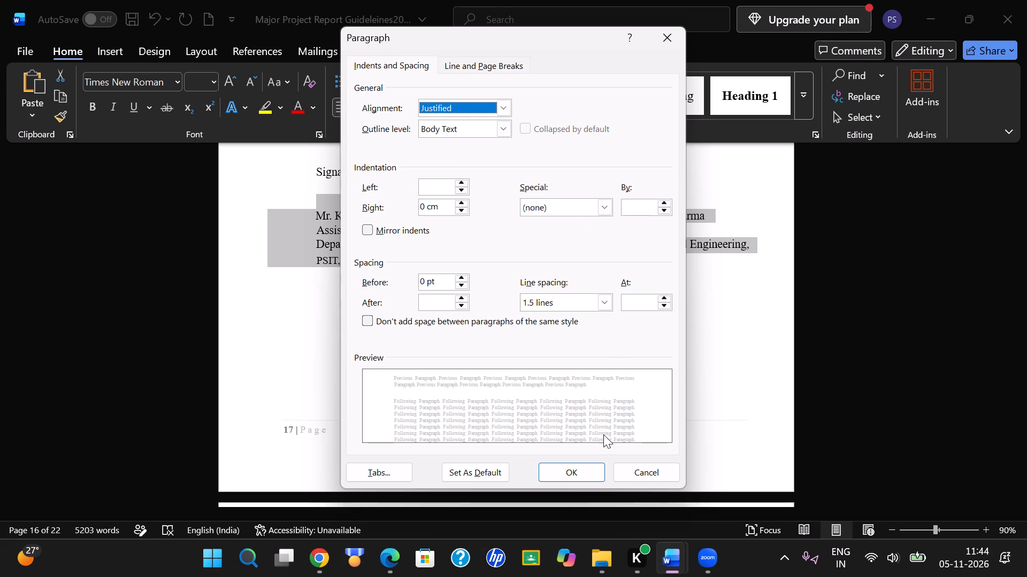
{"action": "left_click", "coordinate": [583, 466]}
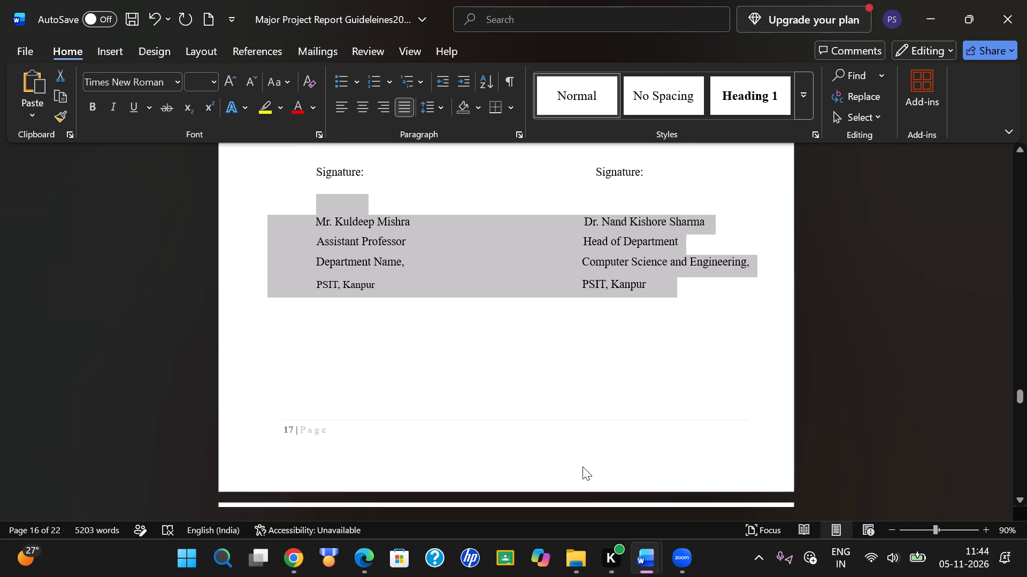
Set the line spacing of the signature block's names and designations to single.
{"action": "right_click", "coordinate": [523, 272]}
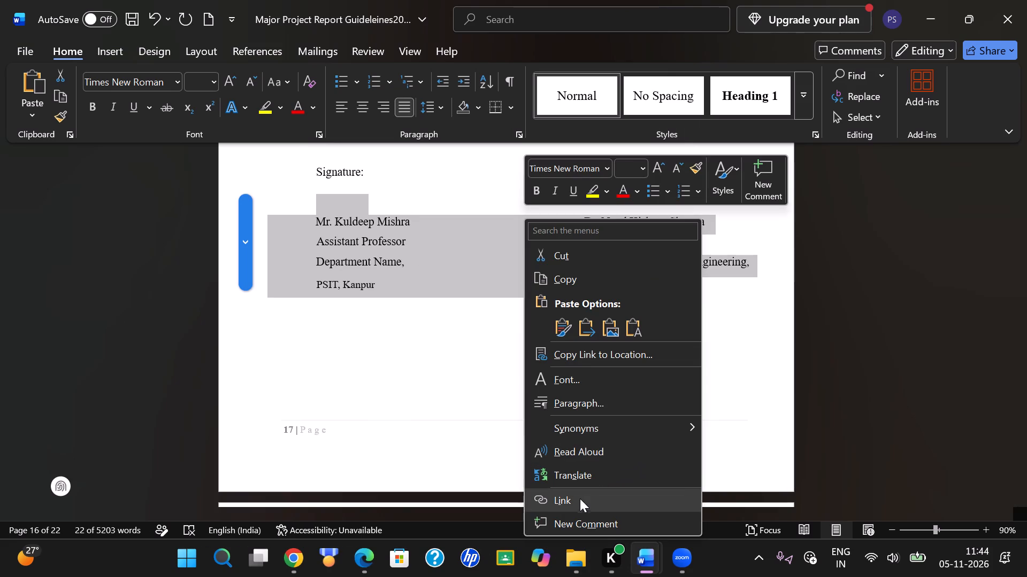
{"action": "left_click", "coordinate": [585, 402]}
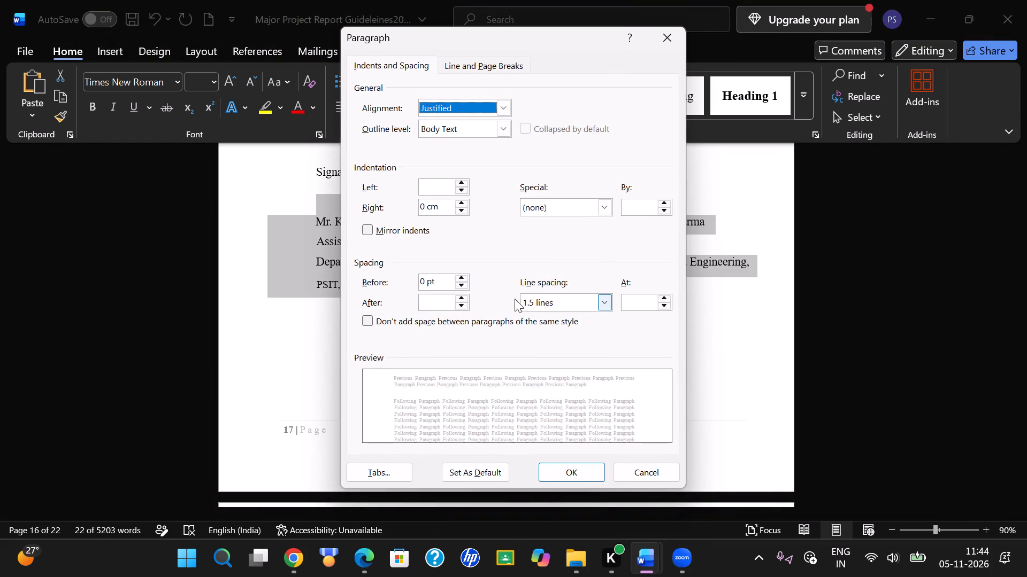
{"action": "left_click", "coordinate": [600, 302]}
{"action": "left_click", "coordinate": [553, 309]}
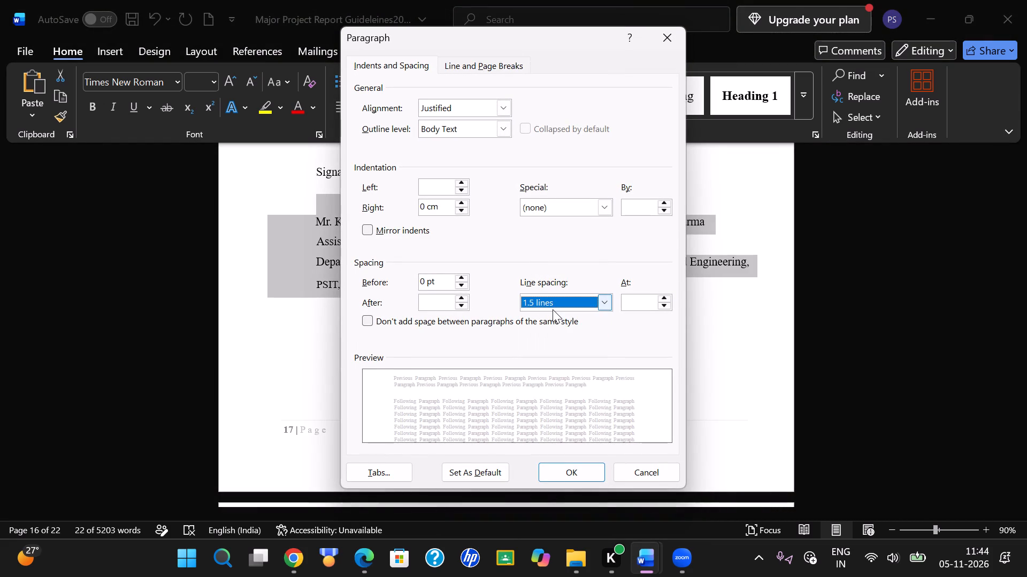
{"action": "left_click", "coordinate": [600, 303]}
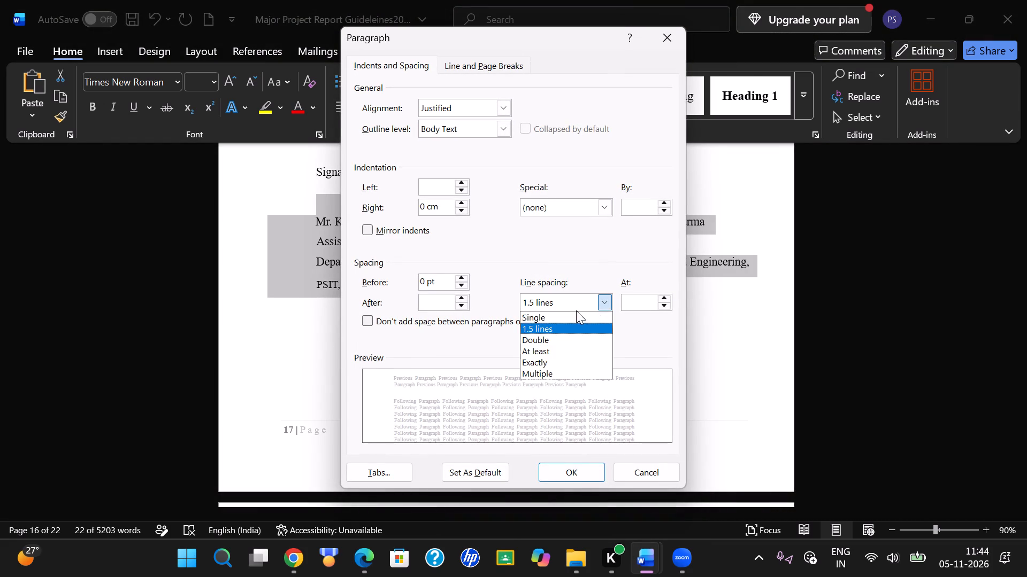
{"action": "left_click", "coordinate": [568, 316]}
{"action": "left_click", "coordinate": [570, 471]}
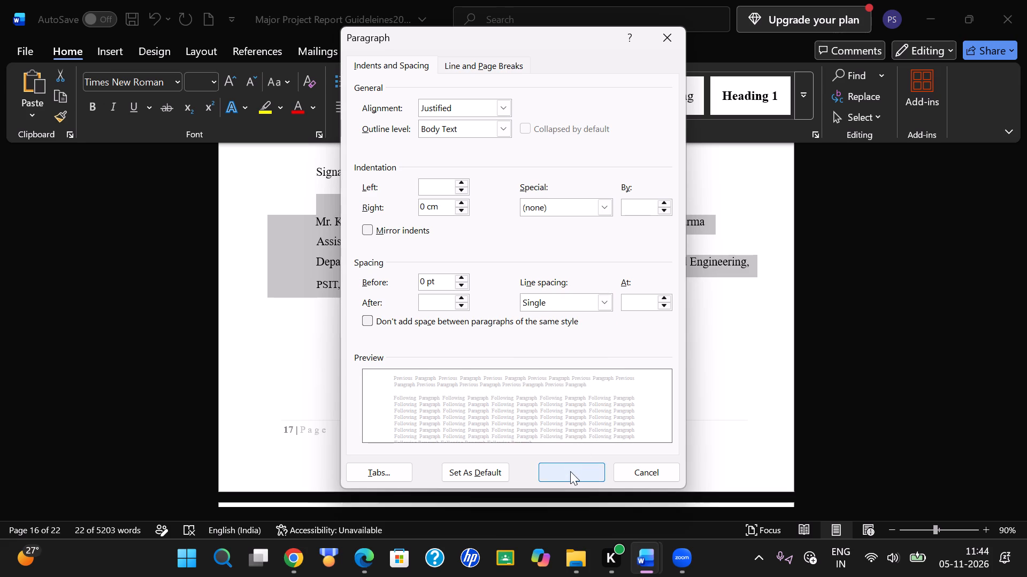
{"action": "left_click", "coordinate": [521, 353]}
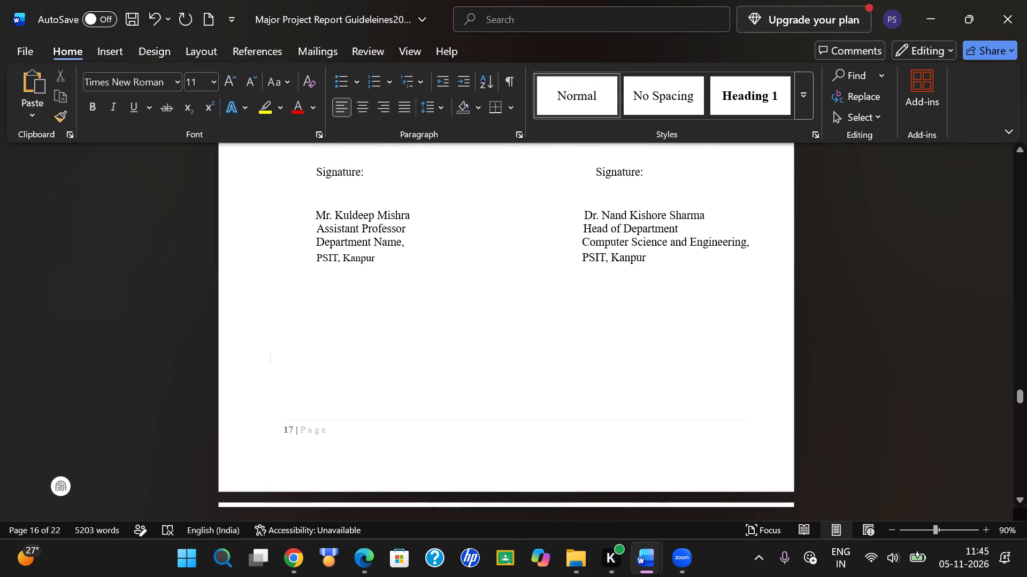
Replace the supervisor's "Department Name" with "Computer Science and Engineering" copied from the head of department's details, keeping the comma.
{"action": "left_click_drag", "start_coordinate": [746, 245], "coordinate": [712, 245]}
{"action": "left_click_drag", "start_coordinate": [712, 245], "coordinate": [583, 244]}
{"action": "key", "text": "ctrl+c"}
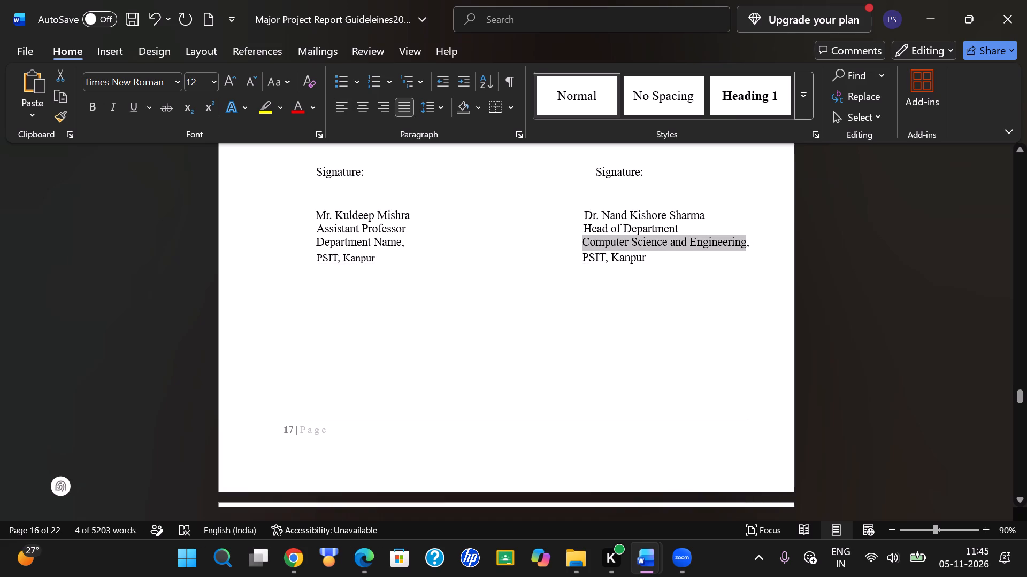
{"action": "left_click", "coordinate": [403, 242]}
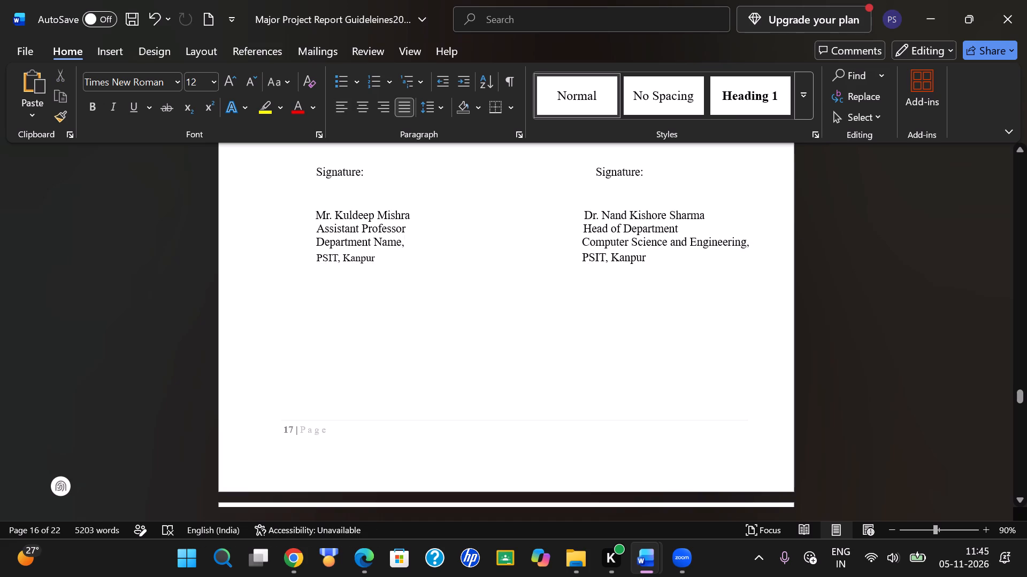
{"action": "key", "text": "Left"}
{"action": "key", "text": "BackSpace"}
{"action": "key", "text": "BackSpace"}
{"action": "key", "text": "BackSpace"}
{"action": "key", "text": "BackSpace"}
{"action": "key", "text": "BackSpace"}
{"action": "key", "text": "BackSpace"}
{"action": "key", "text": "BackSpace"}
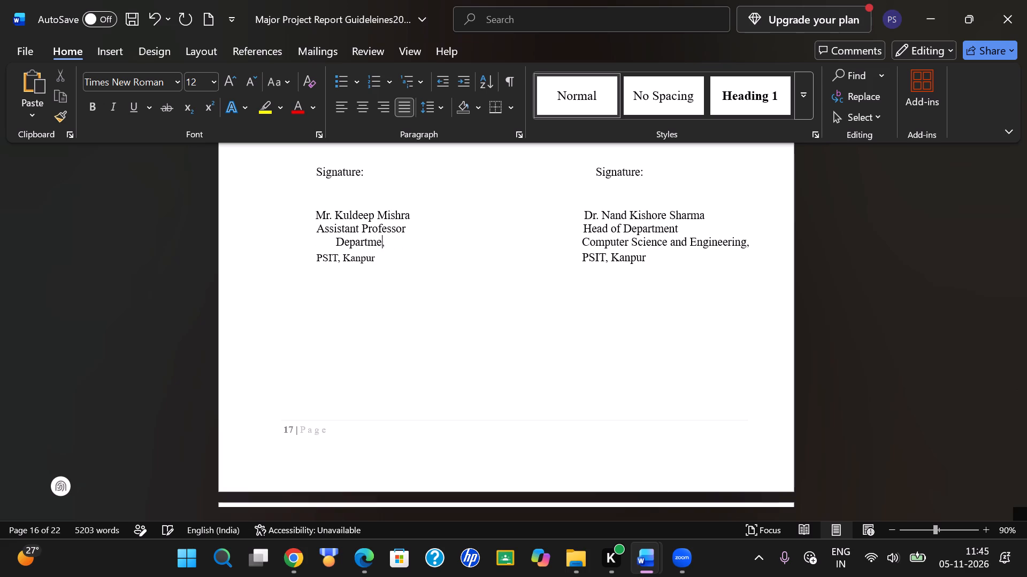
{"action": "key", "text": "BackSpace"}
{"action": "key", "text": "BackSpace"}
{"action": "key", "text": "BackSpace"}
{"action": "key", "text": "BackSpace"}
{"action": "key", "text": "BackSpace"}
{"action": "key", "text": "BackSpace"}
{"action": "key", "text": "BackSpace"}
{"action": "key", "text": "BackSpace"}
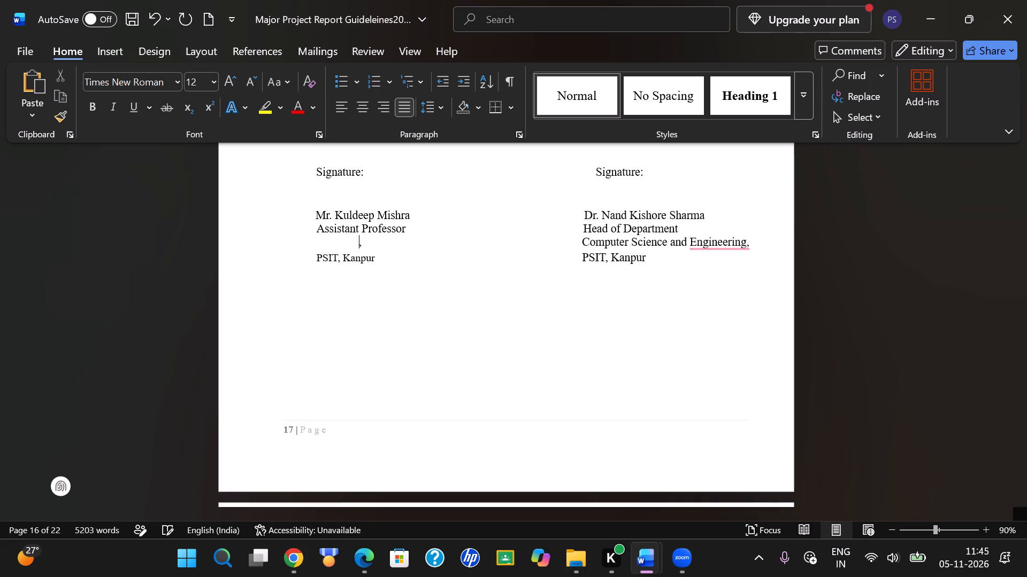
{"action": "key", "text": "ctrl+v"}
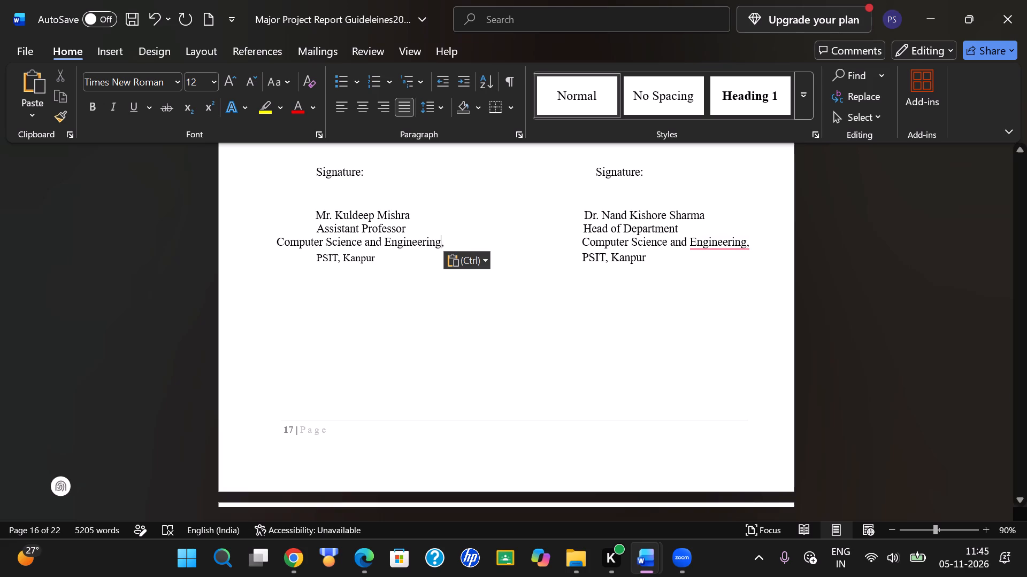
Adjust the spaces before "Assistant Professor" so it starts in line with the supervisor's "Computer Science and Engineering" below it.
{"action": "left_click", "coordinate": [312, 228]}
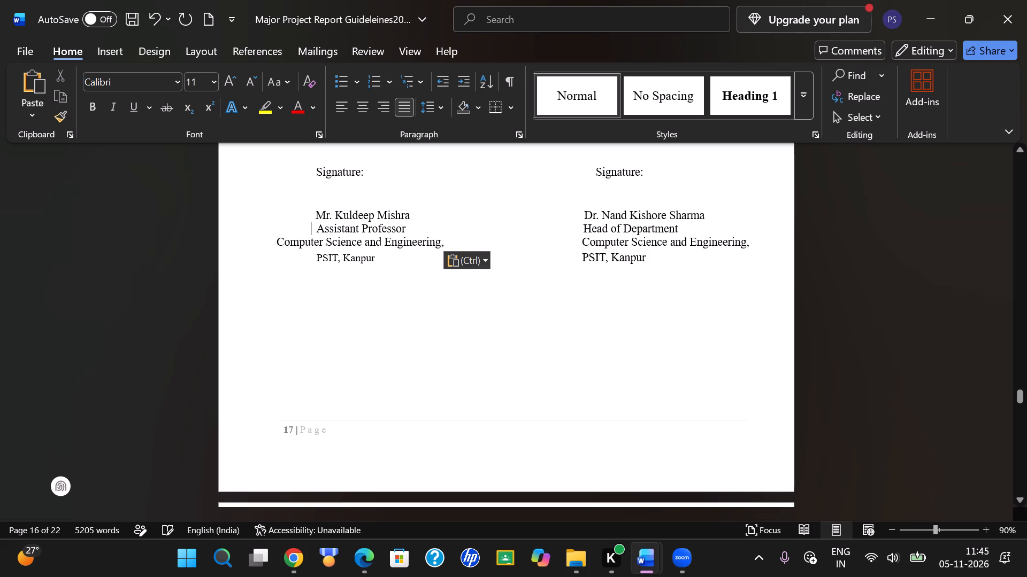
{"action": "left_click", "coordinate": [316, 228]}
{"action": "key", "text": "BackSpace"}
{"action": "key", "text": "BackSpace"}
{"action": "key", "text": "BackSpace"}
{"action": "key", "text": "BackSpace"}
{"action": "key", "text": "BackSpace"}
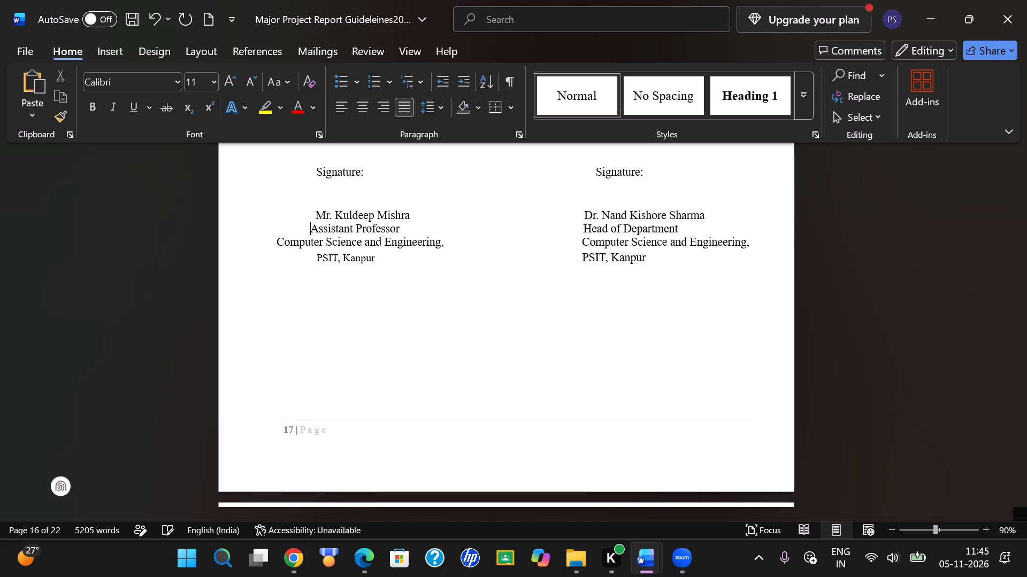
{"action": "key", "text": "BackSpace"}
{"action": "key", "text": "BackSpace"}
{"action": "key", "text": "BackSpace"}
{"action": "key", "text": "BackSpace"}
{"action": "key", "text": "BackSpace"}
{"action": "key", "text": "BackSpace"}
{"action": "key", "text": "BackSpace"}
{"action": "key", "text": "BackSpace"}
{"action": "key", "text": "BackSpace"}
{"action": "key", "text": "BackSpace"}
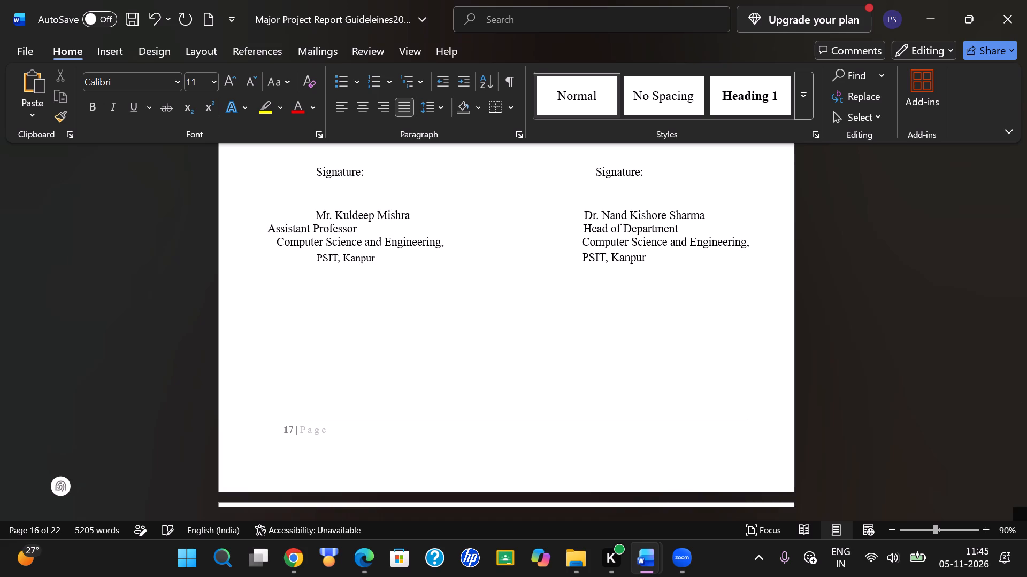
{"action": "key", "text": "BackSpace"}
{"action": "key", "text": "BackSpace"}
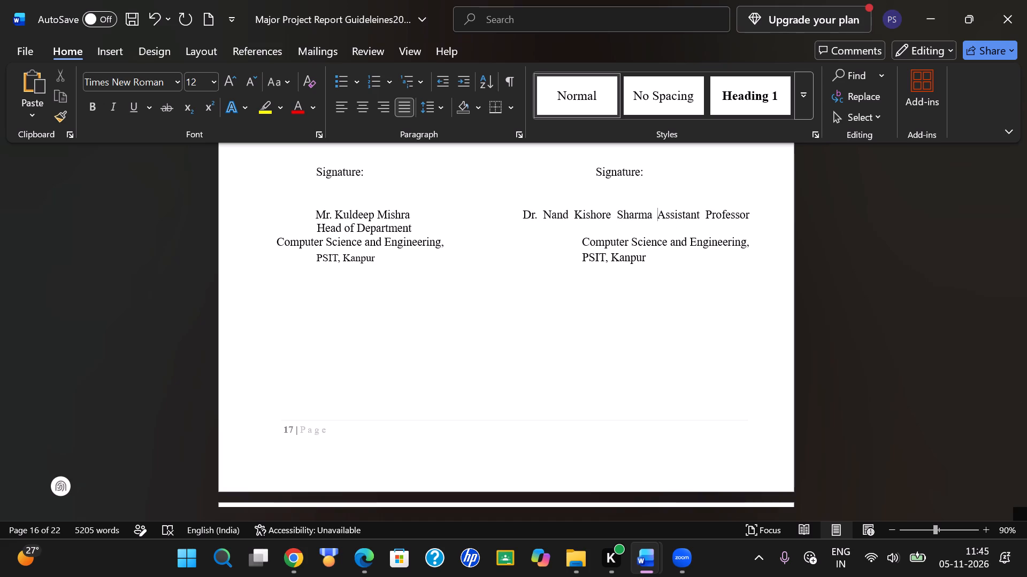
{"action": "key", "text": "ctrl+z"}
{"action": "key", "text": "ctrl+z"}
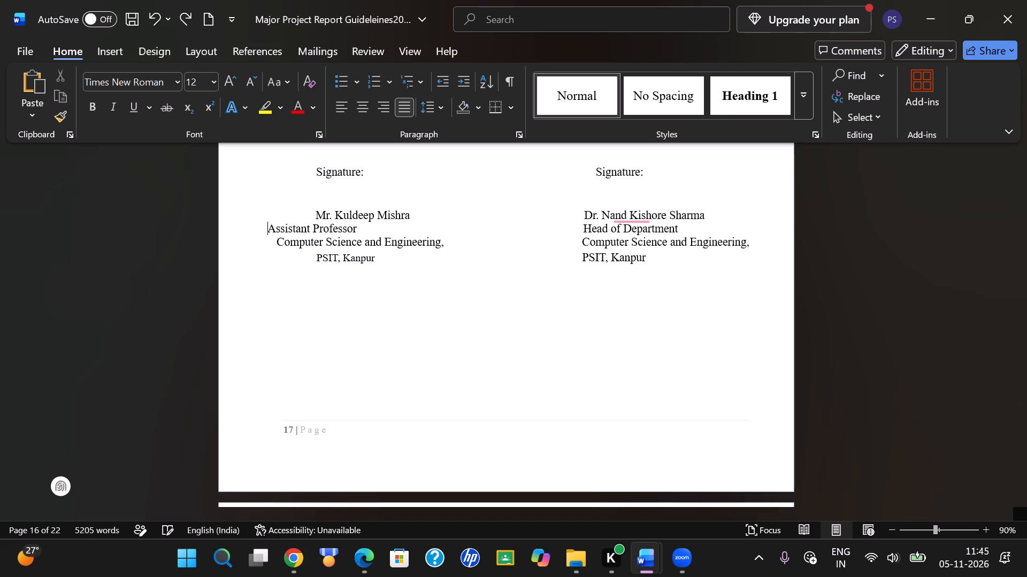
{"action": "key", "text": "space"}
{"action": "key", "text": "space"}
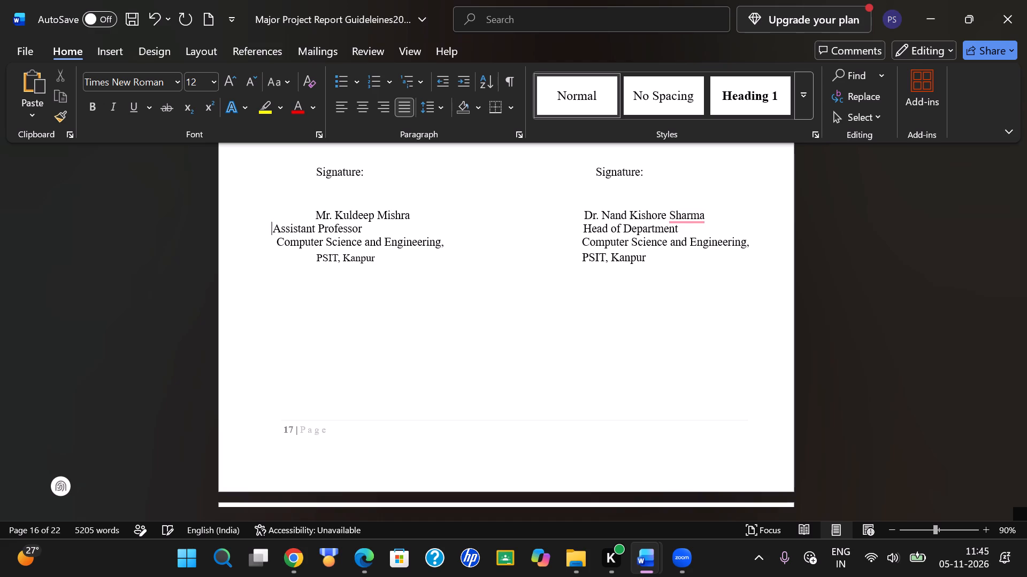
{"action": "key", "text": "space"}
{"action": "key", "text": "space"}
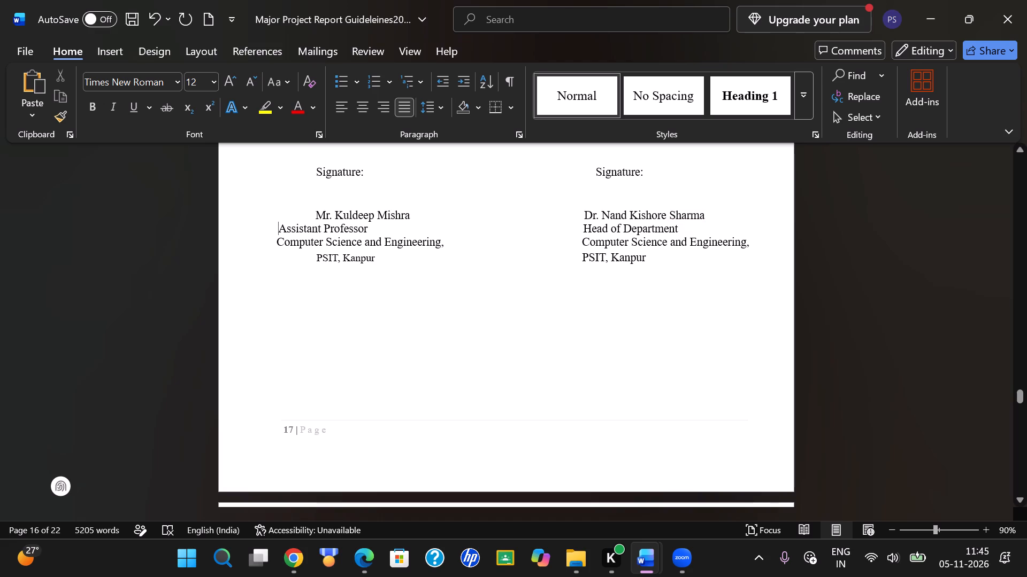
Replace the indent before the supervisor's name with five spaces, lining it up with the Assistant Professor line.
{"action": "left_click", "coordinate": [317, 217]}
{"action": "key", "text": "BackSpace"}
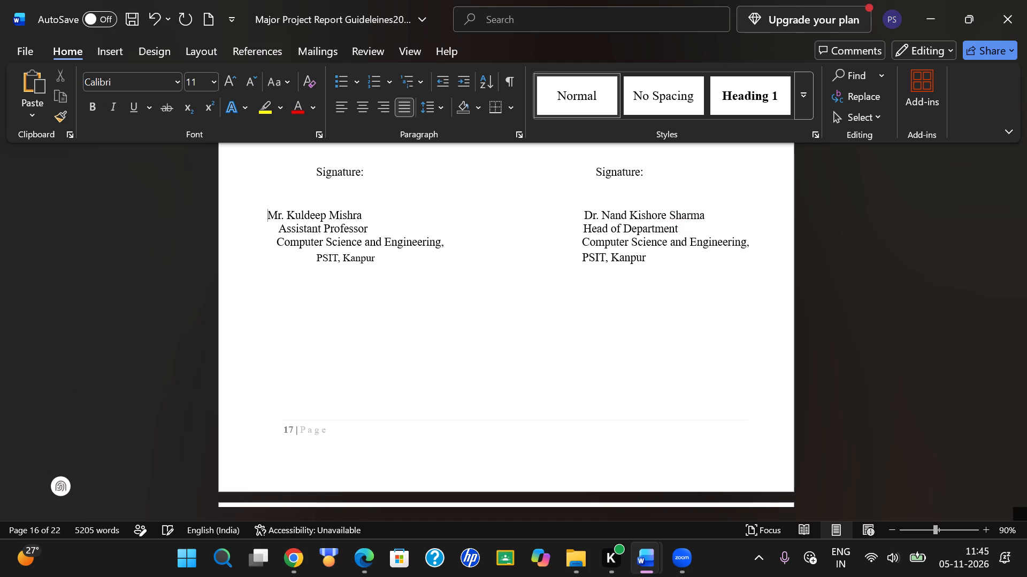
{"action": "key", "text": "space"}
{"action": "key", "text": "space"}
{"action": "key", "text": "space"}
{"action": "key", "text": "space"}
{"action": "key", "text": "space"}
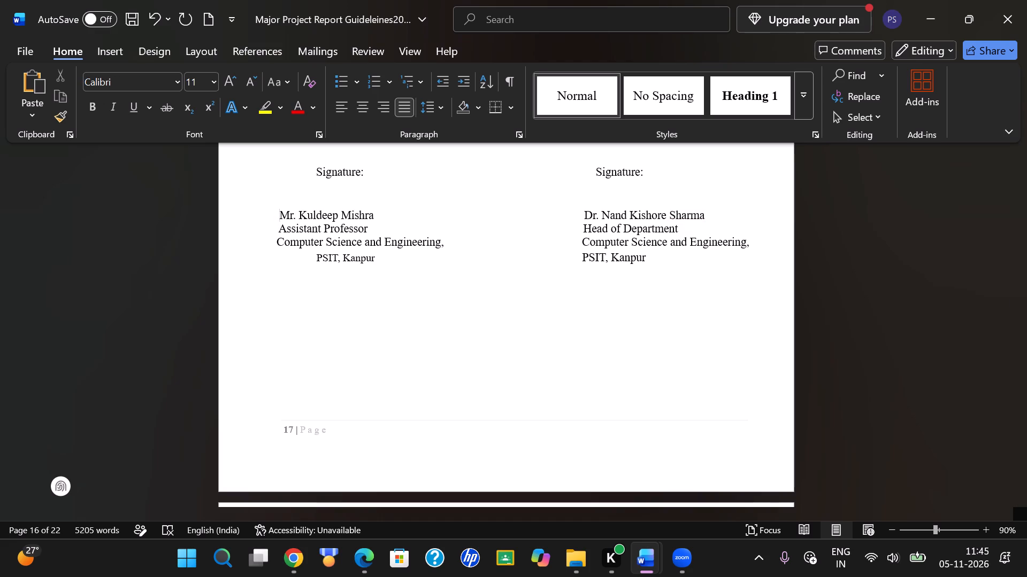
Realign the "PSIT, Kanpur" line in the supervisor's signature block with the lines above it.
{"action": "left_click", "coordinate": [317, 260]}
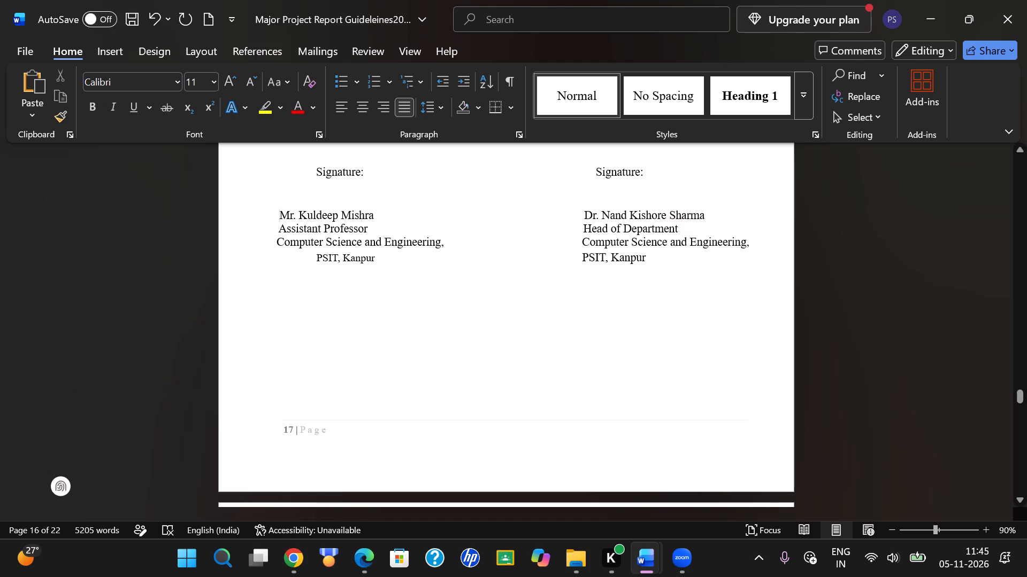
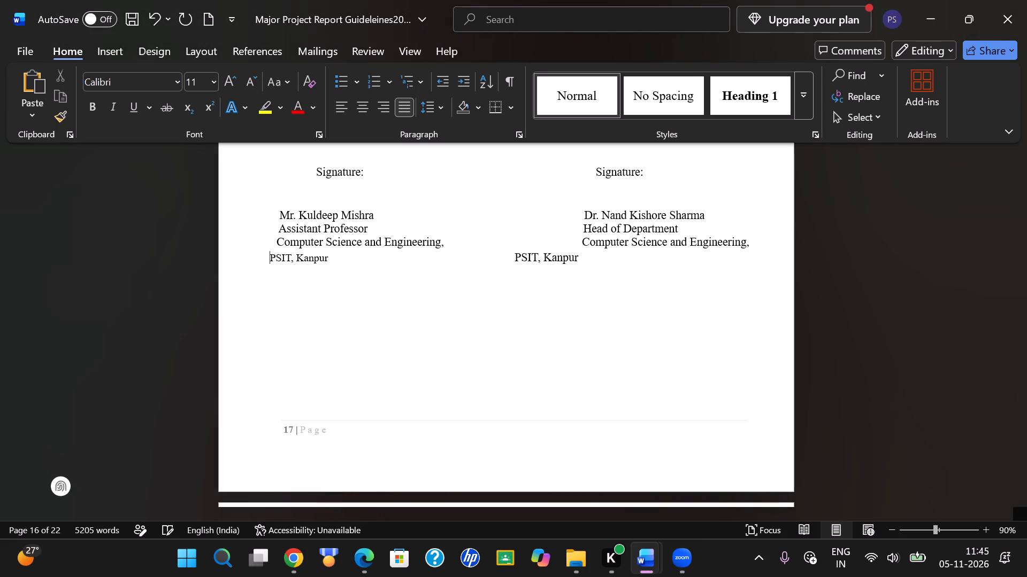
Indent the supervisor's "PSIT, Kanpur" line with two more spaces, lining it up with the Computer Science and Engineering line.
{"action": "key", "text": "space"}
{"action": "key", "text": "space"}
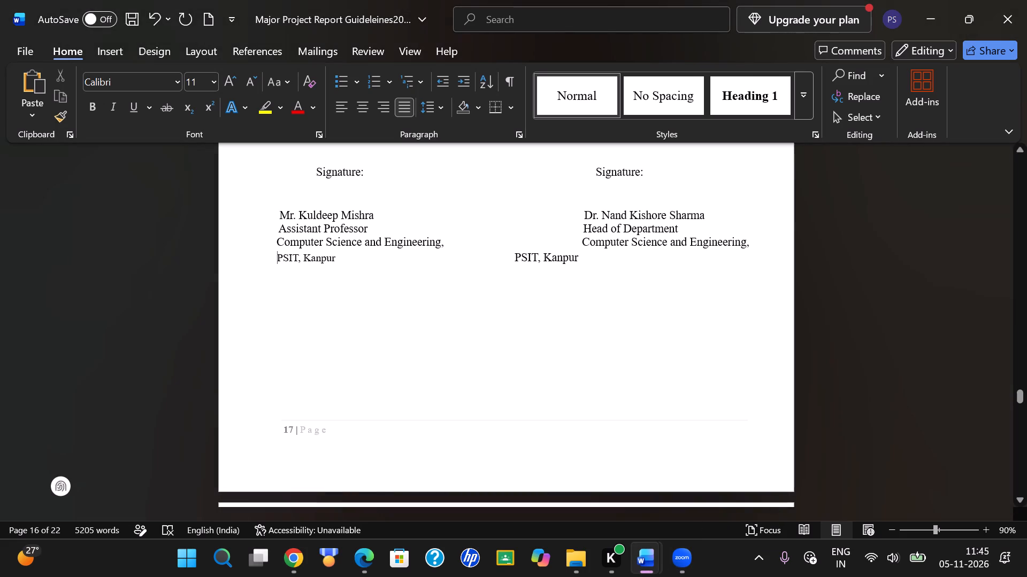
Indent the head of department's "PSIT, Kanpur" line with spaces until it lines up under the Computer Science and Engineering line.
{"action": "left_click", "coordinate": [513, 258]}
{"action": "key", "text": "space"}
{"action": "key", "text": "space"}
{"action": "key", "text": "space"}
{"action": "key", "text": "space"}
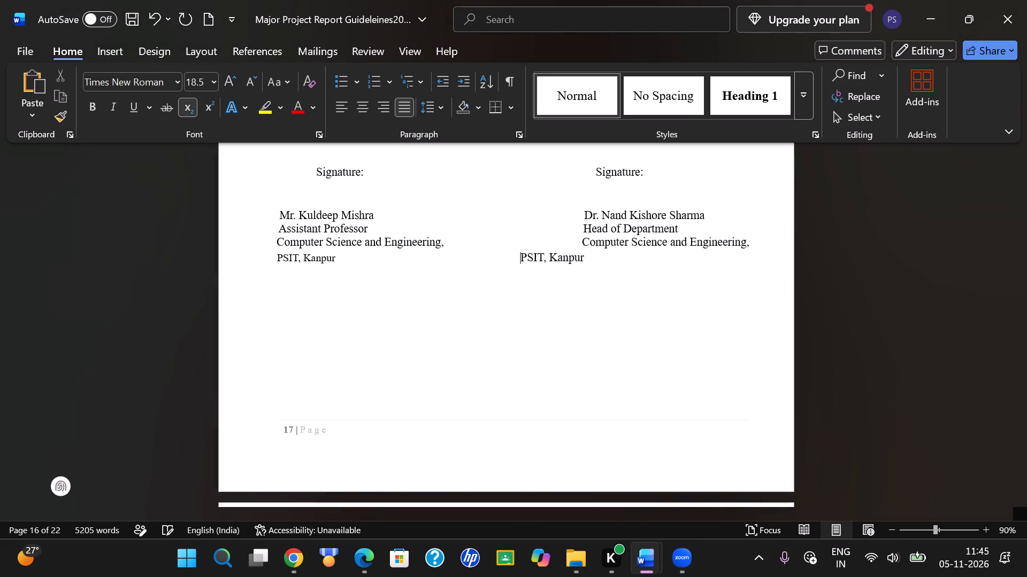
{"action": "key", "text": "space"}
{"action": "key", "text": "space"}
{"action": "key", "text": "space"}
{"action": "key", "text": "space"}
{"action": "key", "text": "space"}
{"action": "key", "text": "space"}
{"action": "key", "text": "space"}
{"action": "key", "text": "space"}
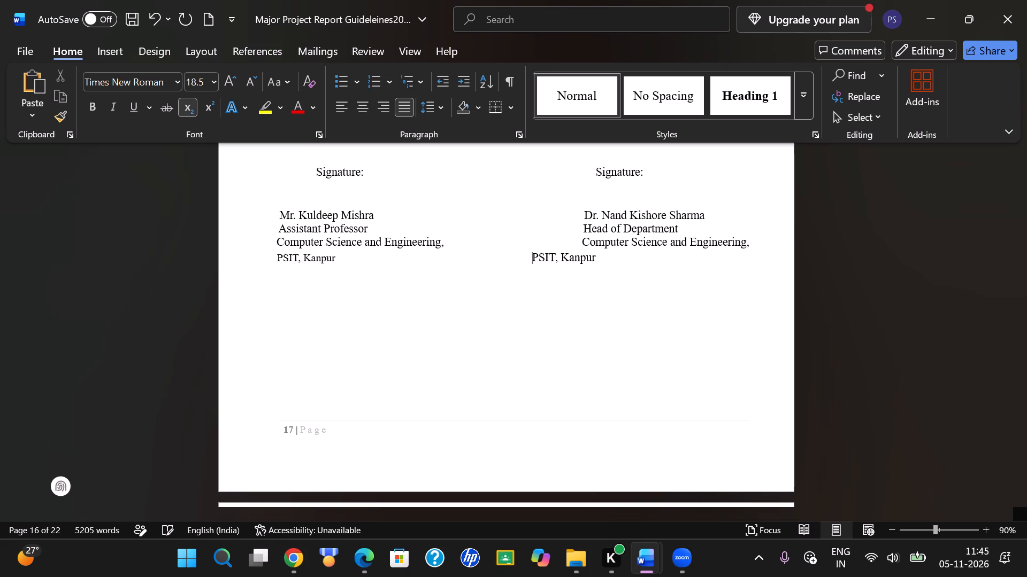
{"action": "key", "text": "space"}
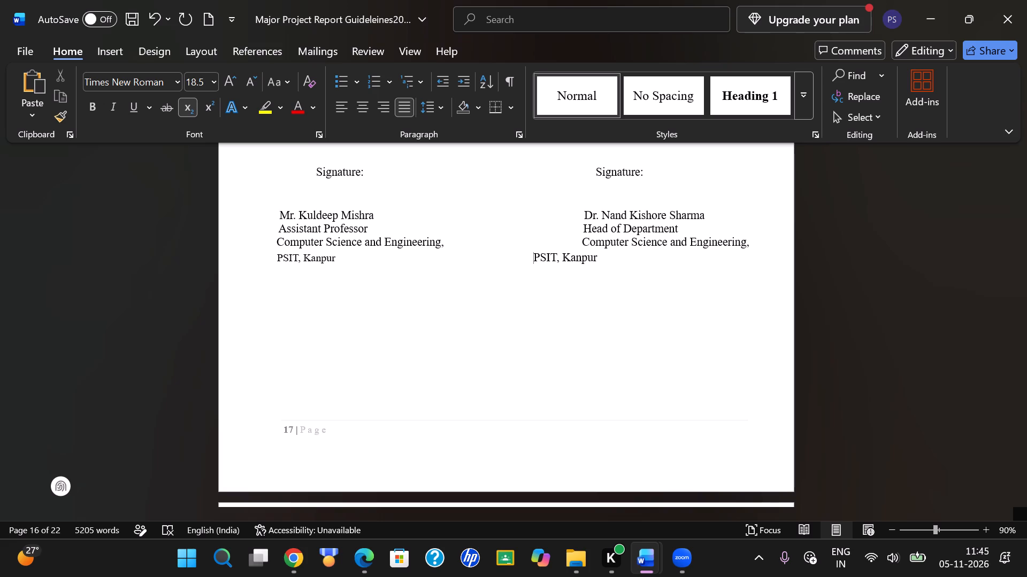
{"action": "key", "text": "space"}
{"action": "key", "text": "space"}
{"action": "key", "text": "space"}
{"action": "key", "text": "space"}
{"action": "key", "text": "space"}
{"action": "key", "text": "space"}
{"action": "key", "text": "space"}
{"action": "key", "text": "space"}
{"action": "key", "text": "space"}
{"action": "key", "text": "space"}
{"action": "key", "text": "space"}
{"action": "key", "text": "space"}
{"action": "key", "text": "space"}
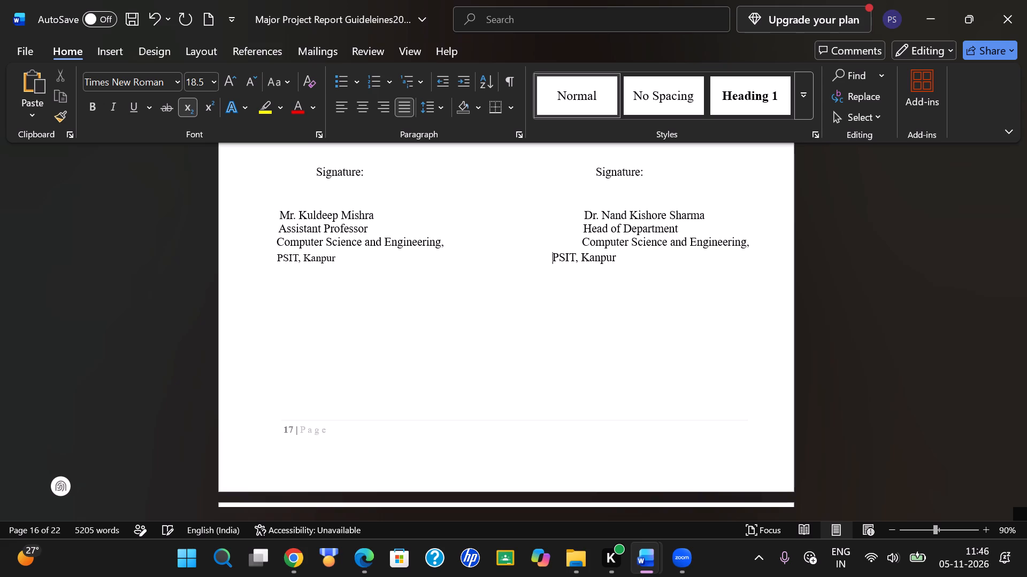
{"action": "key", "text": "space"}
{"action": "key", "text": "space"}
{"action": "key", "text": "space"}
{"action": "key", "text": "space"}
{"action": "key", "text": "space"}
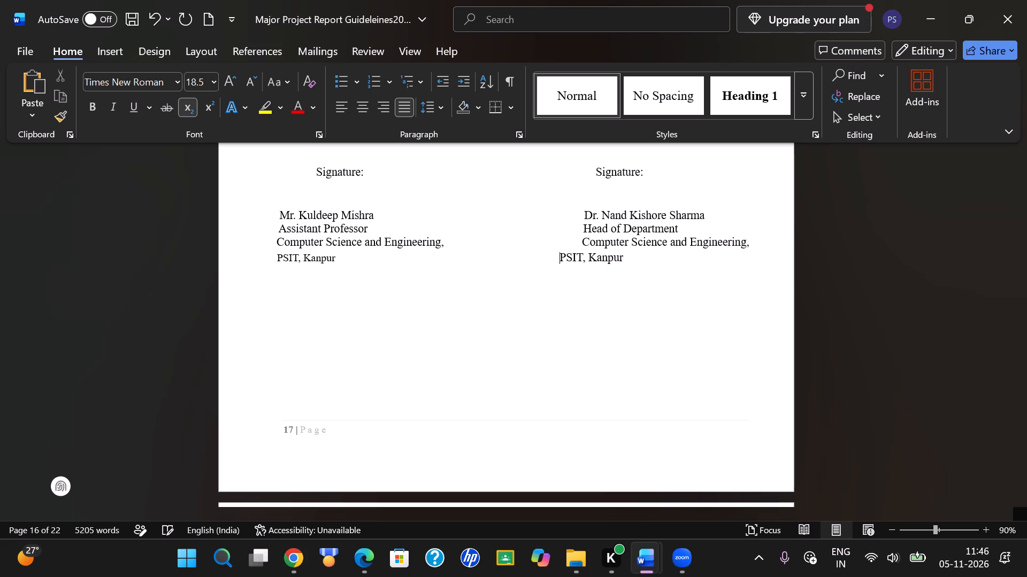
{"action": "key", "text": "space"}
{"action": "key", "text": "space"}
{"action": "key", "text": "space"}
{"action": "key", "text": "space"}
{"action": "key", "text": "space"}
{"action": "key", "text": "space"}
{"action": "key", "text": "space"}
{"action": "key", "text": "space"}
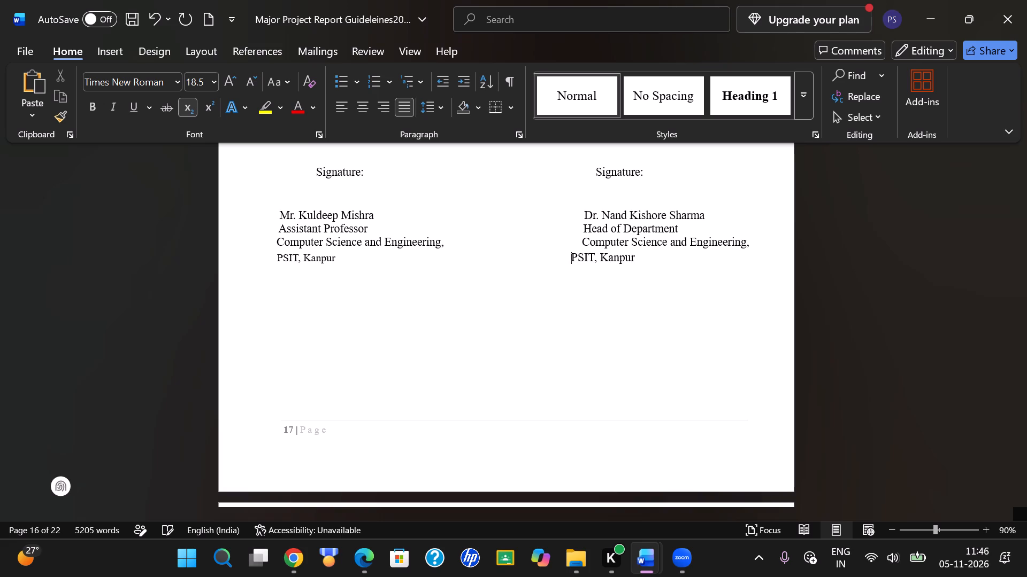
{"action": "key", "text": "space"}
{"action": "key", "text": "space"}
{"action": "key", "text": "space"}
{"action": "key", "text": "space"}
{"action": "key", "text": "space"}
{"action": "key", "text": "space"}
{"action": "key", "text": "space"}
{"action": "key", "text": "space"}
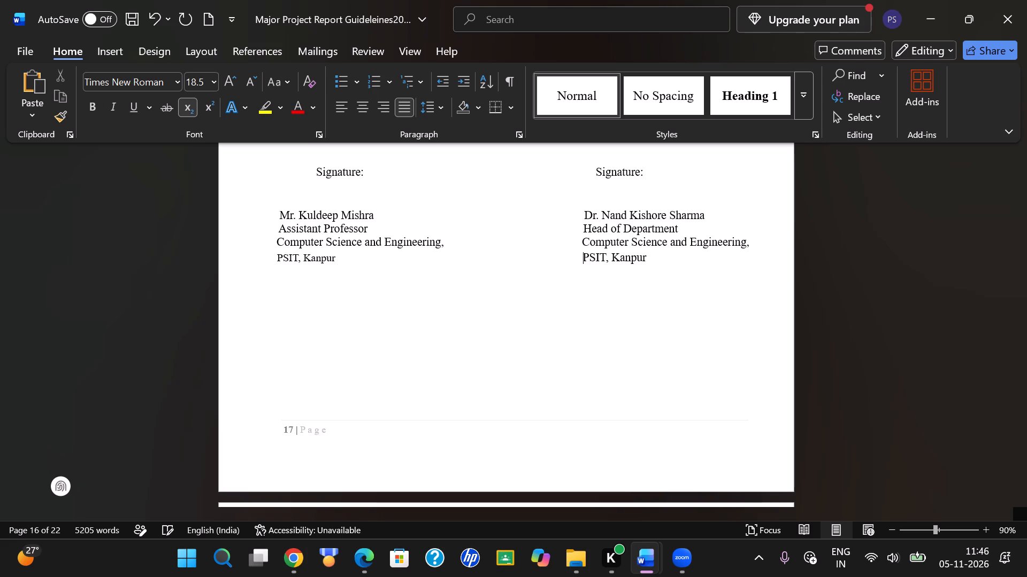
{"action": "left_click", "coordinate": [507, 378]}
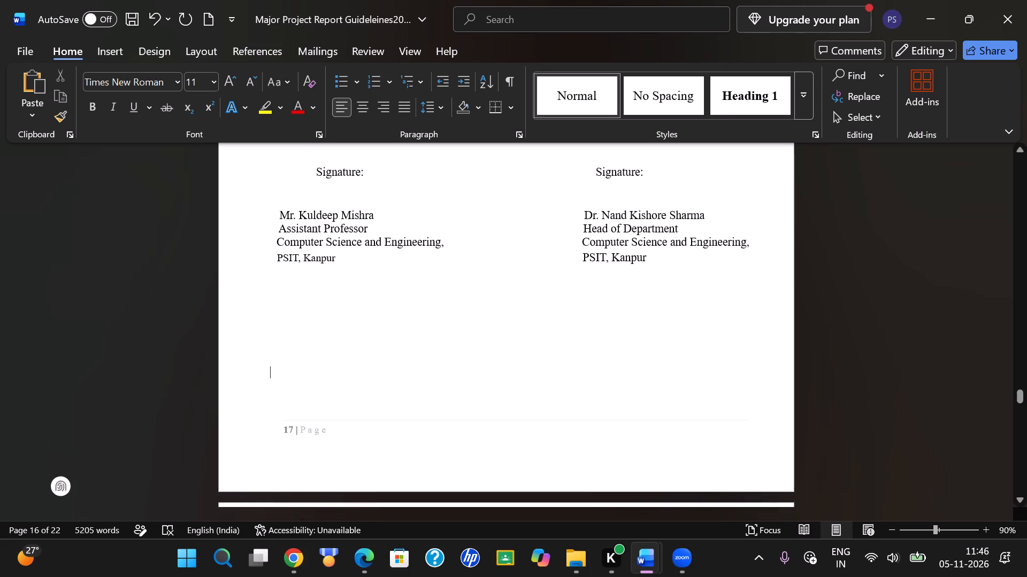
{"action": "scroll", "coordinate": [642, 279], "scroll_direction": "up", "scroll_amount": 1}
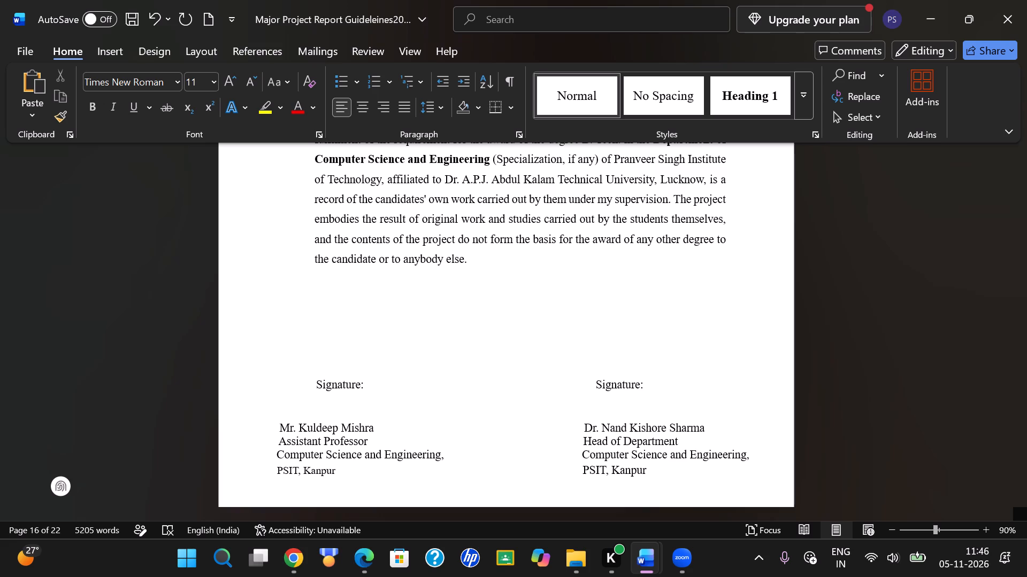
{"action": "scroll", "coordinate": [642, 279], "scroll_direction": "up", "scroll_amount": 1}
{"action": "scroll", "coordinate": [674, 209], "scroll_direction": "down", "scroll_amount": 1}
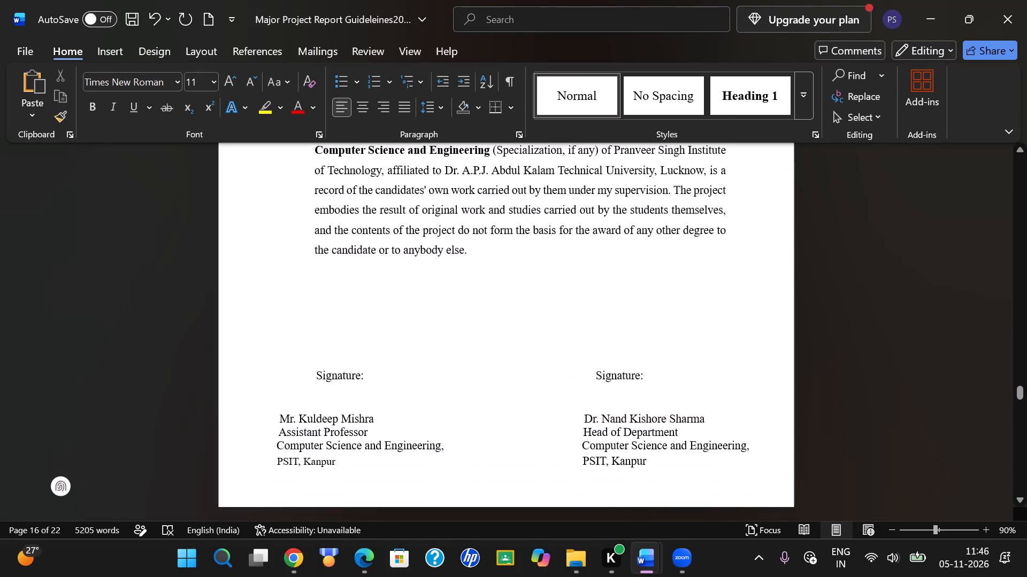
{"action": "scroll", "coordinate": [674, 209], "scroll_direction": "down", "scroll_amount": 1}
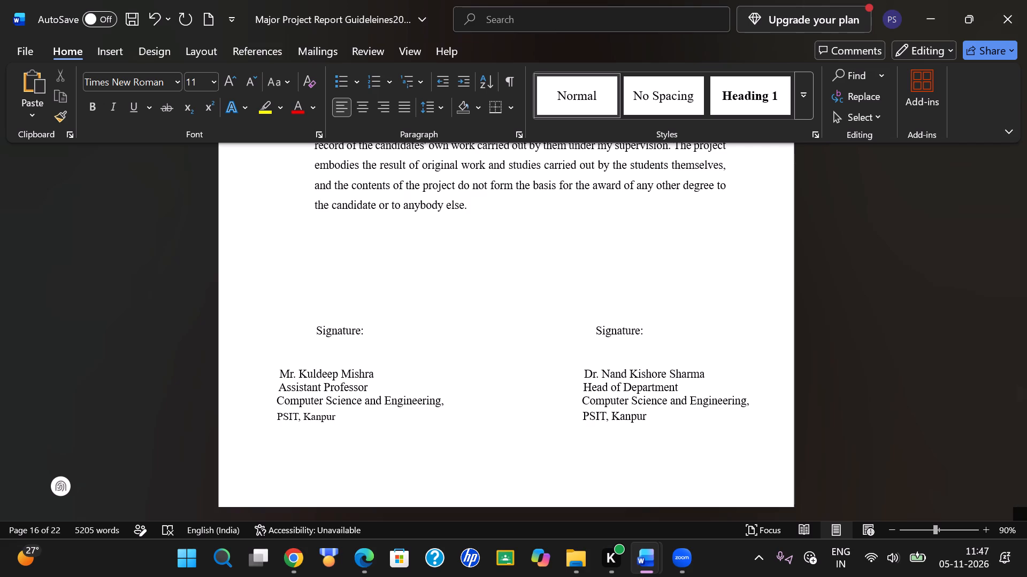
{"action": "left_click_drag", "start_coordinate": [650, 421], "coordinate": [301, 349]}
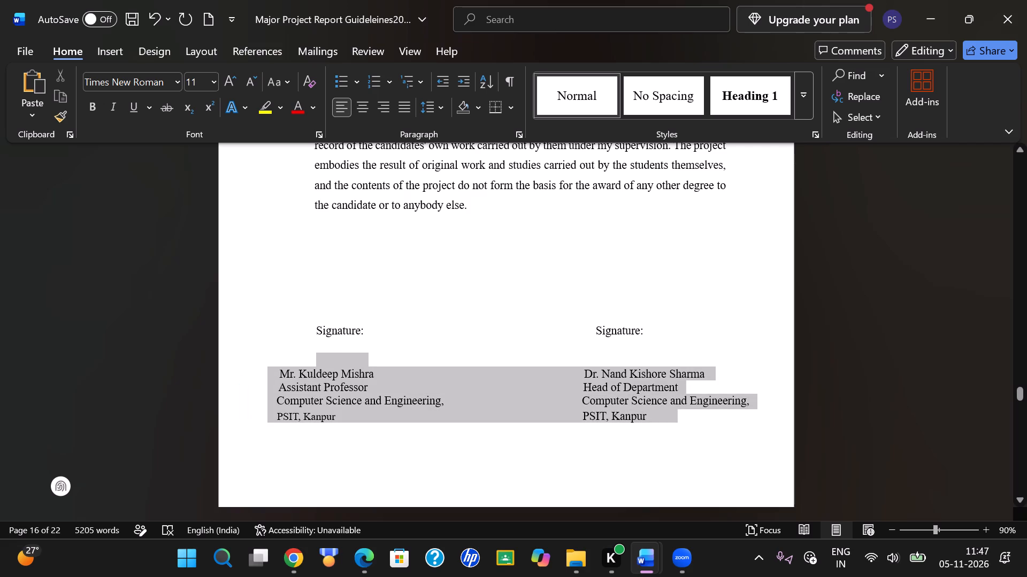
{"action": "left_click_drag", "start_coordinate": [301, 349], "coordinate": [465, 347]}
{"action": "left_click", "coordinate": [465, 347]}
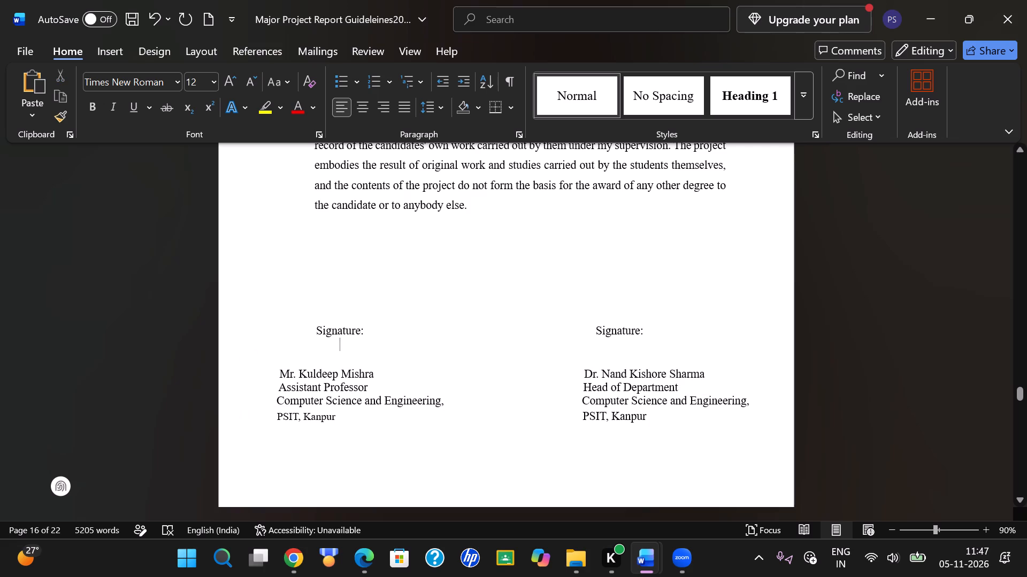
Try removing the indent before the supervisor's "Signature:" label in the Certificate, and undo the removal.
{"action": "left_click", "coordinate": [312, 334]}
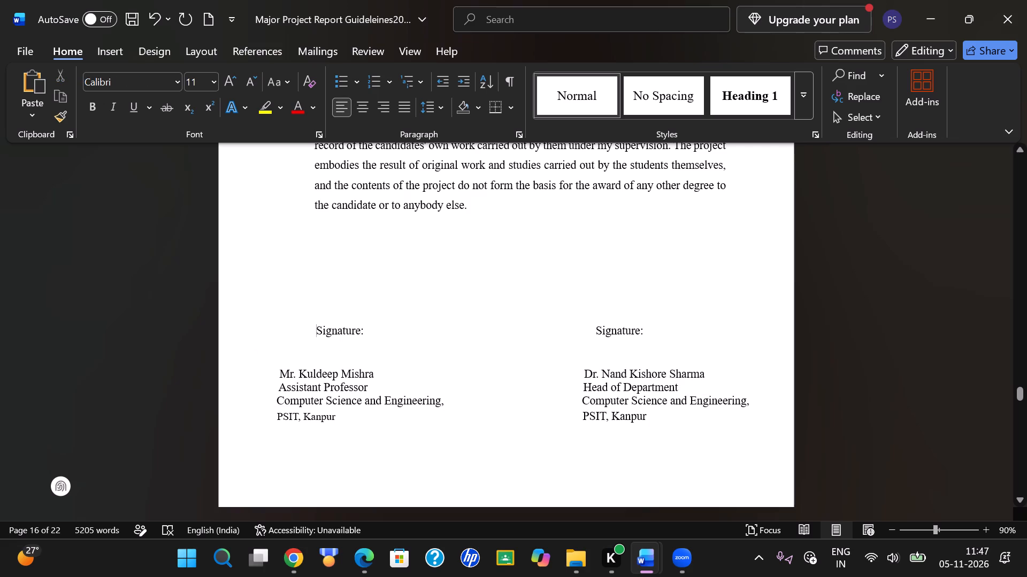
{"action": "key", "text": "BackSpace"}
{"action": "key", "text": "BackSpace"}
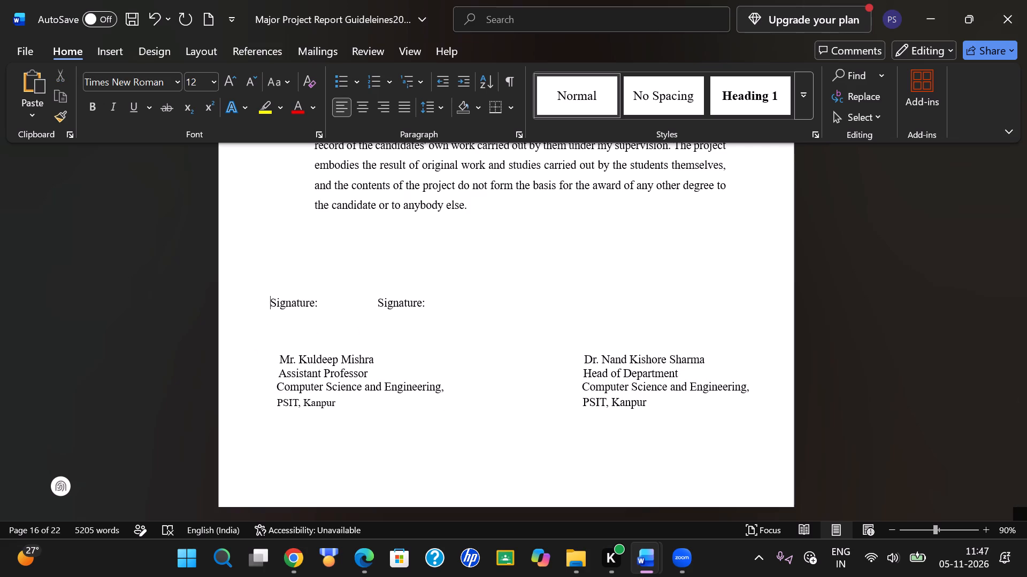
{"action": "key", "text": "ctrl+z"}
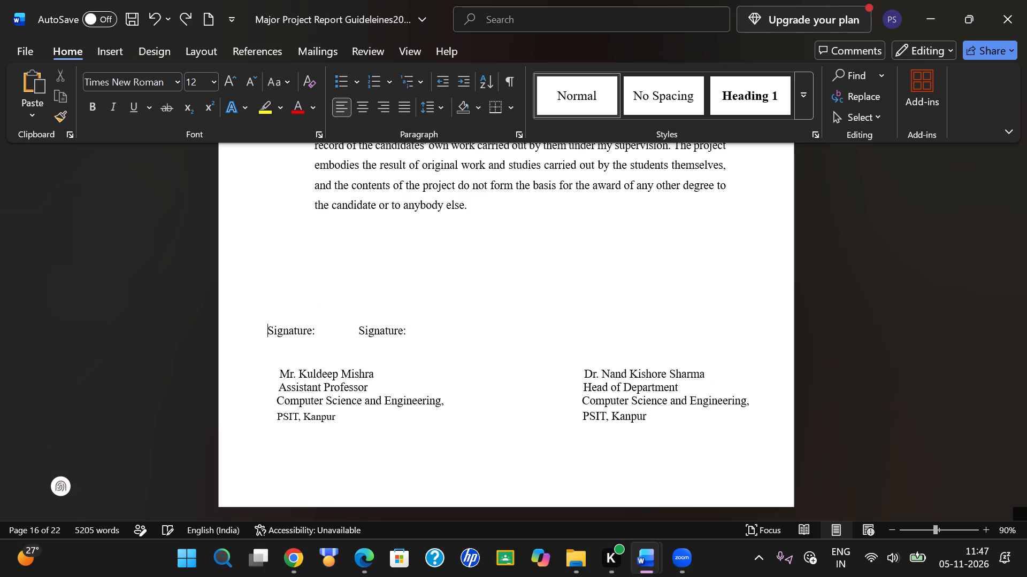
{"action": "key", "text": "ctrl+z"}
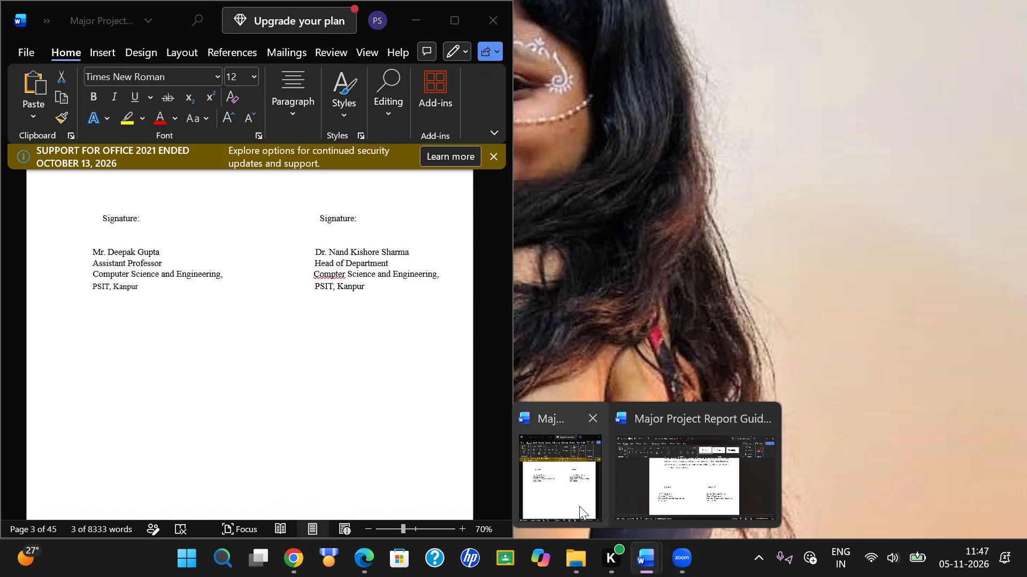
Check the signature block in the other report, and set single line spacing for the empty paragraph directly below the Certificate's signature block.
{"action": "left_click", "coordinate": [579, 506]}
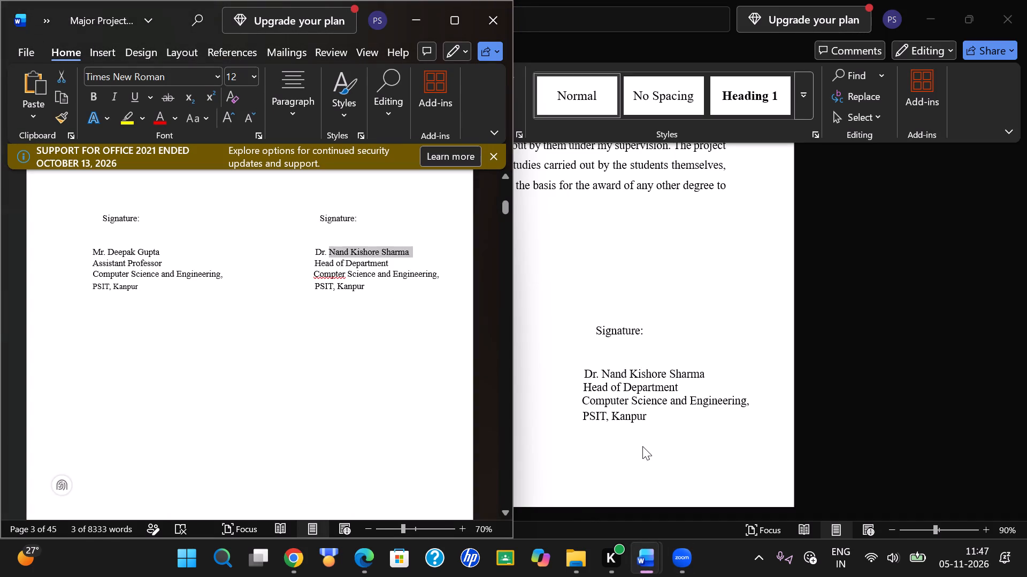
{"action": "left_click", "coordinate": [642, 446]}
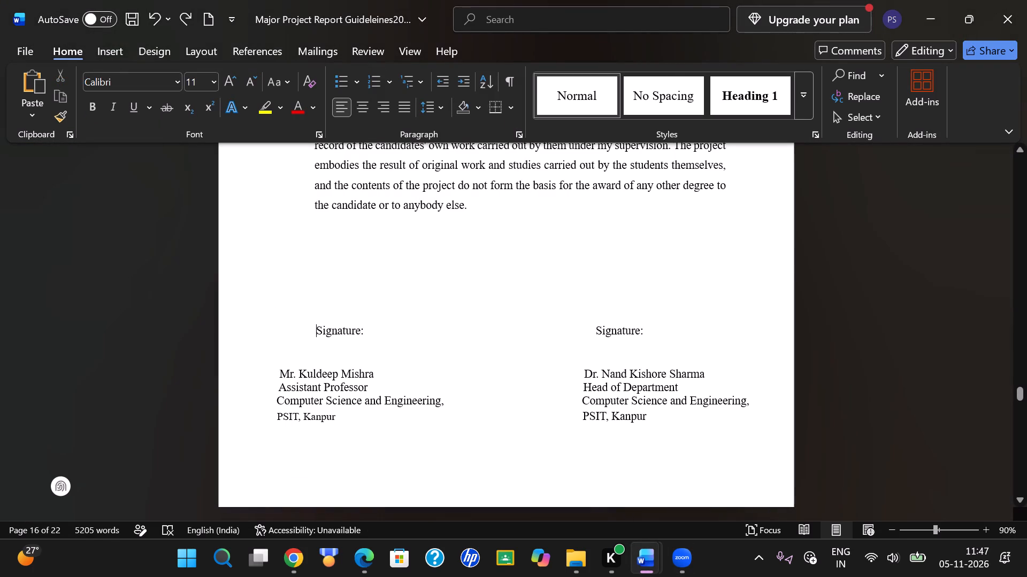
{"action": "left_click_drag", "start_coordinate": [273, 365], "coordinate": [708, 426]}
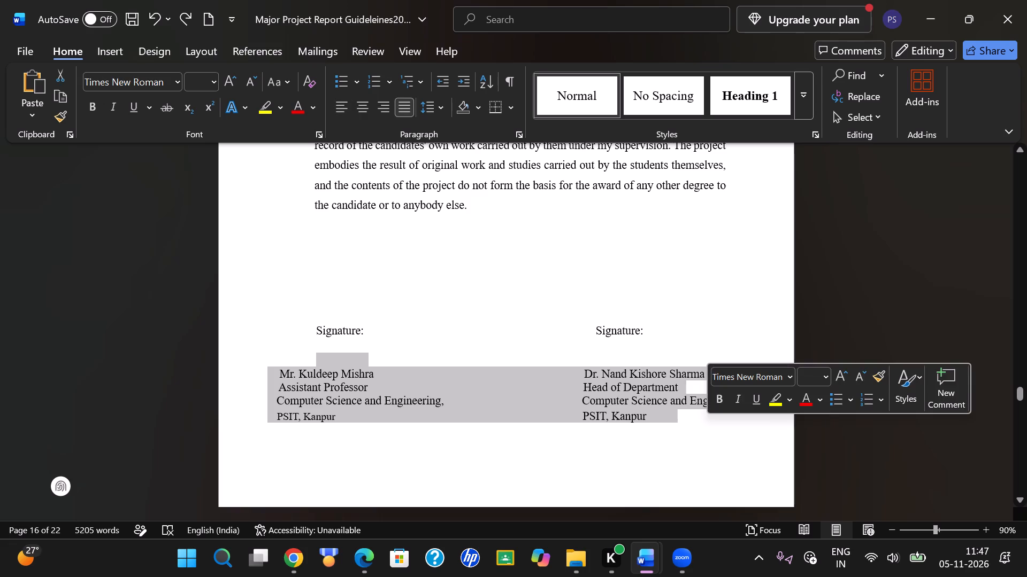
{"action": "right_click", "coordinate": [708, 426]}
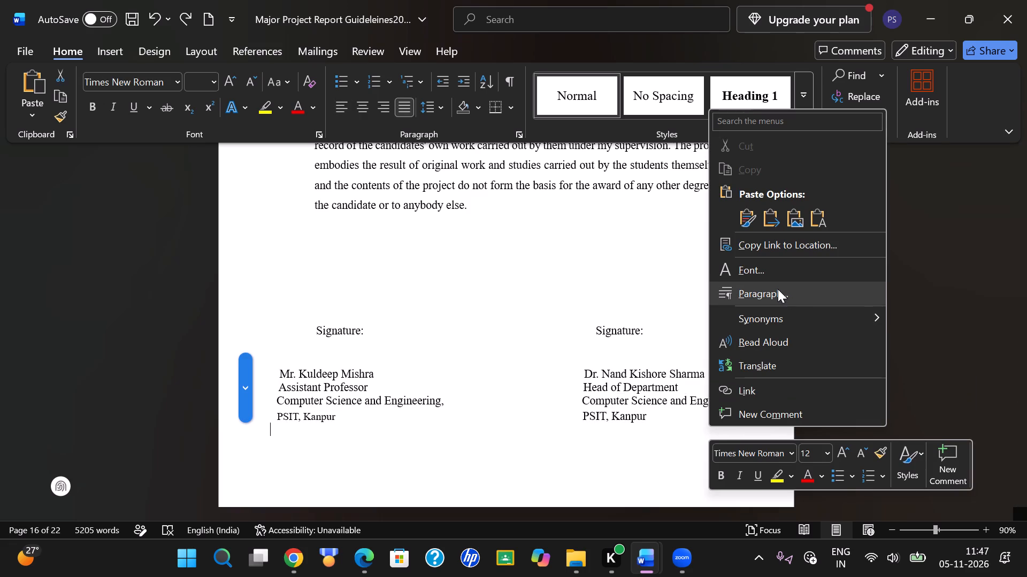
{"action": "left_click", "coordinate": [777, 287]}
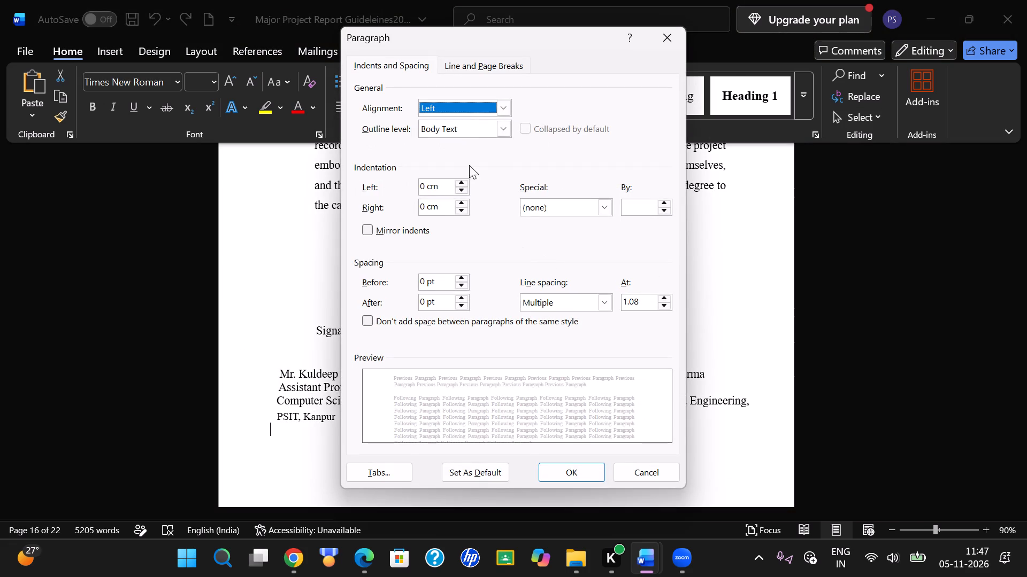
{"action": "left_click", "coordinate": [587, 301]}
{"action": "left_click", "coordinate": [563, 314]}
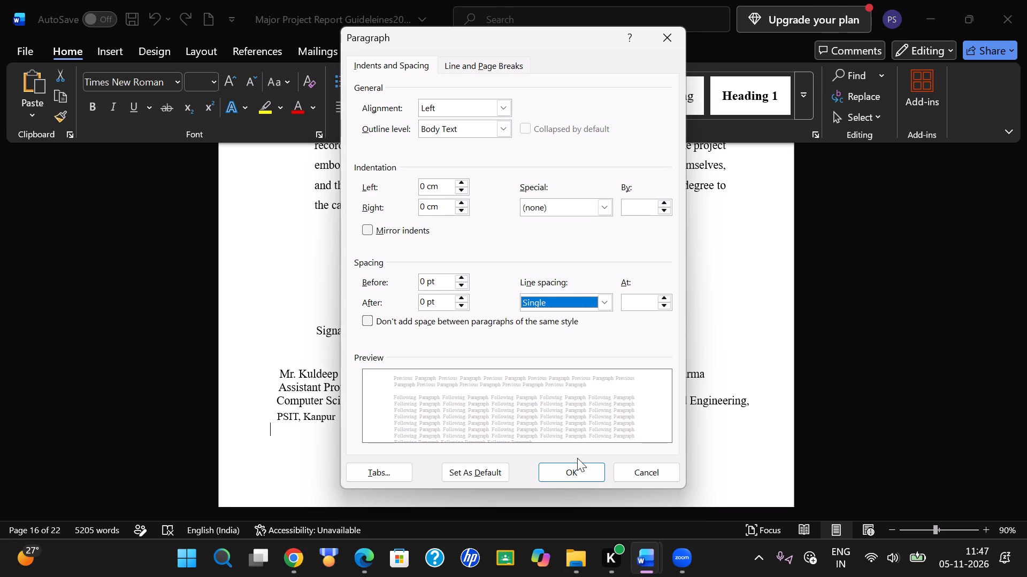
{"action": "left_click", "coordinate": [571, 477]}
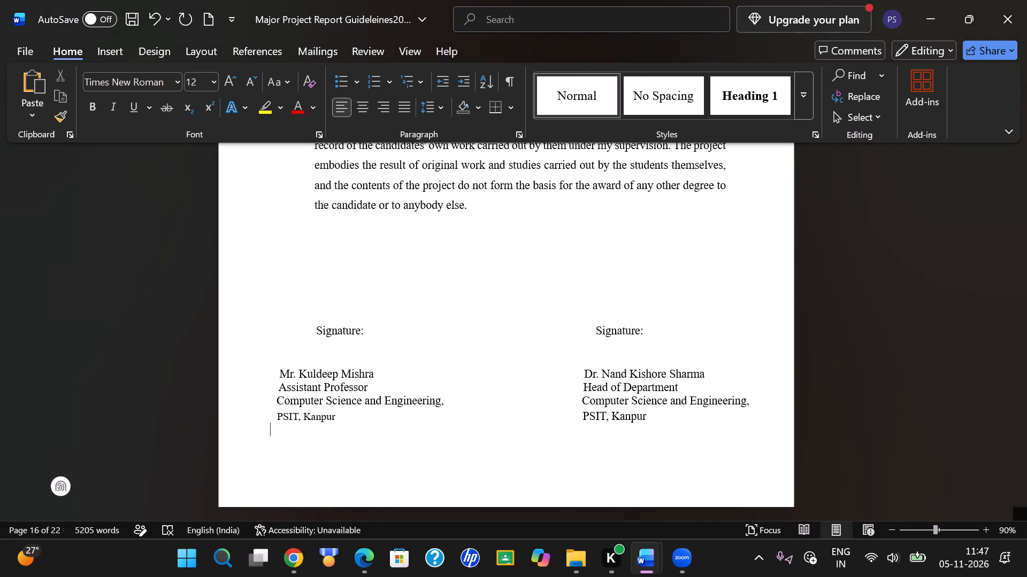
Check the Acknowledgement in the reference report, and replace this report's "Name of Supervisor" placeholder with the supervisor's name, prefixed "Mr.".
{"action": "scroll", "coordinate": [571, 477], "scroll_direction": "down", "scroll_amount": 2}
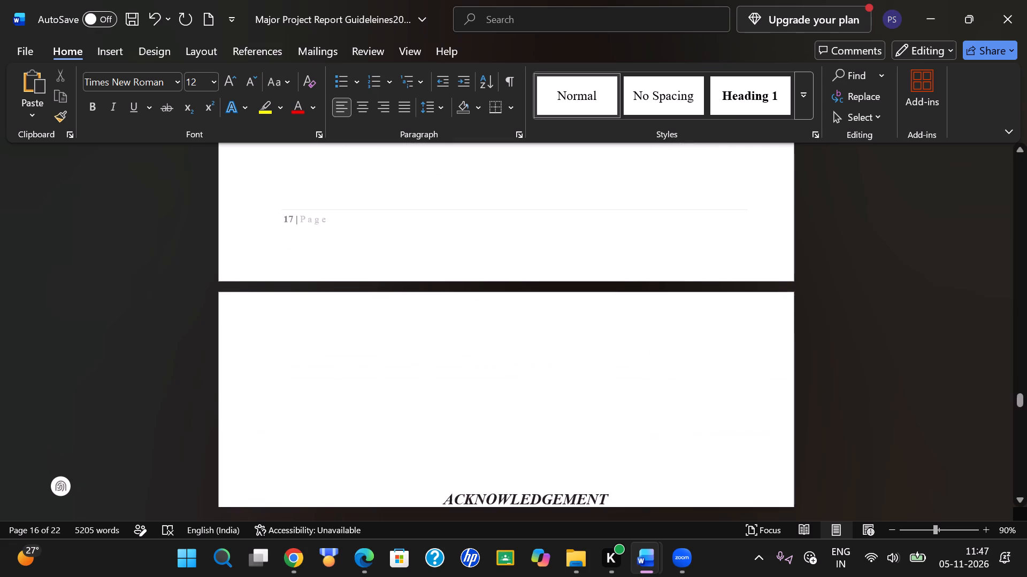
{"action": "scroll", "coordinate": [571, 477], "scroll_direction": "down", "scroll_amount": 2}
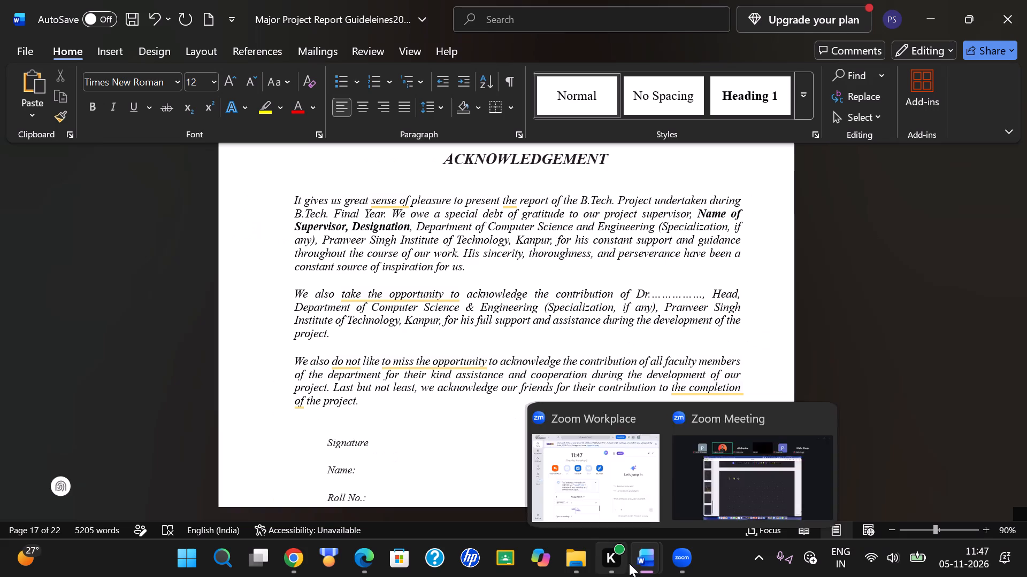
{"action": "left_click", "coordinate": [580, 492]}
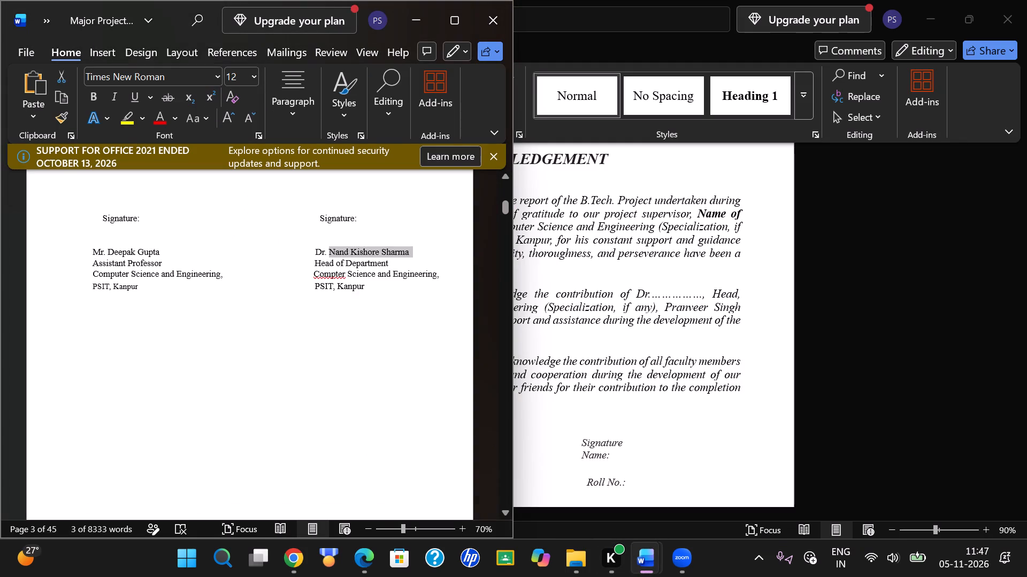
{"action": "scroll", "coordinate": [397, 419], "scroll_direction": "down", "scroll_amount": 3}
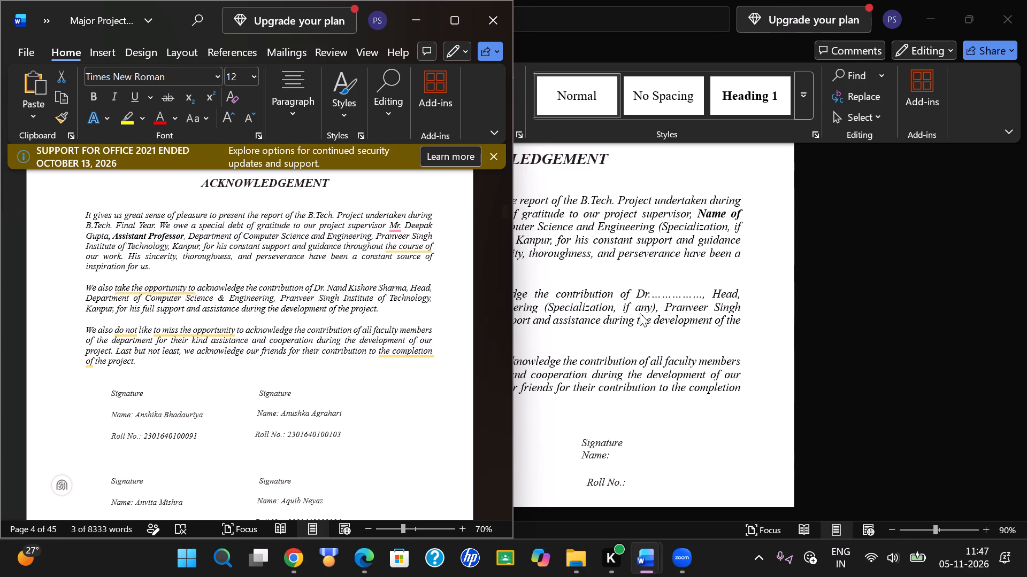
{"action": "scroll", "coordinate": [640, 313], "scroll_direction": "up", "scroll_amount": 1}
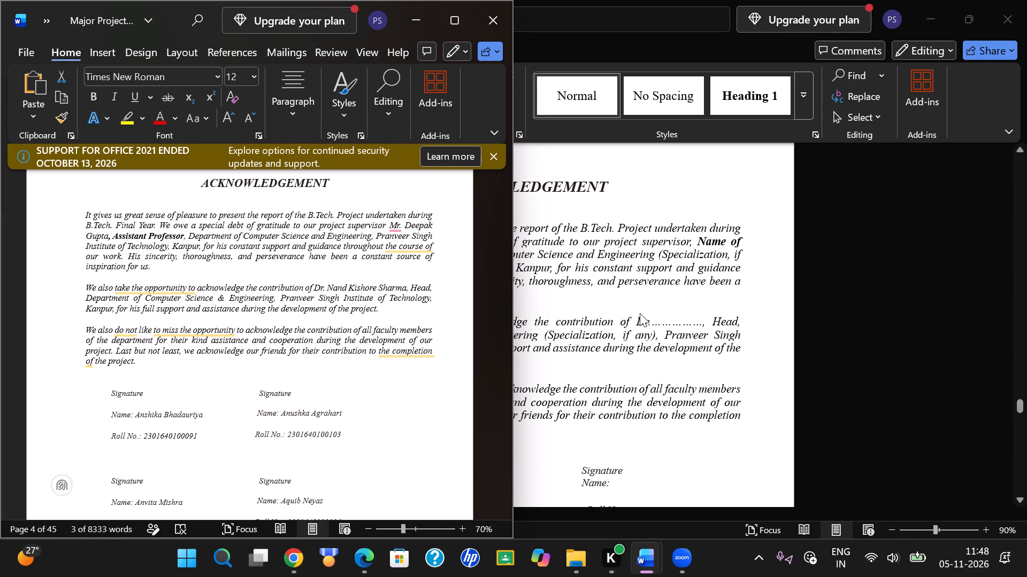
{"action": "left_click", "coordinate": [640, 313]}
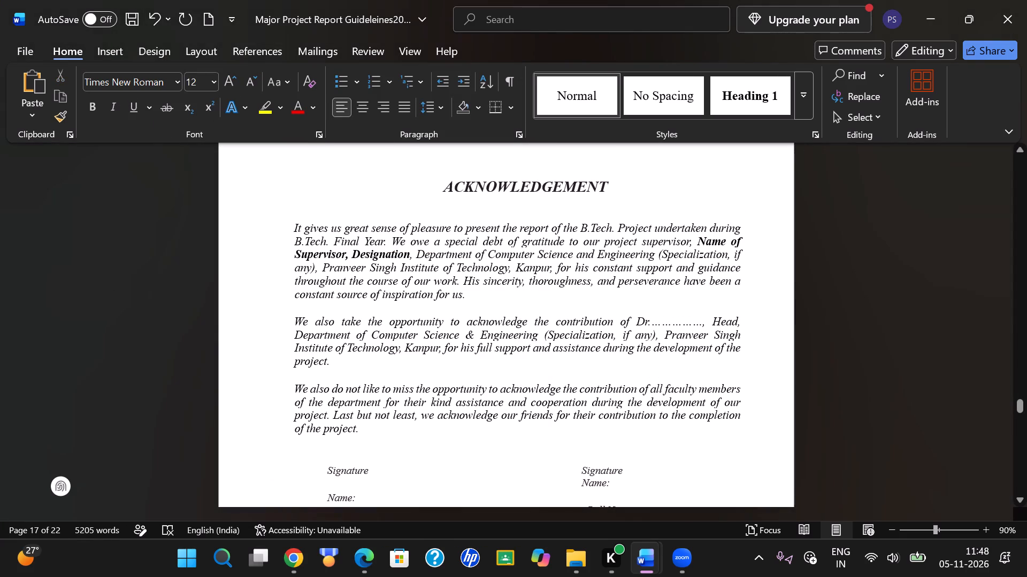
{"action": "left_click", "coordinate": [346, 251]}
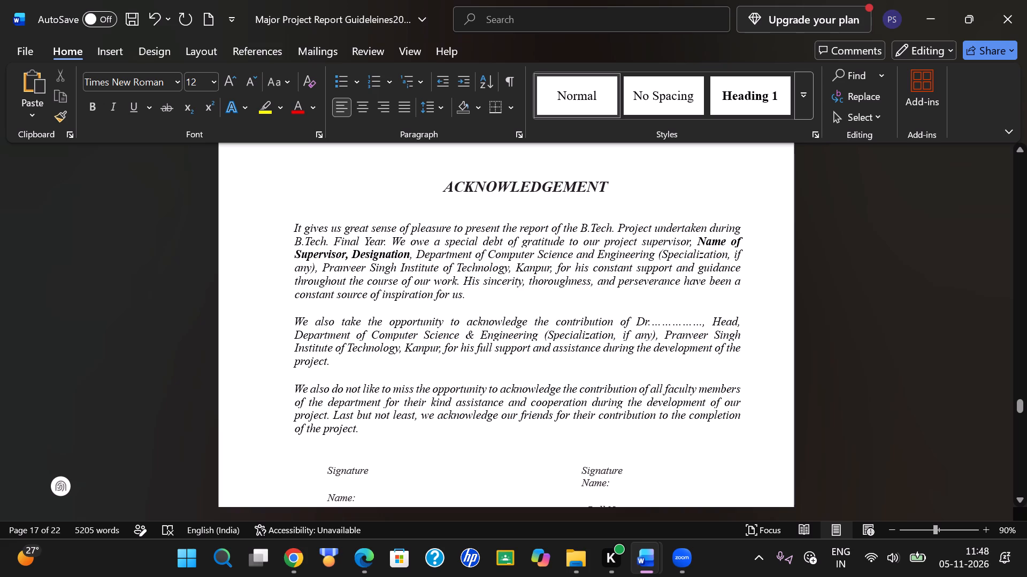
{"action": "left_click", "coordinate": [346, 251]}
{"action": "key", "text": "BackSpace"}
{"action": "key", "text": "BackSpace"}
{"action": "key", "text": "BackSpace"}
{"action": "key", "text": "BackSpace"}
{"action": "key", "text": "BackSpace"}
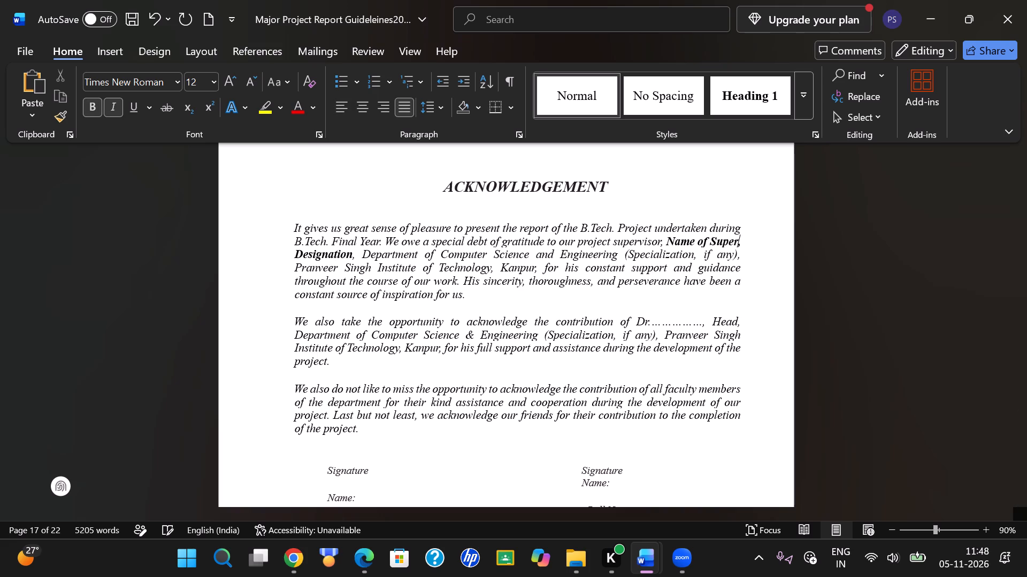
{"action": "key", "text": "BackSpace"}
{"action": "key", "text": "BackSpace"}
{"action": "key", "text": "BackSpace"}
{"action": "key", "text": "BackSpace"}
{"action": "key", "text": "BackSpace"}
{"action": "key", "text": "BackSpace"}
{"action": "key", "text": "BackSpace"}
{"action": "key", "text": "BackSpace"}
{"action": "key", "text": "BackSpace"}
{"action": "key", "text": "BackSpace"}
{"action": "key", "text": "BackSpace"}
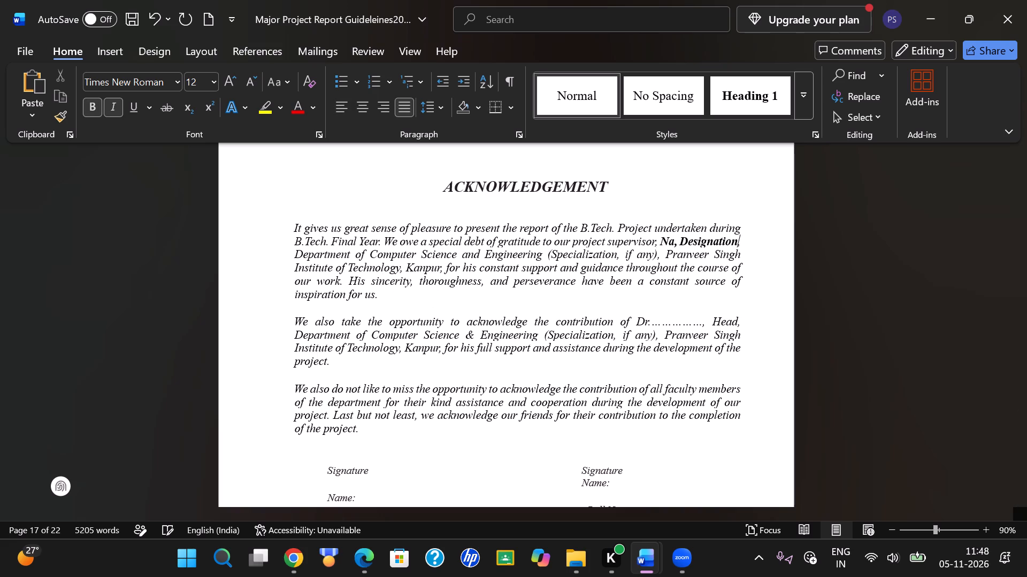
{"action": "key", "text": "BackSpace"}
{"action": "key", "text": "BackSpace"}
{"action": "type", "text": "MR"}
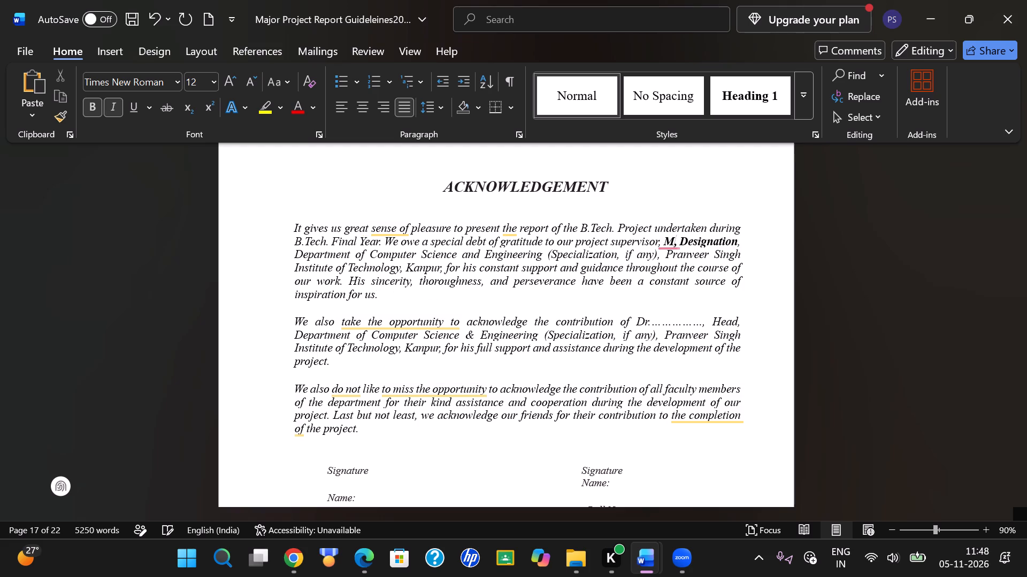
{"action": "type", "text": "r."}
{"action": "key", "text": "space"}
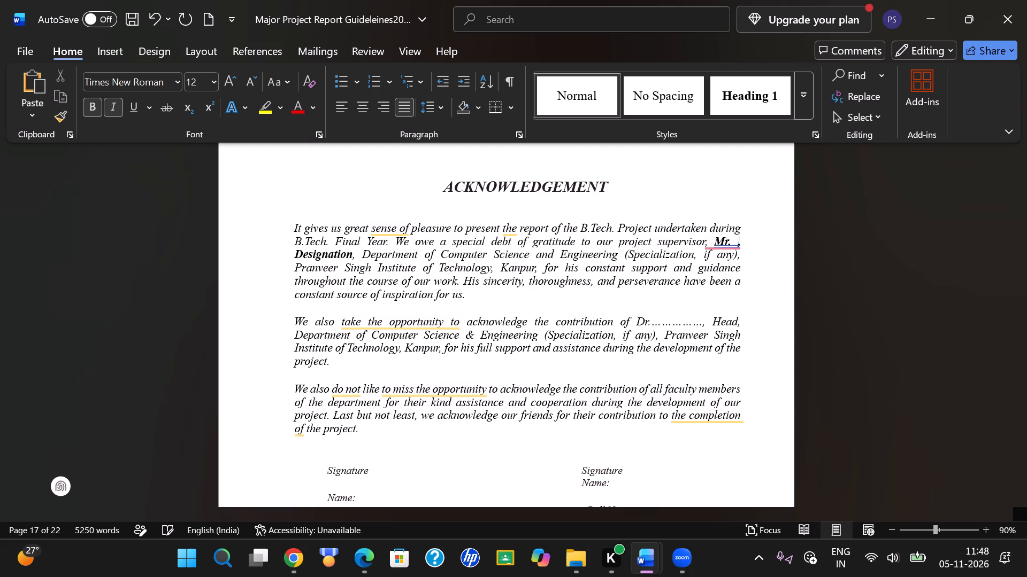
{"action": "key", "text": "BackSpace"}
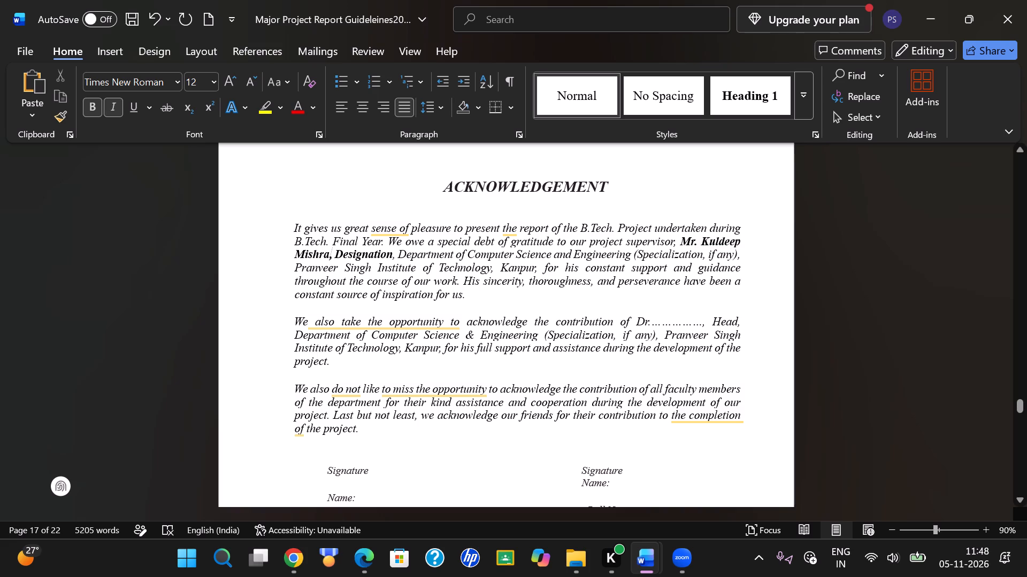
Replace the "Designation" placeholder after the supervisor's name in the Acknowledgement with "Assistant Professor".
{"action": "left_click", "coordinate": [391, 254]}
{"action": "key", "text": "BackSpace"}
{"action": "key", "text": "BackSpace"}
{"action": "key", "text": "BackSpace"}
{"action": "key", "text": "BackSpace"}
{"action": "key", "text": "BackSpace"}
{"action": "key", "text": "BackSpace"}
{"action": "key", "text": "BackSpace"}
{"action": "key", "text": "BackSpace"}
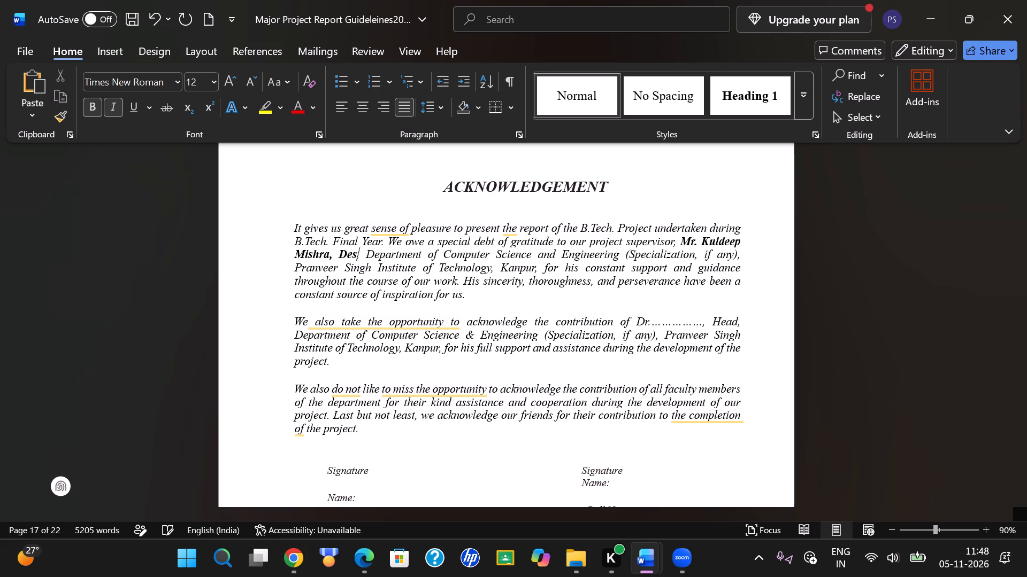
{"action": "key", "text": "BackSpace"}
{"action": "key", "text": "BackSpace"}
{"action": "key", "text": "BackSpace"}
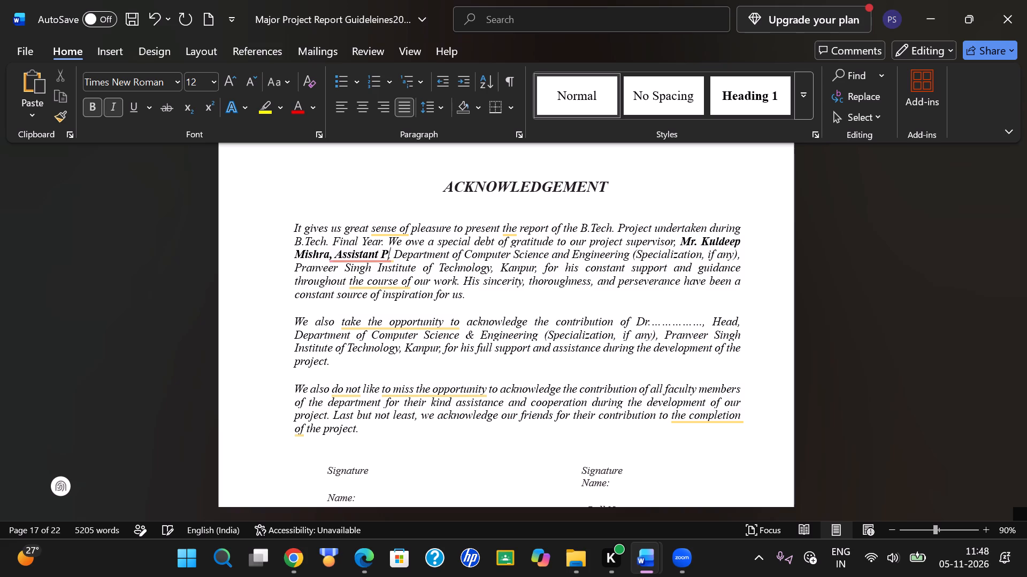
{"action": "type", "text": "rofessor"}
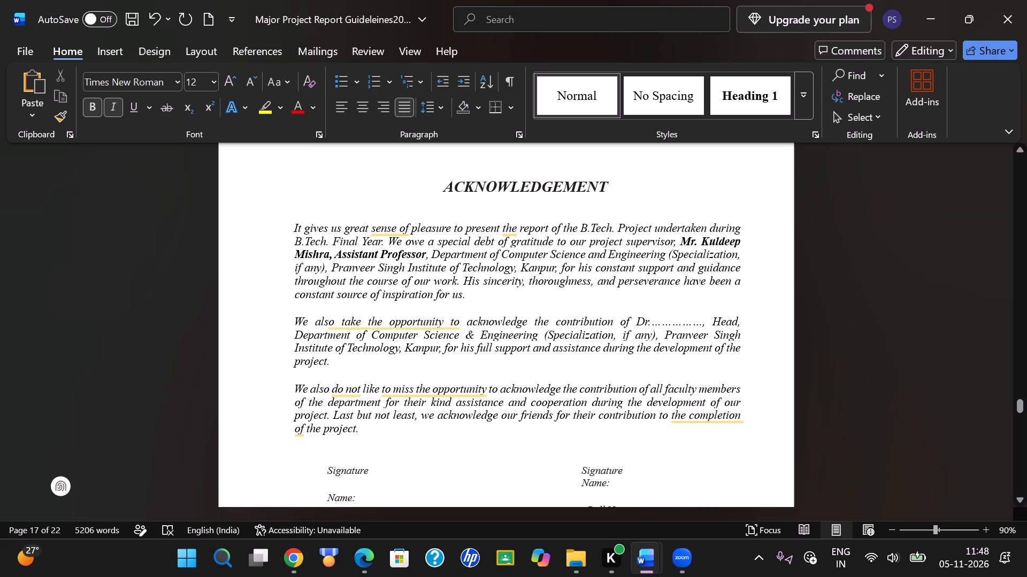
Delete "(Specialization, if any)" after "Computer Science and Engineering" in the Acknowledgement's first paragraph, keeping the comma before "Pranveer Singh Institute of Technology".
{"action": "left_click", "coordinate": [324, 268]}
{"action": "key", "text": "Right"}
{"action": "key", "text": "BackSpace"}
{"action": "key", "text": "BackSpace"}
{"action": "key", "text": "BackSpace"}
{"action": "key", "text": "BackSpace"}
{"action": "key", "text": "BackSpace"}
{"action": "key", "text": "BackSpace"}
{"action": "key", "text": "BackSpace"}
{"action": "key", "text": "BackSpace"}
{"action": "key", "text": "BackSpace"}
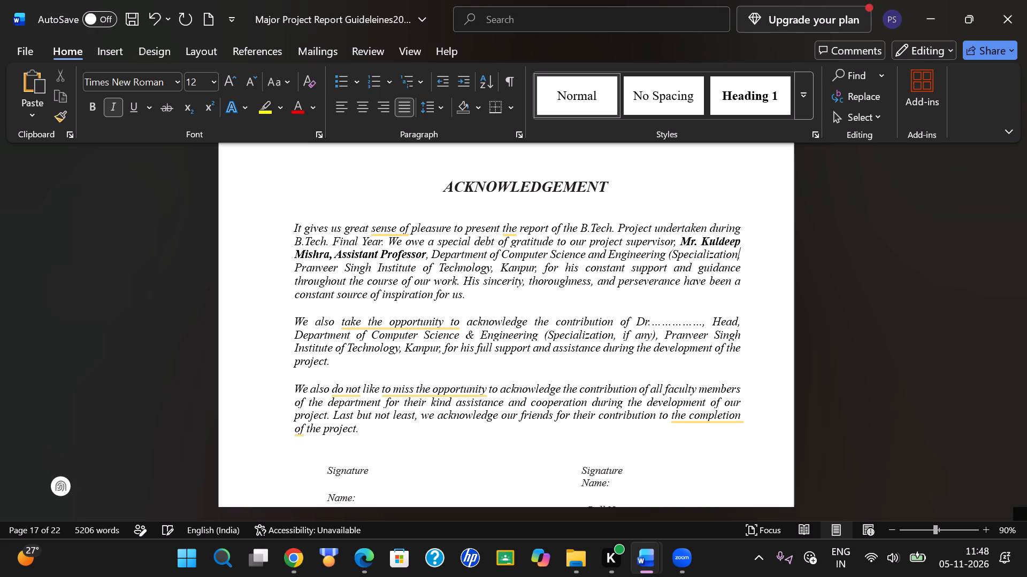
{"action": "key", "text": "BackSpace"}
{"action": "key", "text": "BackSpace"}
{"action": "key", "text": "BackSpace"}
{"action": "key", "text": "BackSpace"}
{"action": "key", "text": "BackSpace"}
{"action": "key", "text": "BackSpace"}
{"action": "key", "text": "BackSpace"}
{"action": "key", "text": "BackSpace"}
{"action": "key", "text": "BackSpace"}
{"action": "key", "text": "BackSpace"}
{"action": "key", "text": "BackSpace"}
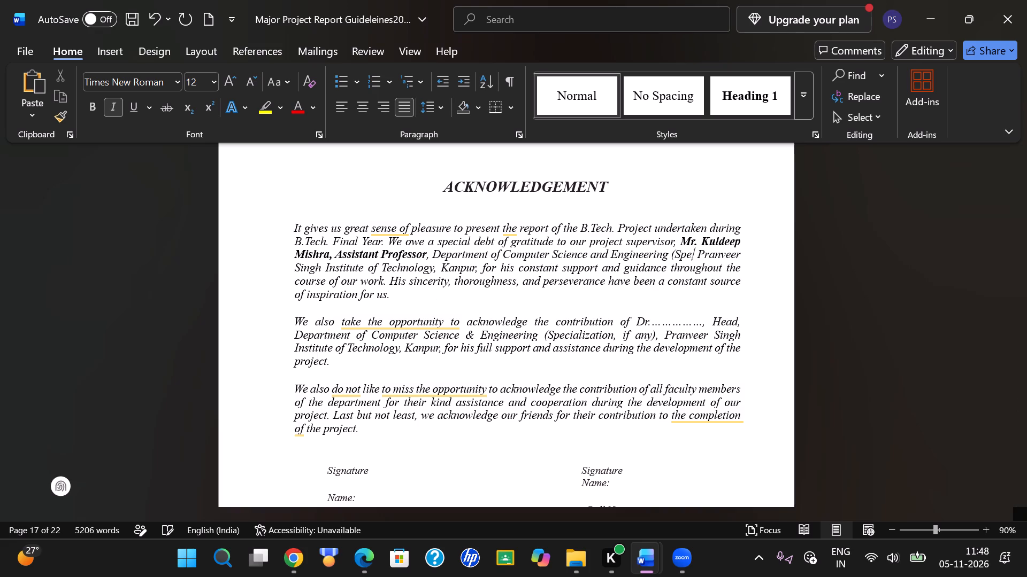
{"action": "key", "text": "BackSpace"}
{"action": "key", "text": "BackSpace"}
{"action": "key", "text": "BackSpace"}
{"action": "key", "text": "BackSpace"}
{"action": "key", "text": "BackSpace"}
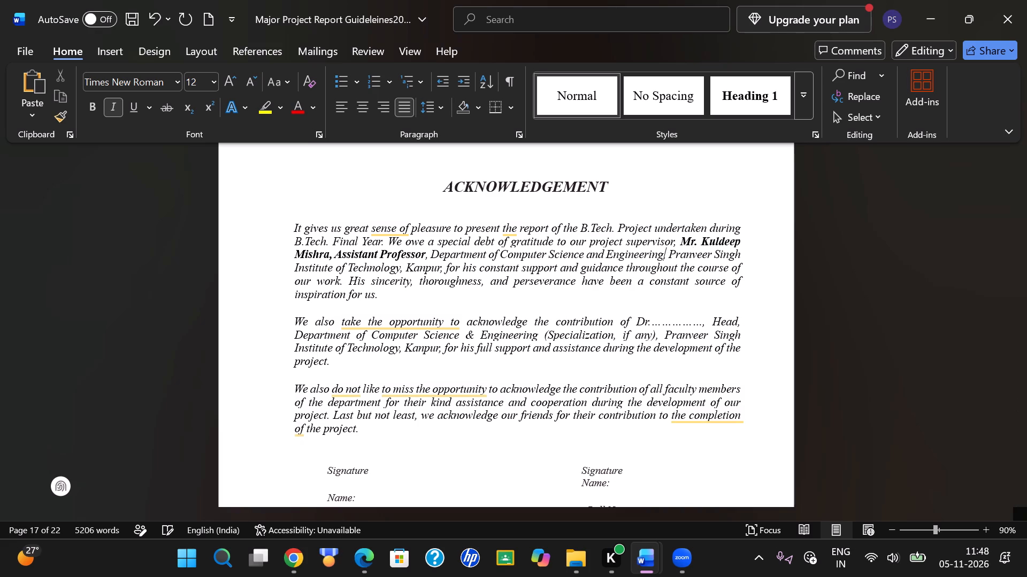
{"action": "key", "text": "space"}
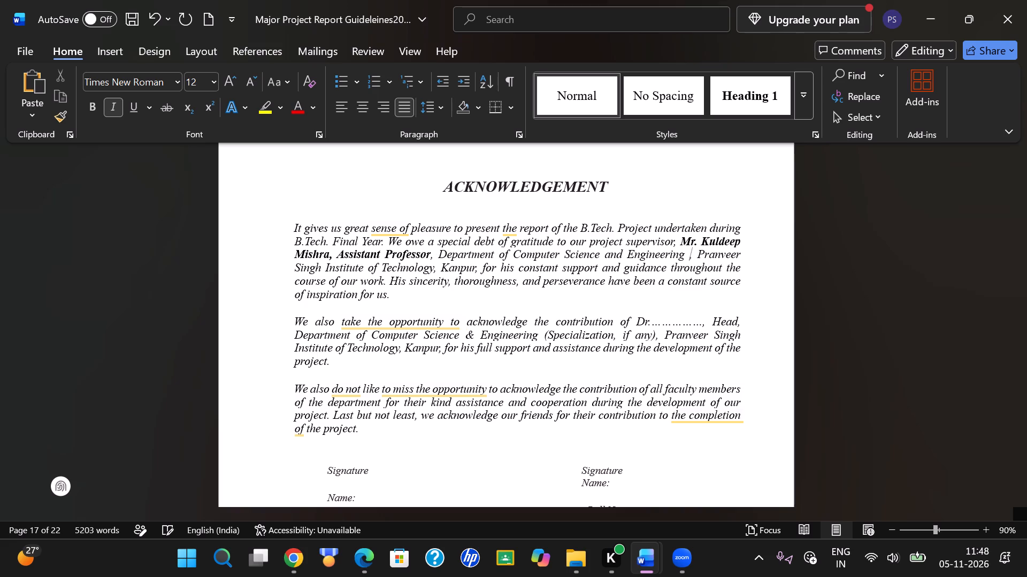
{"action": "key", "text": "BackSpace"}
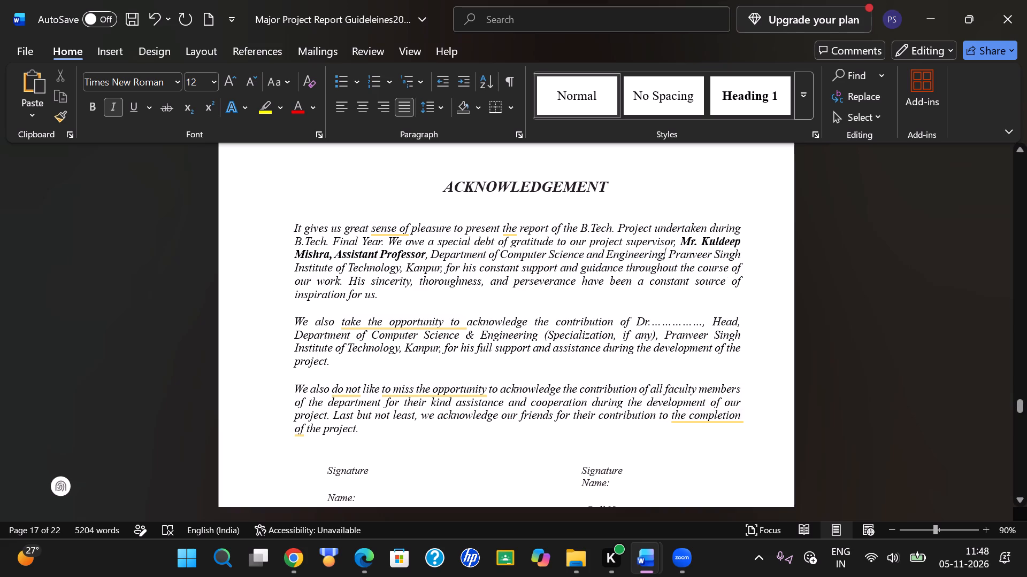
Replace the dotted placeholder after "Dr." in the Acknowledgement's second paragraph with the department head's name and remove "(Specialization, if any)".
{"action": "scroll", "coordinate": [600, 283], "scroll_direction": "down", "scroll_amount": 1}
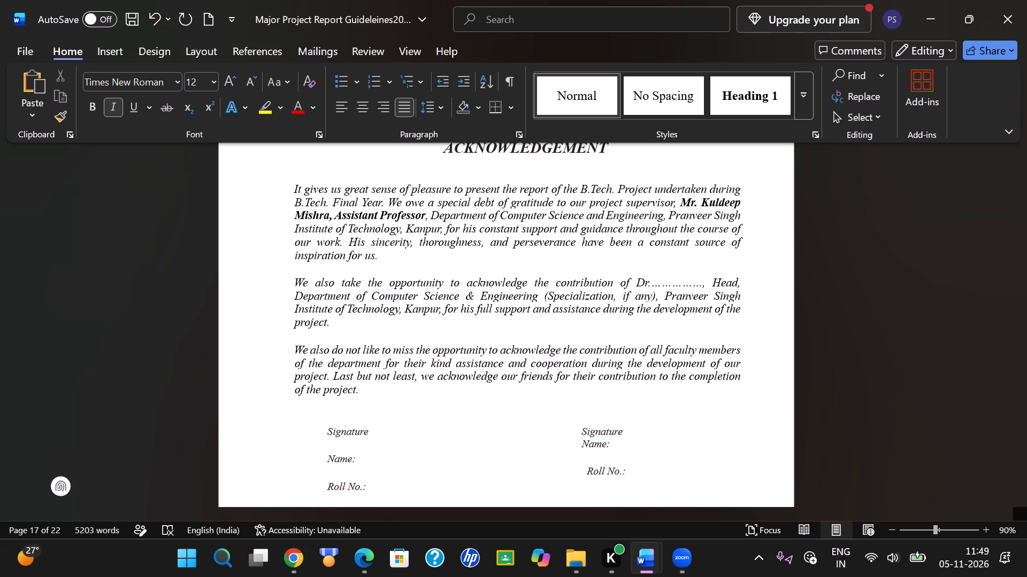
{"action": "scroll", "coordinate": [600, 283], "scroll_direction": "down", "scroll_amount": 2}
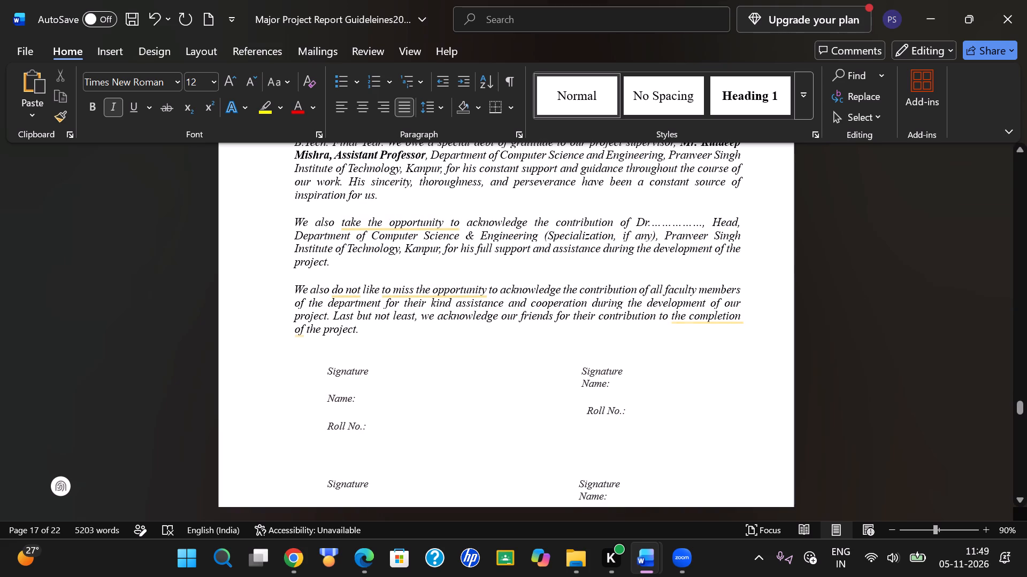
{"action": "left_click", "coordinate": [658, 224]}
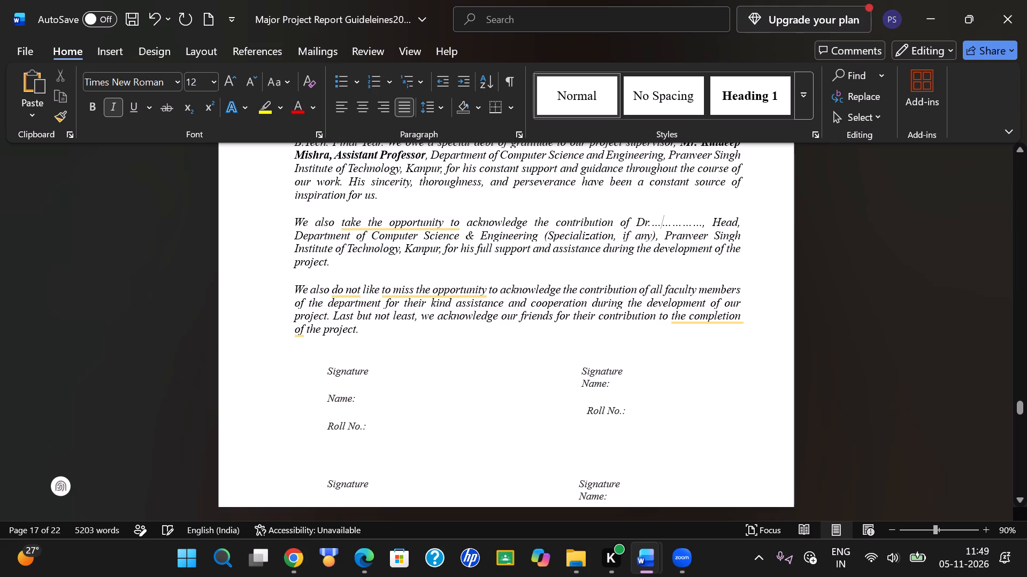
{"action": "left_click", "coordinate": [653, 216]}
{"action": "left_click", "coordinate": [700, 232]}
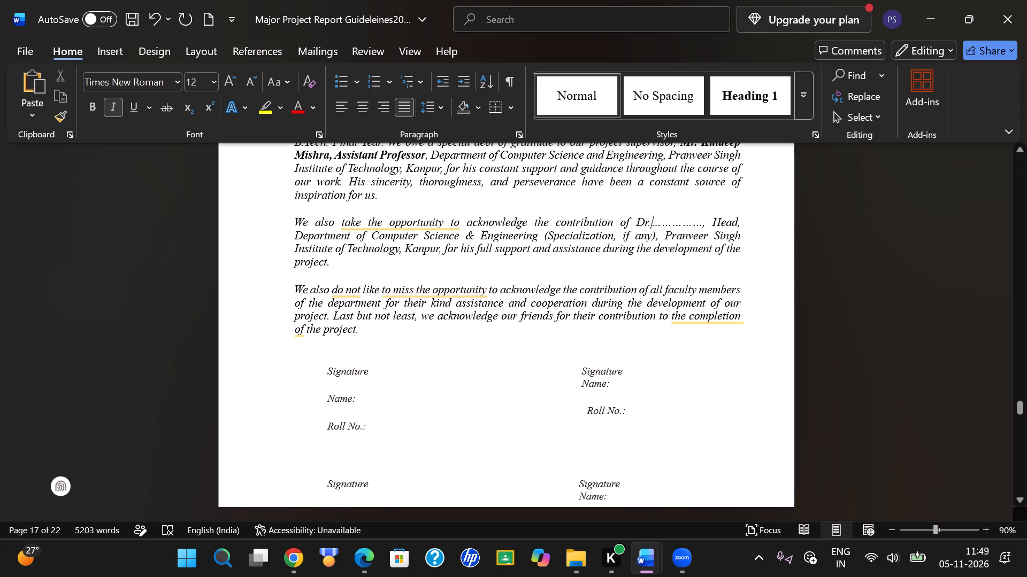
{"action": "left_click", "coordinate": [703, 222]}
{"action": "key", "text": "BackSpace"}
{"action": "key", "text": "BackSpace"}
{"action": "key", "text": "BackSpace"}
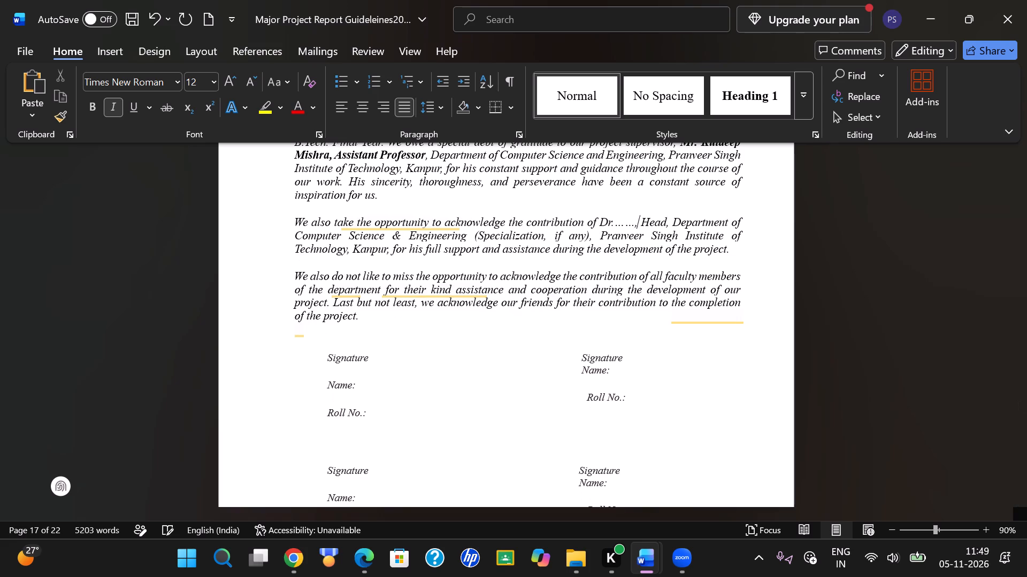
{"action": "key", "text": "BackSpace"}
{"action": "key", "text": "BackSpace"}
{"action": "key", "text": "BackSpace"}
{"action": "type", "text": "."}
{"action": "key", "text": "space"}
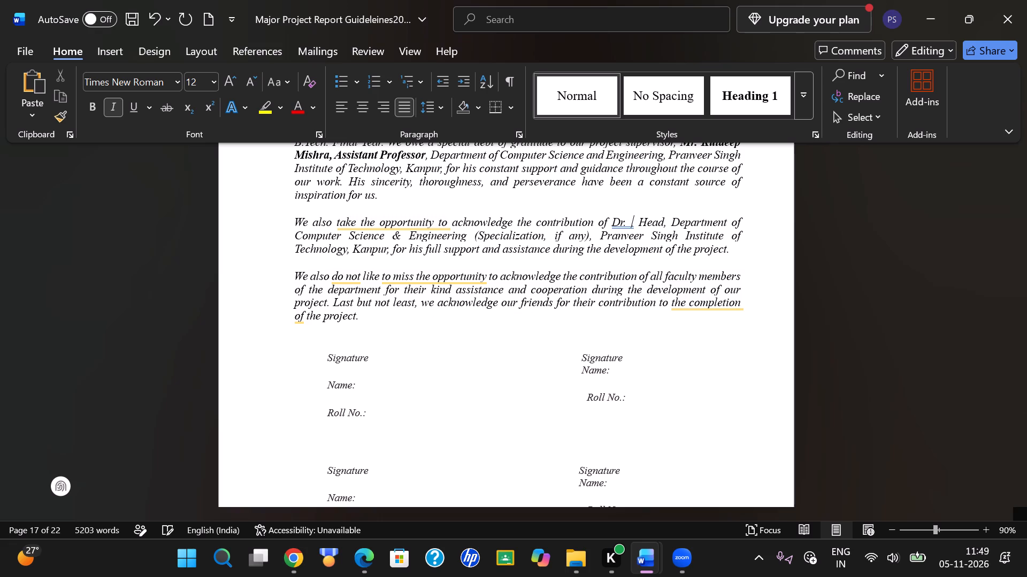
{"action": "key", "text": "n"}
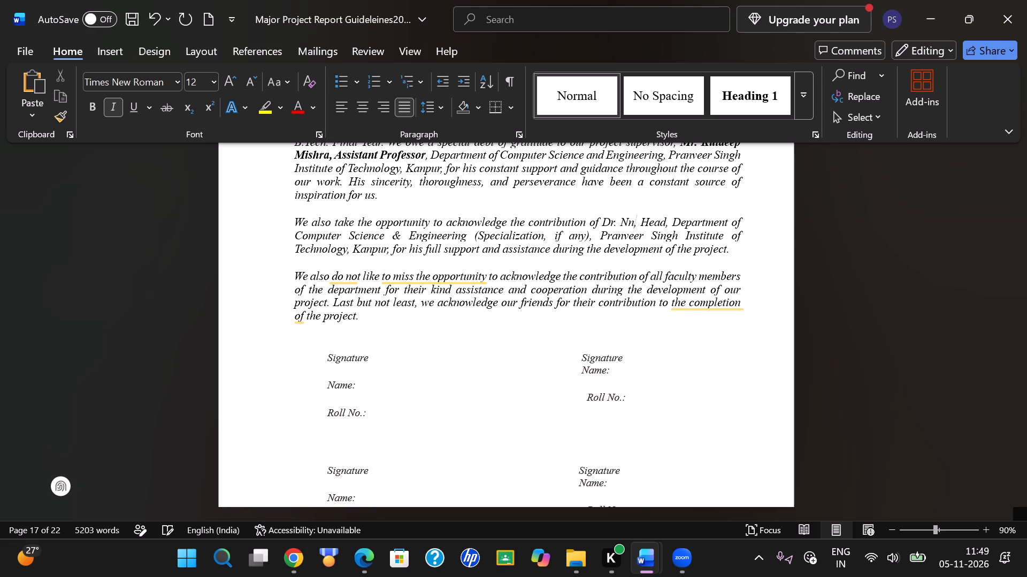
Complete the department head's name after "Dr." in the Acknowledgement's second paragraph.
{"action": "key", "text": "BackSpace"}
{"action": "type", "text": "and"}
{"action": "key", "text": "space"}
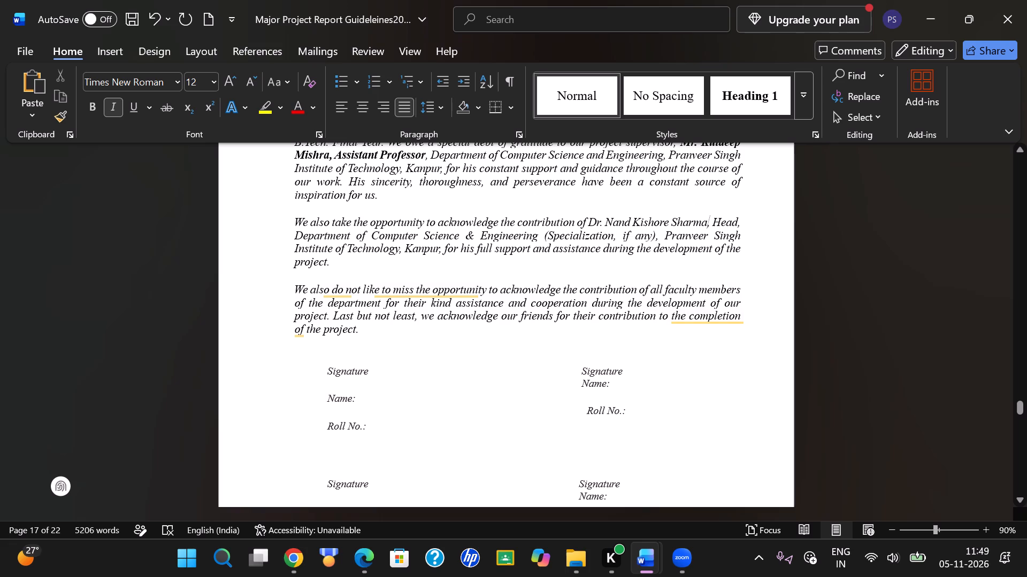
Remove "(Specialization, if any)" after "Computer Science & Engineering" in the Acknowledgement's second paragraph, keeping the comma.
{"action": "left_click", "coordinate": [655, 237]}
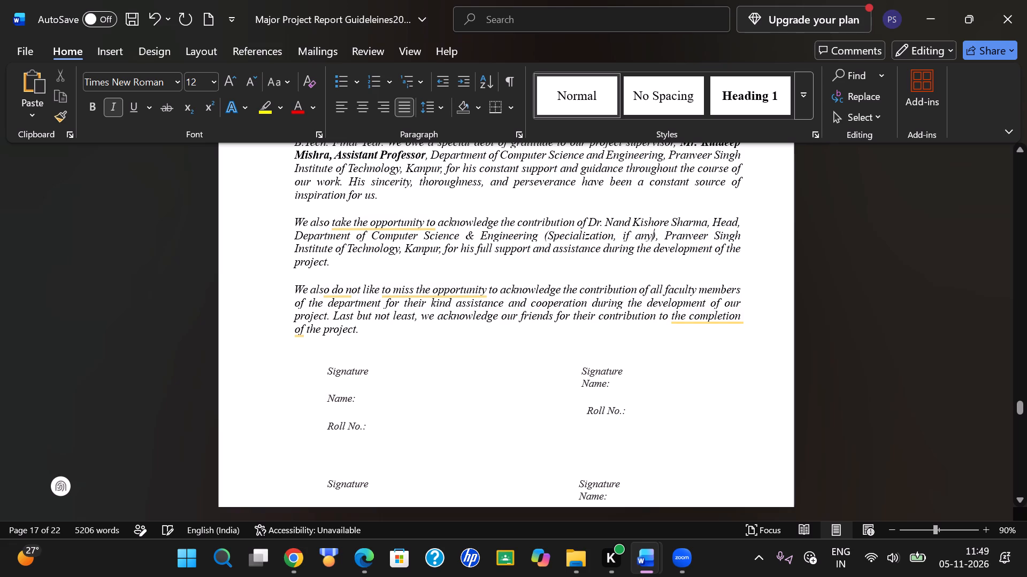
{"action": "key", "text": "Right"}
{"action": "key", "text": "BackSpace"}
{"action": "key", "text": "BackSpace"}
{"action": "key", "text": "BackSpace"}
{"action": "key", "text": "BackSpace"}
{"action": "key", "text": "BackSpace"}
{"action": "key", "text": "BackSpace"}
{"action": "key", "text": "BackSpace"}
{"action": "key", "text": "BackSpace"}
{"action": "key", "text": "BackSpace"}
{"action": "key", "text": "BackSpace"}
{"action": "key", "text": "BackSpace"}
{"action": "key", "text": "BackSpace"}
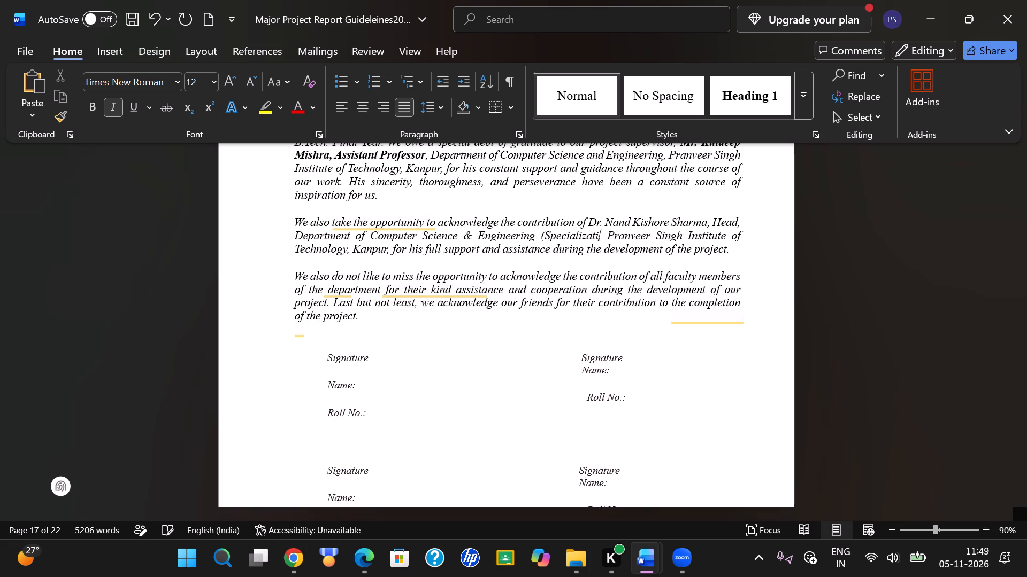
{"action": "key", "text": "BackSpace"}
{"action": "key", "text": "BackSpace"}
{"action": "key", "text": "BackSpace"}
{"action": "key", "text": "BackSpace"}
{"action": "key", "text": "BackSpace"}
{"action": "key", "text": "BackSpace"}
{"action": "key", "text": "BackSpace"}
{"action": "key", "text": "BackSpace"}
{"action": "key", "text": "BackSpace"}
{"action": "key", "text": "BackSpace"}
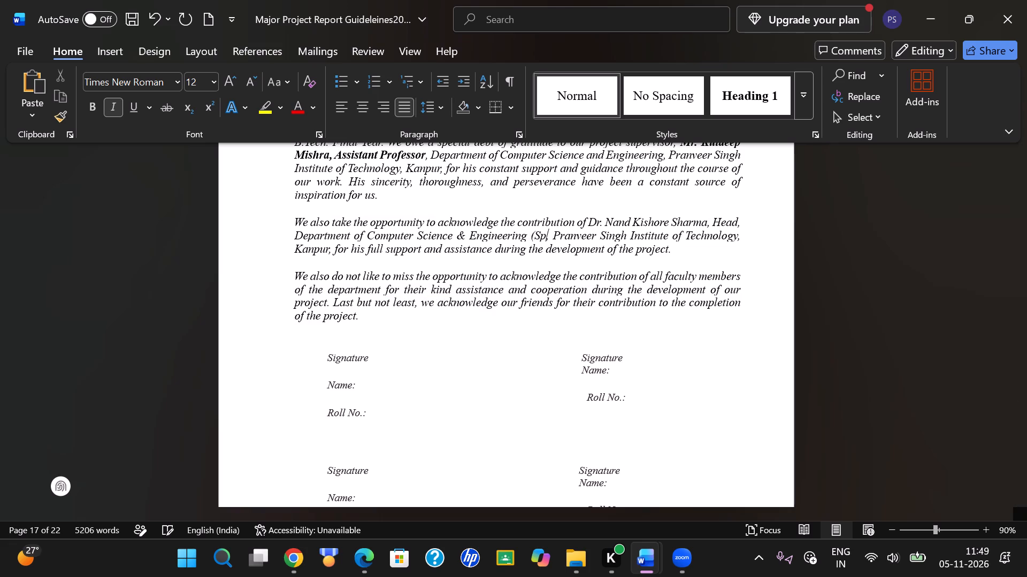
{"action": "key", "text": "BackSpace"}
{"action": "key", "text": "BackSpace"}
{"action": "key", "text": "BackSpace"}
{"action": "key", "text": "BackSpace"}
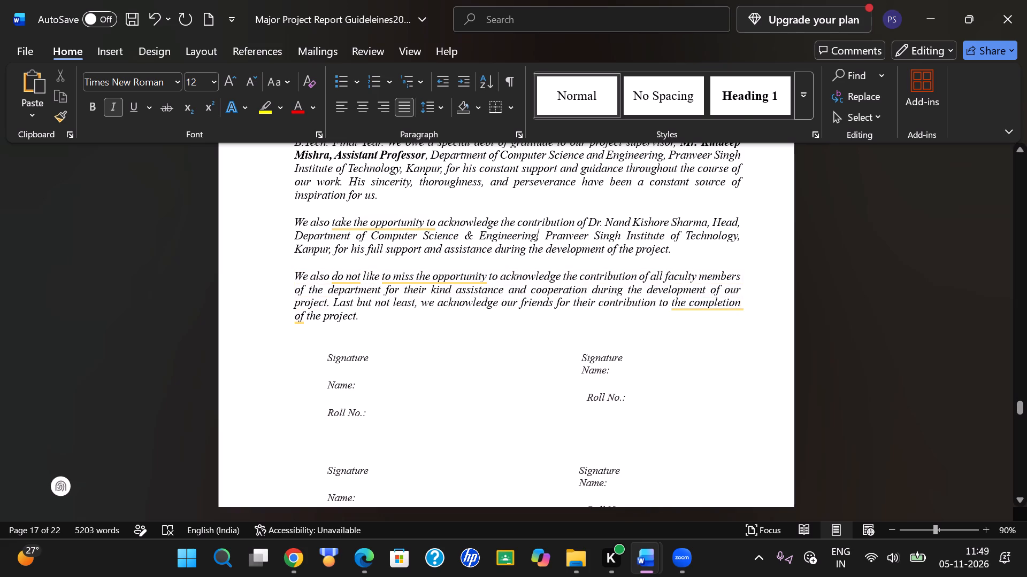
Examine the signature blocks and Table of Contents after the Acknowledgement text, and check the matching pages in the reference report.
{"action": "scroll", "coordinate": [482, 287], "scroll_direction": "down", "scroll_amount": 1}
{"action": "scroll", "coordinate": [482, 287], "scroll_direction": "up", "scroll_amount": 2}
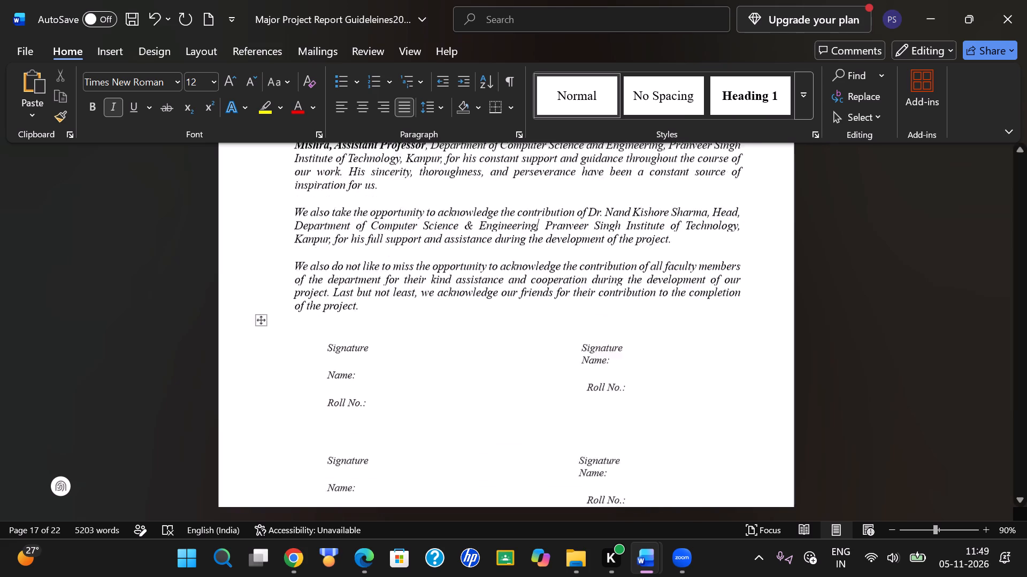
{"action": "scroll", "coordinate": [482, 287], "scroll_direction": "up", "scroll_amount": 1}
{"action": "scroll", "coordinate": [482, 287], "scroll_direction": "down", "scroll_amount": 2}
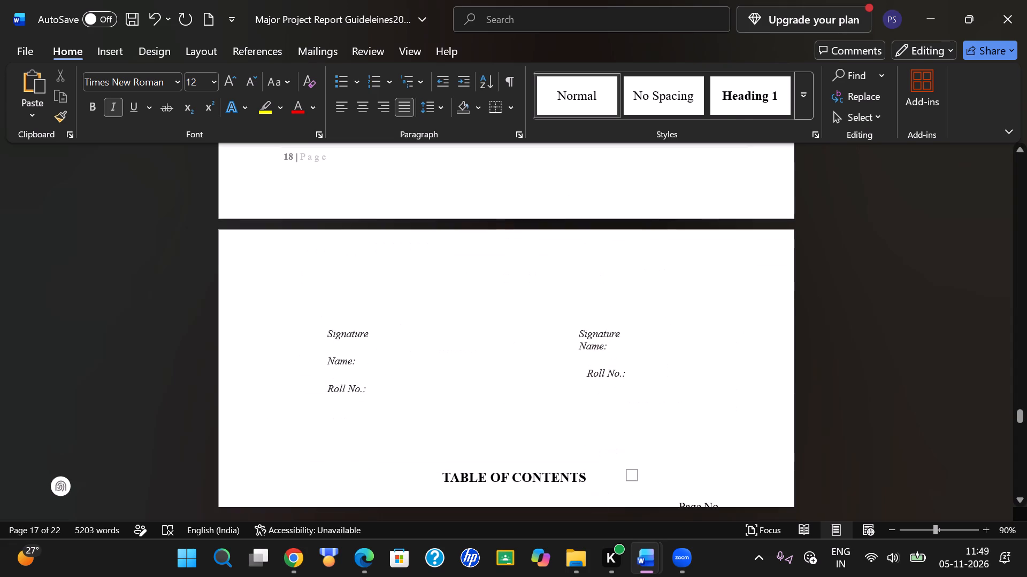
{"action": "scroll", "coordinate": [482, 287], "scroll_direction": "down", "scroll_amount": 3}
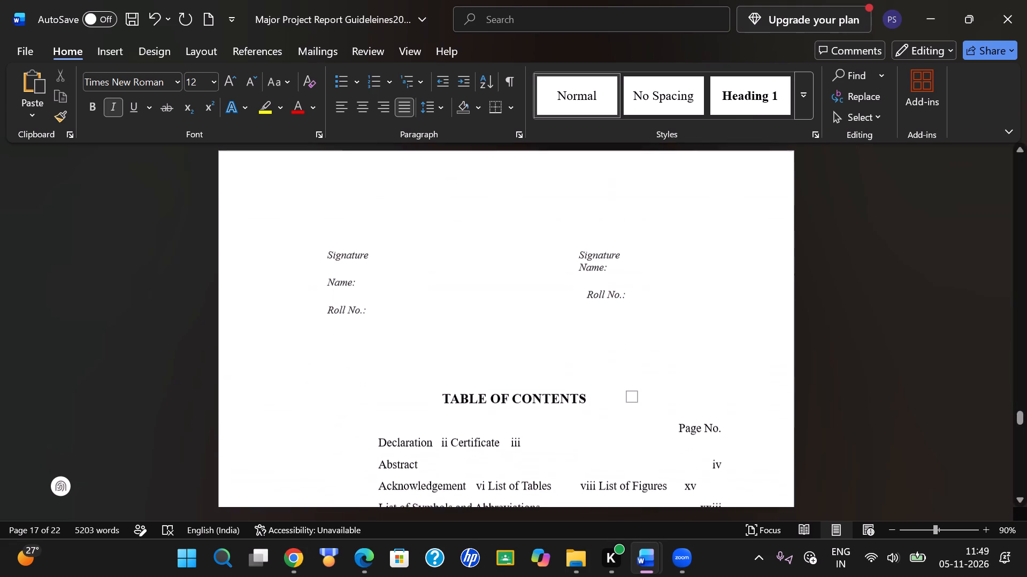
{"action": "scroll", "coordinate": [482, 287], "scroll_direction": "up", "scroll_amount": 2}
{"action": "scroll", "coordinate": [482, 287], "scroll_direction": "down", "scroll_amount": 1}
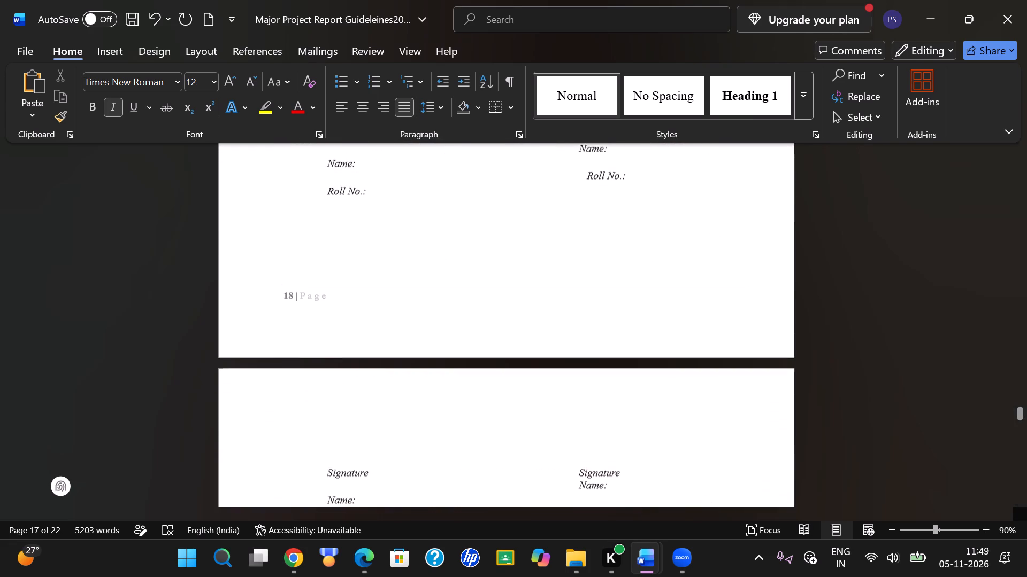
{"action": "scroll", "coordinate": [482, 287], "scroll_direction": "down", "scroll_amount": 1}
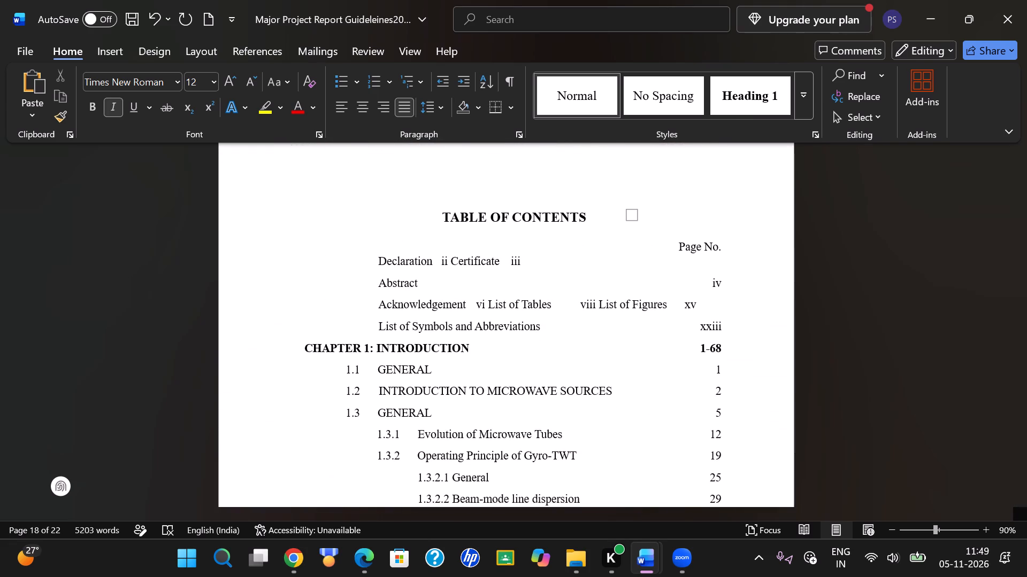
{"action": "scroll", "coordinate": [482, 287], "scroll_direction": "down", "scroll_amount": 1}
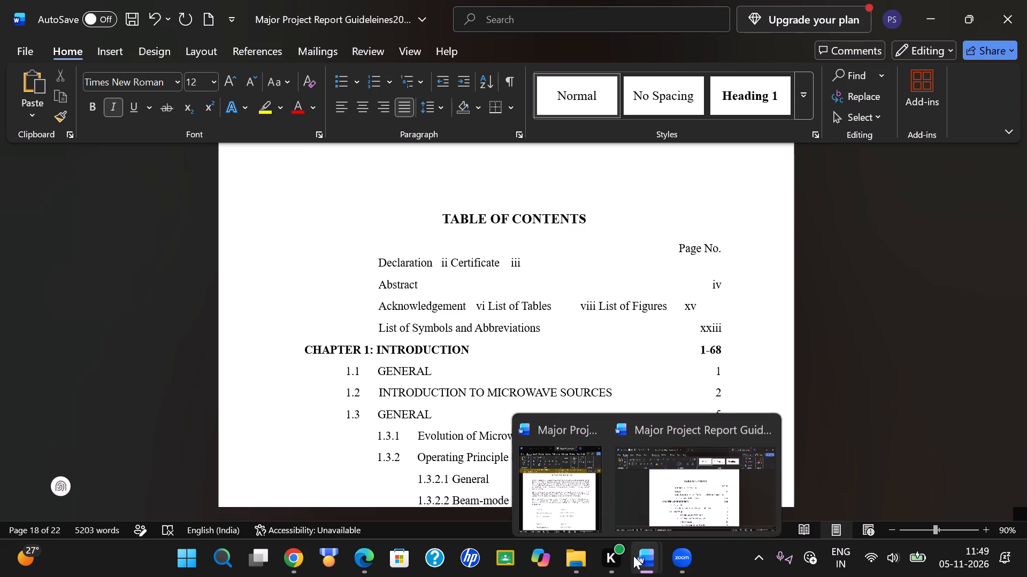
{"action": "left_click", "coordinate": [600, 489]}
{"action": "scroll", "coordinate": [379, 409], "scroll_direction": "down", "scroll_amount": 1}
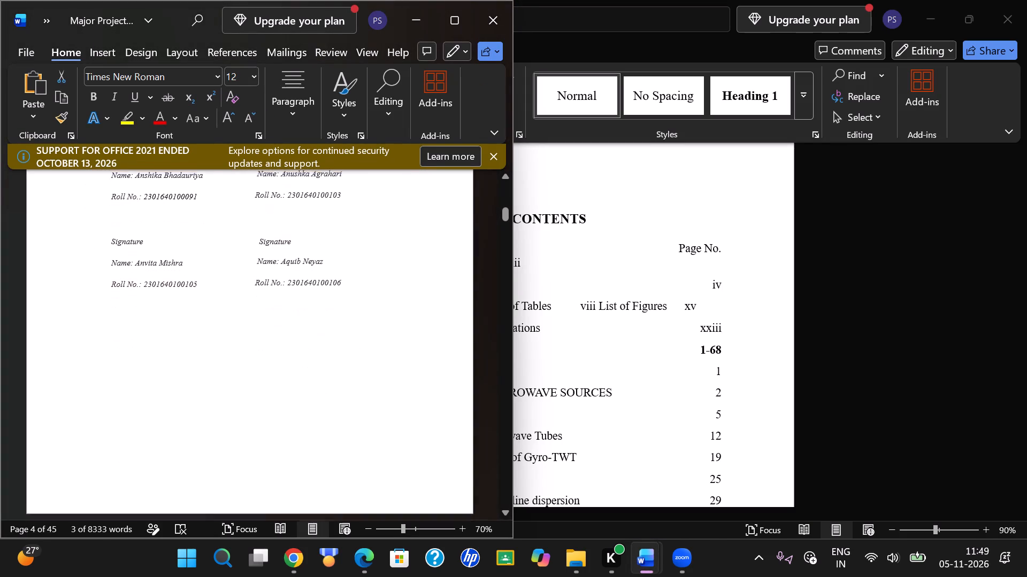
Check the reference report's pages following the Acknowledgement, and review the report's own Acknowledgement and Certificate pages.
{"action": "scroll", "coordinate": [379, 409], "scroll_direction": "down", "scroll_amount": 1}
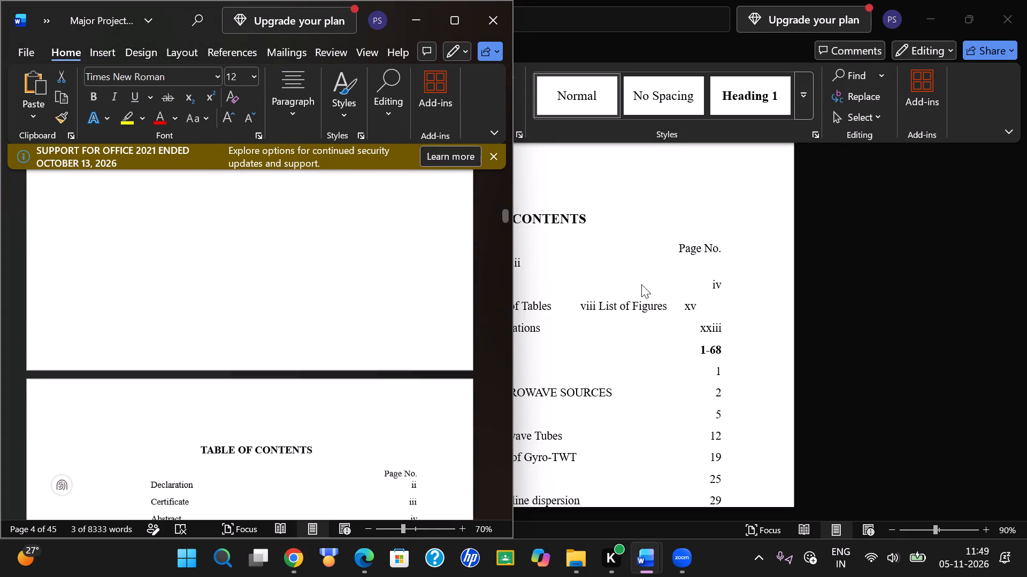
{"action": "left_click", "coordinate": [642, 251]}
{"action": "scroll", "coordinate": [642, 251], "scroll_direction": "up", "scroll_amount": 3}
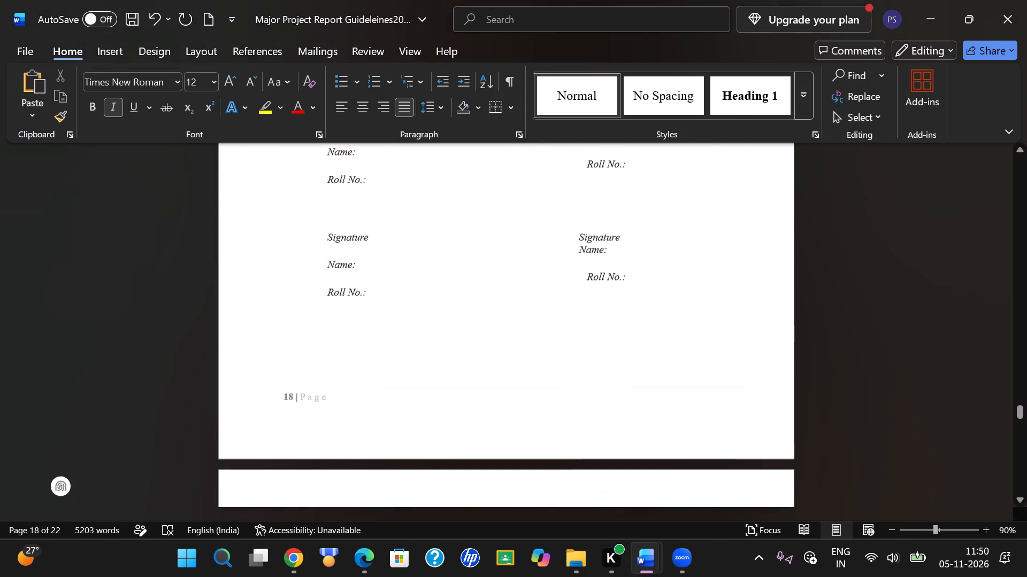
{"action": "scroll", "coordinate": [642, 251], "scroll_direction": "up", "scroll_amount": 2}
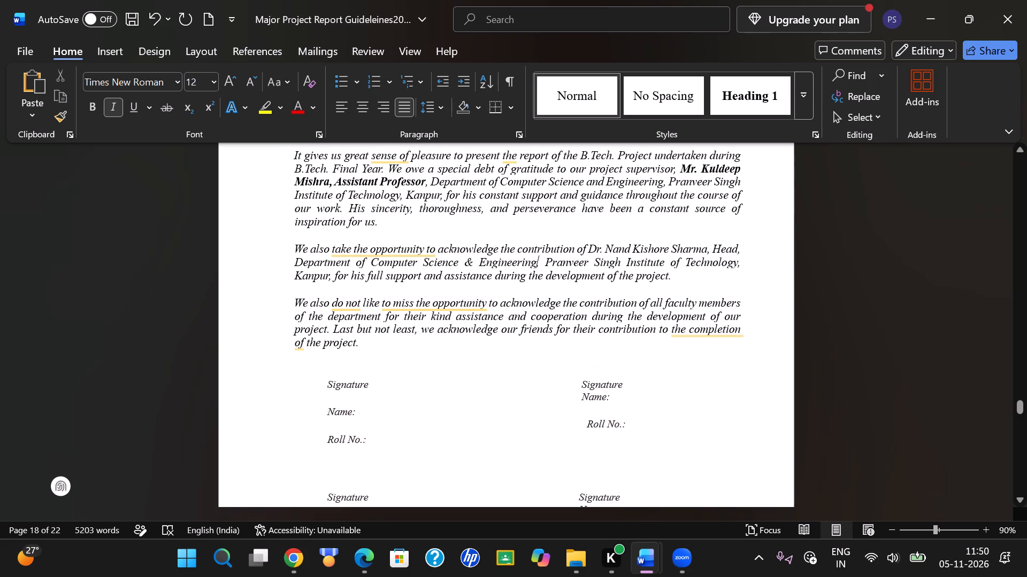
{"action": "scroll", "coordinate": [642, 251], "scroll_direction": "up", "scroll_amount": 1}
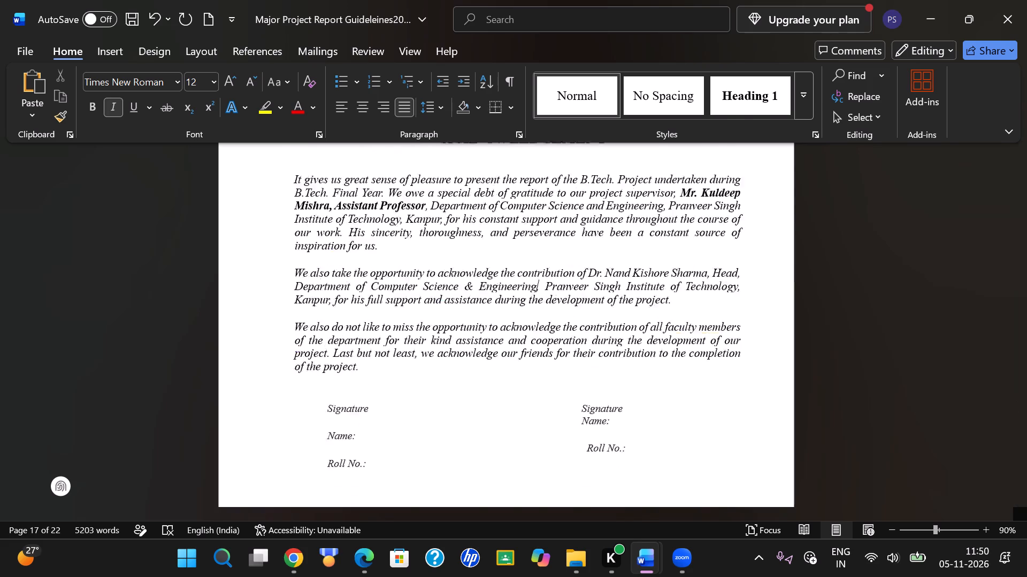
{"action": "scroll", "coordinate": [642, 251], "scroll_direction": "up", "scroll_amount": 1}
{"action": "scroll", "coordinate": [549, 325], "scroll_direction": "up", "scroll_amount": 1}
Delete the surplus blank lines above the ACKNOWLEDGEMENT heading, keeping the heading at the start of its own page.
{"action": "scroll", "coordinate": [549, 325], "scroll_direction": "down", "scroll_amount": 1}
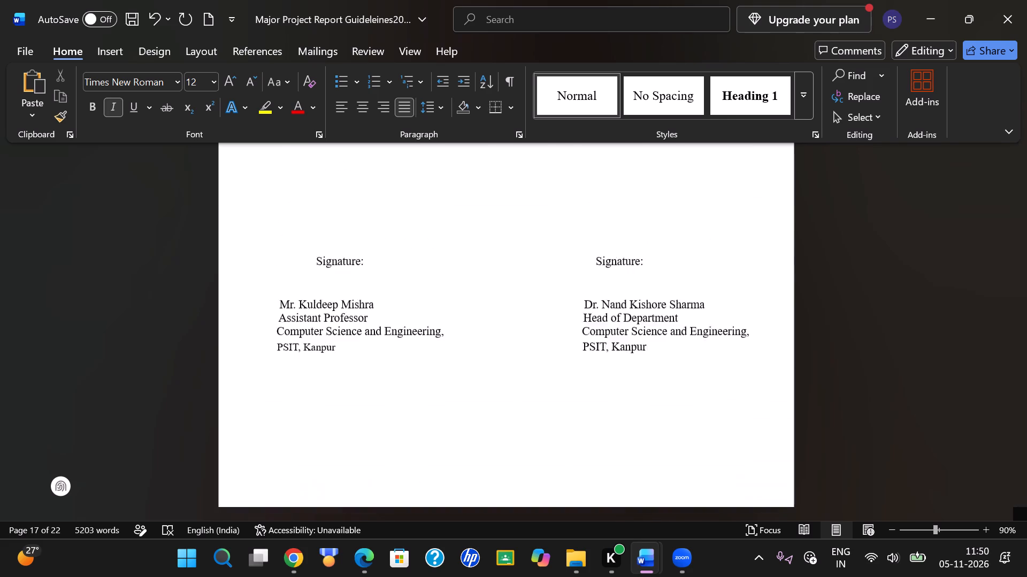
{"action": "scroll", "coordinate": [549, 325], "scroll_direction": "down", "scroll_amount": 2}
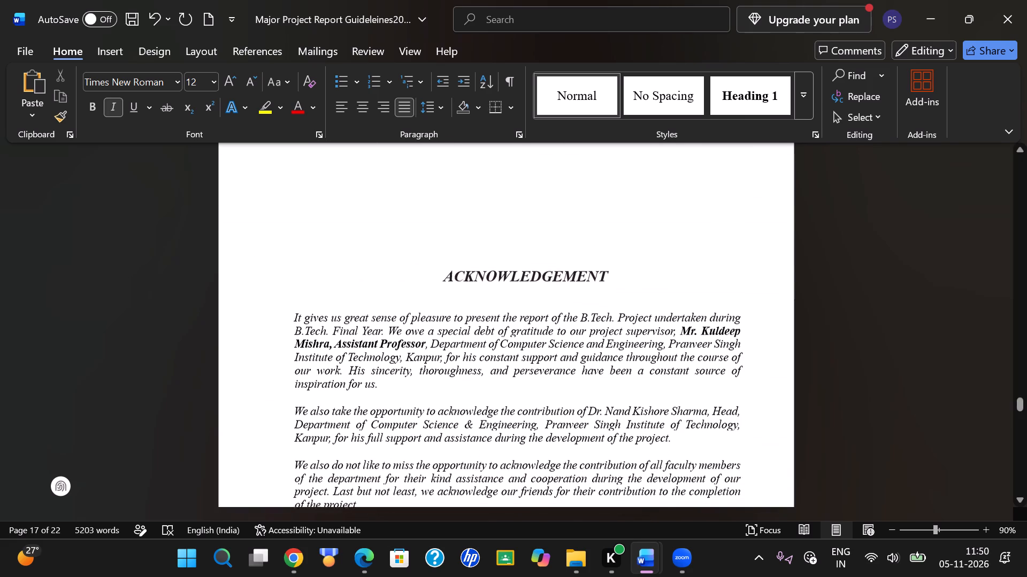
{"action": "left_click", "coordinate": [444, 246]}
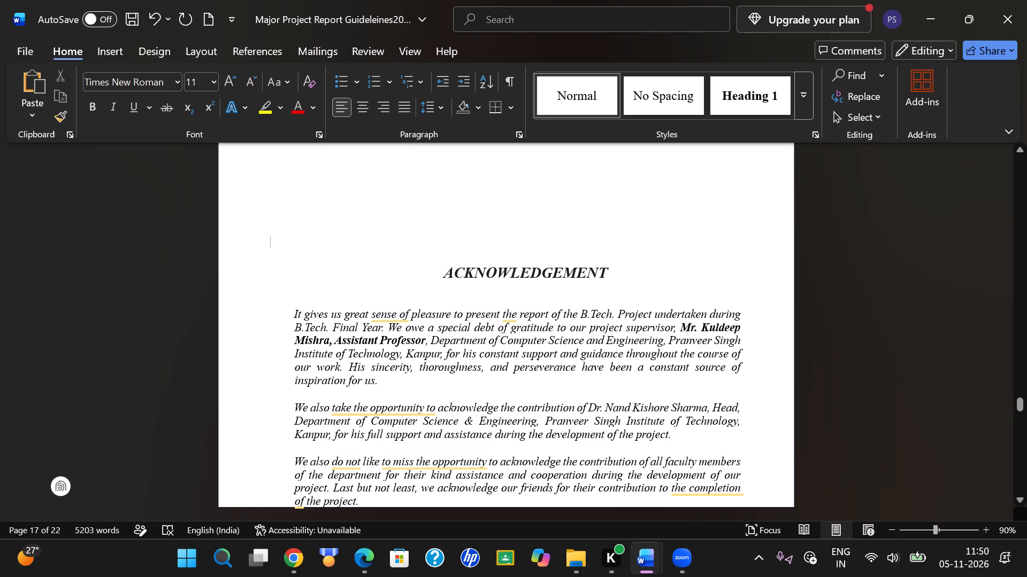
{"action": "key", "text": "BackSpace"}
{"action": "key", "text": "BackSpace"}
{"action": "key", "text": "BackSpace"}
{"action": "key", "text": "BackSpace"}
{"action": "key", "text": "BackSpace"}
{"action": "key", "text": "BackSpace"}
{"action": "key", "text": "BackSpace"}
{"action": "key", "text": "BackSpace"}
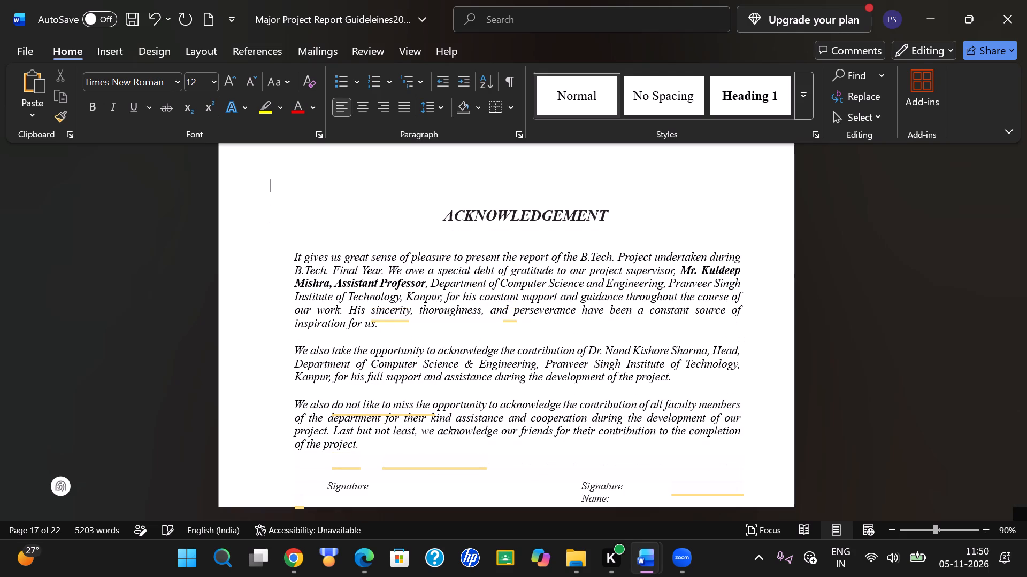
{"action": "key", "text": "BackSpace"}
{"action": "key", "text": "BackSpace"}
{"action": "key", "text": "BackSpace"}
{"action": "key", "text": "BackSpace"}
{"action": "key", "text": "BackSpace"}
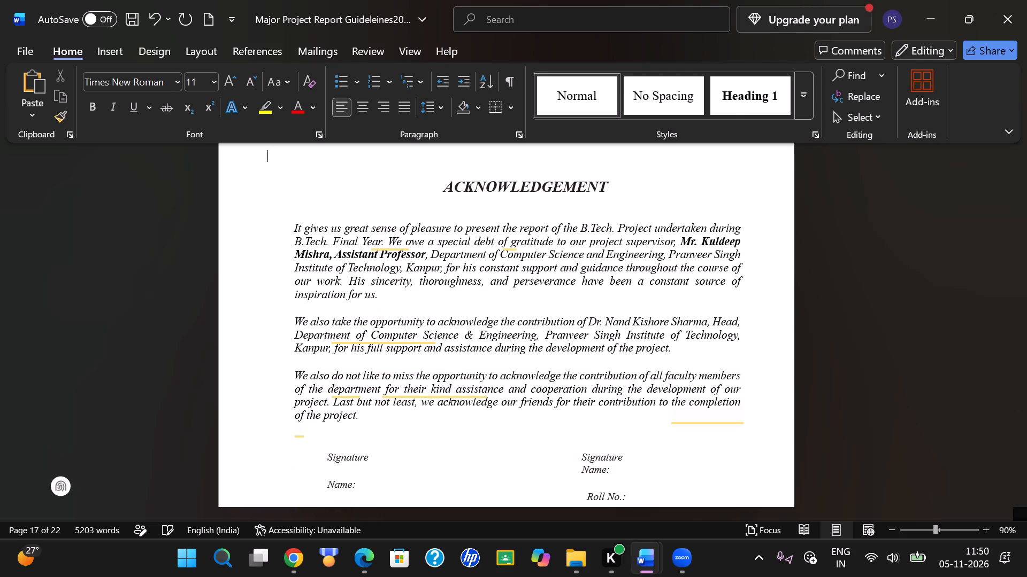
{"action": "scroll", "coordinate": [444, 246], "scroll_direction": "up", "scroll_amount": 1}
{"action": "key", "text": "BackSpace"}
{"action": "key", "text": "BackSpace"}
{"action": "key", "text": "BackSpace"}
{"action": "key", "text": "BackSpace"}
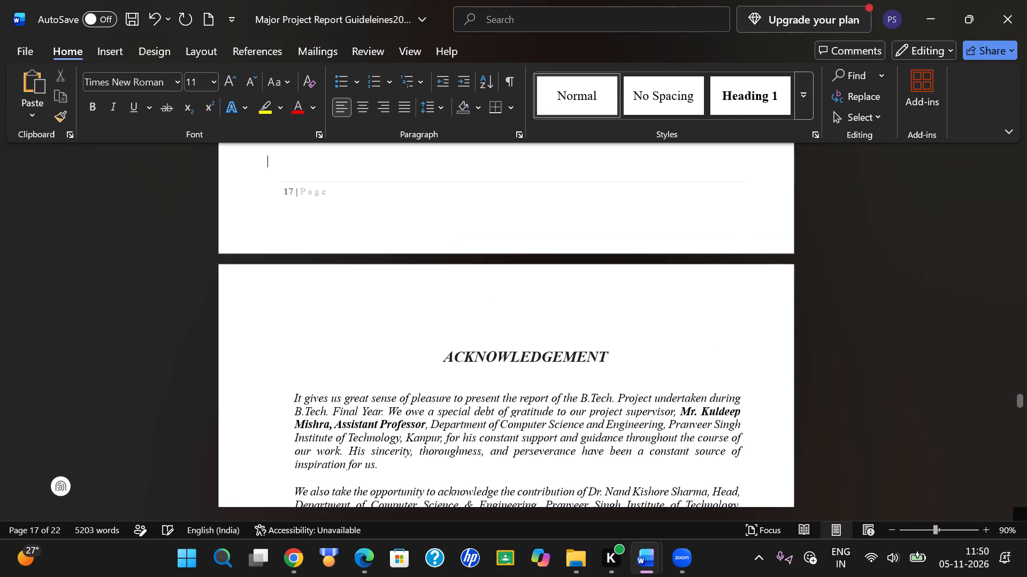
{"action": "key", "text": "BackSpace"}
{"action": "key", "text": "BackSpace"}
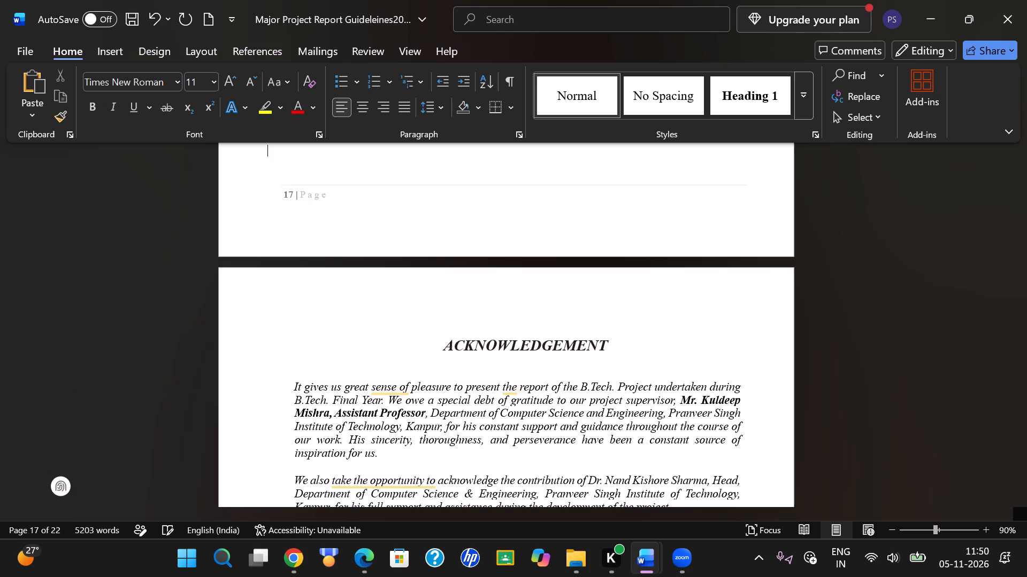
{"action": "key", "text": "BackSpace"}
{"action": "key", "text": "BackSpace"}
{"action": "key", "text": "BackSpace"}
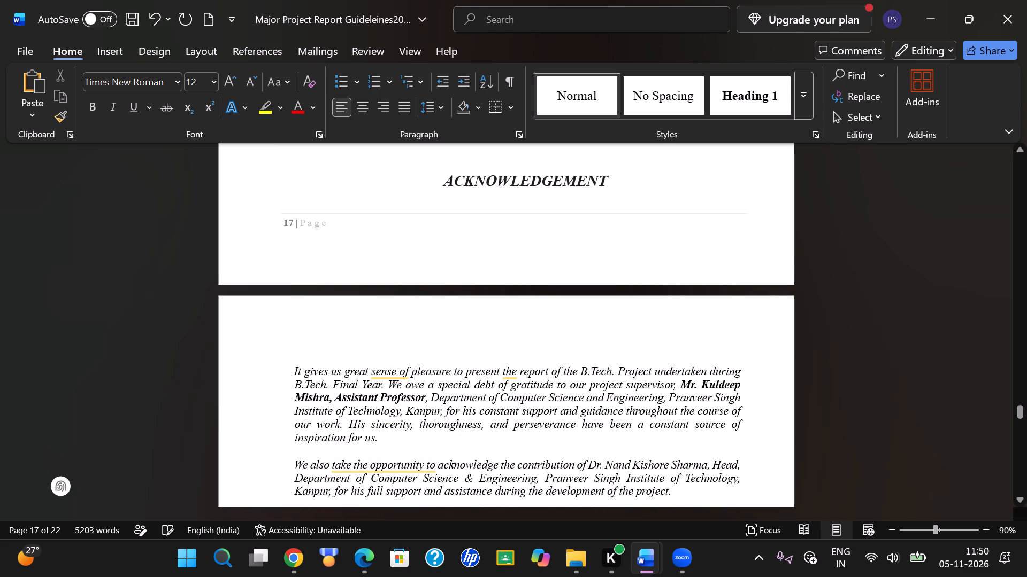
{"action": "key", "text": "Return"}
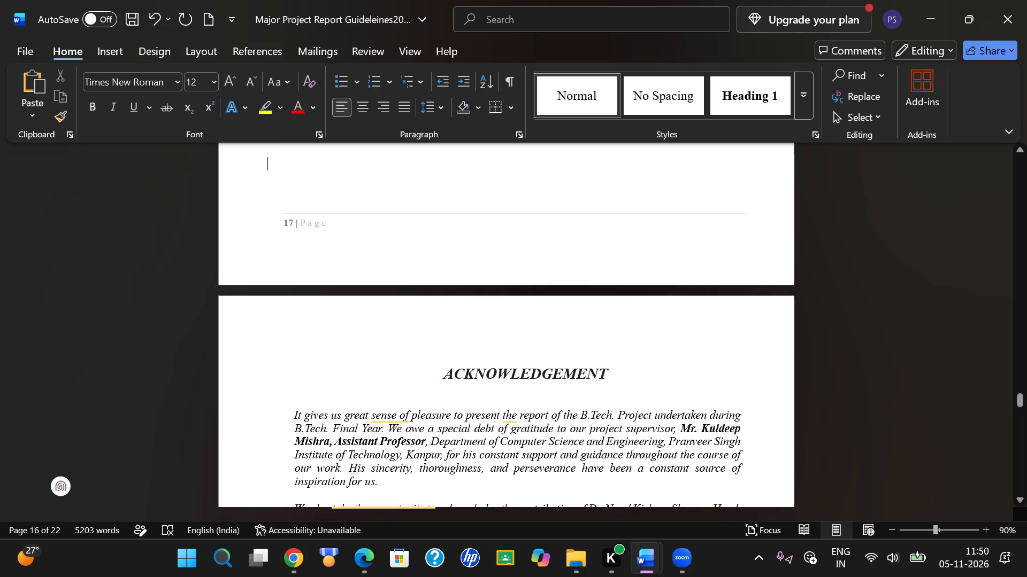
In the Acknowledgement's first signature row, move the second signatory's "Name:" label onto its own line, indented to align above "Roll No.:".
{"action": "scroll", "coordinate": [513, 340], "scroll_direction": "down", "scroll_amount": 4}
{"action": "scroll", "coordinate": [513, 340], "scroll_direction": "up", "scroll_amount": 1}
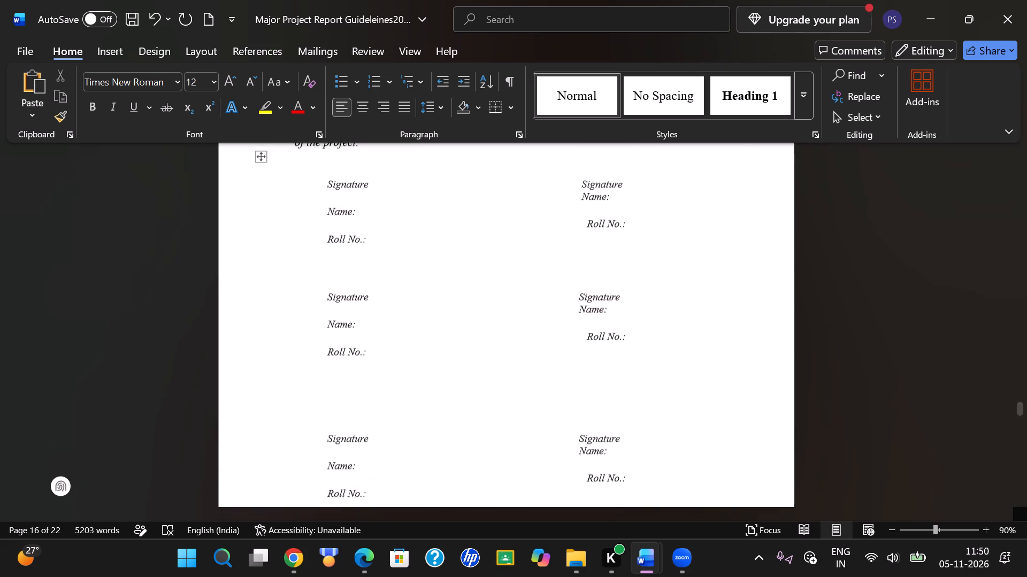
{"action": "scroll", "coordinate": [513, 340], "scroll_direction": "up", "scroll_amount": 1}
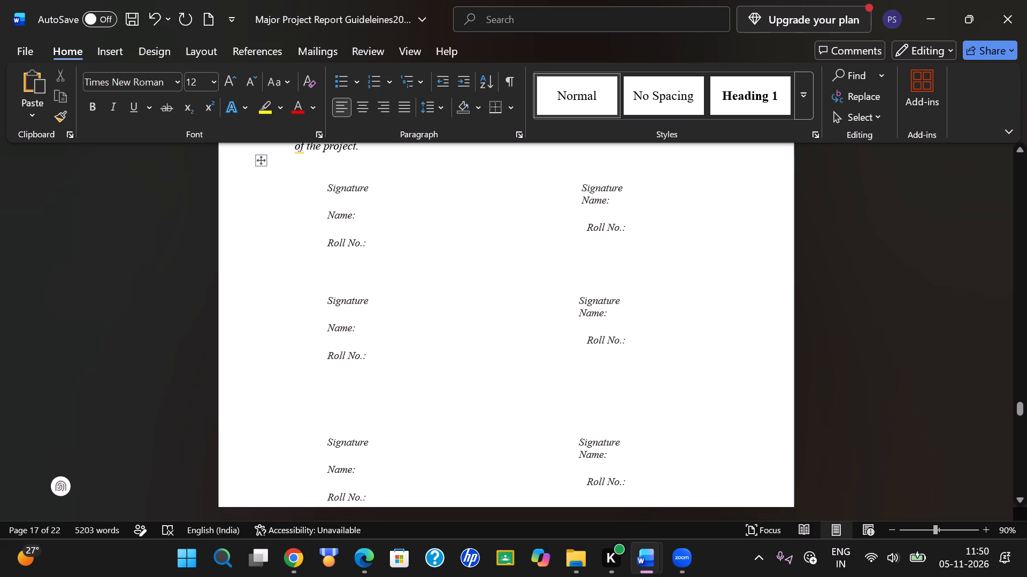
{"action": "left_click", "coordinate": [580, 200]}
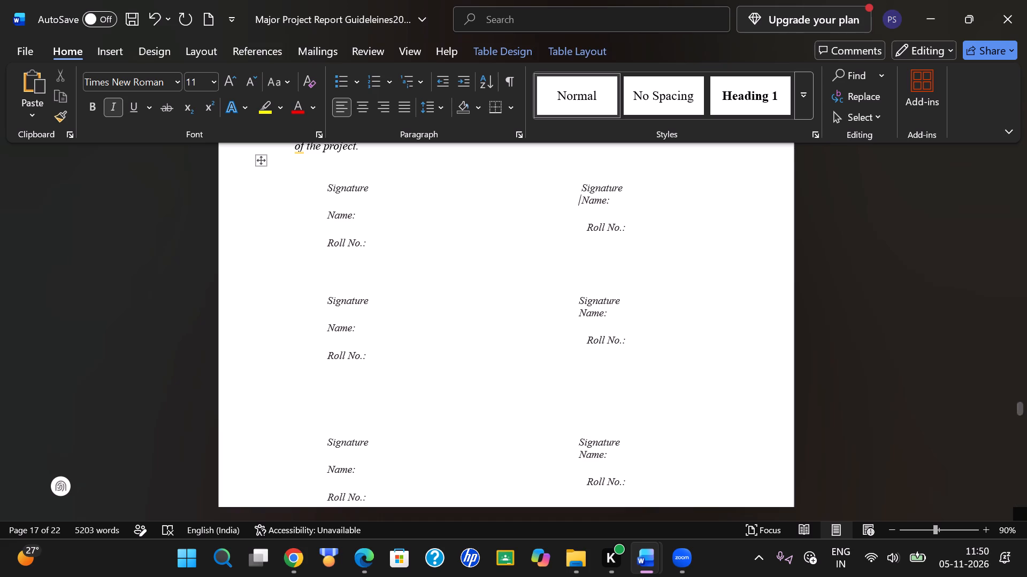
{"action": "key", "text": "Return"}
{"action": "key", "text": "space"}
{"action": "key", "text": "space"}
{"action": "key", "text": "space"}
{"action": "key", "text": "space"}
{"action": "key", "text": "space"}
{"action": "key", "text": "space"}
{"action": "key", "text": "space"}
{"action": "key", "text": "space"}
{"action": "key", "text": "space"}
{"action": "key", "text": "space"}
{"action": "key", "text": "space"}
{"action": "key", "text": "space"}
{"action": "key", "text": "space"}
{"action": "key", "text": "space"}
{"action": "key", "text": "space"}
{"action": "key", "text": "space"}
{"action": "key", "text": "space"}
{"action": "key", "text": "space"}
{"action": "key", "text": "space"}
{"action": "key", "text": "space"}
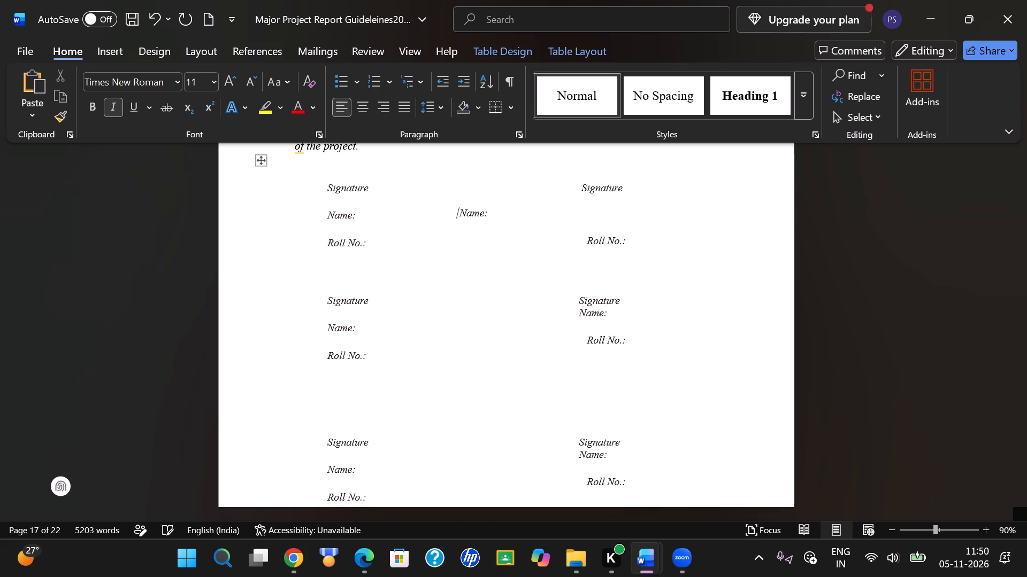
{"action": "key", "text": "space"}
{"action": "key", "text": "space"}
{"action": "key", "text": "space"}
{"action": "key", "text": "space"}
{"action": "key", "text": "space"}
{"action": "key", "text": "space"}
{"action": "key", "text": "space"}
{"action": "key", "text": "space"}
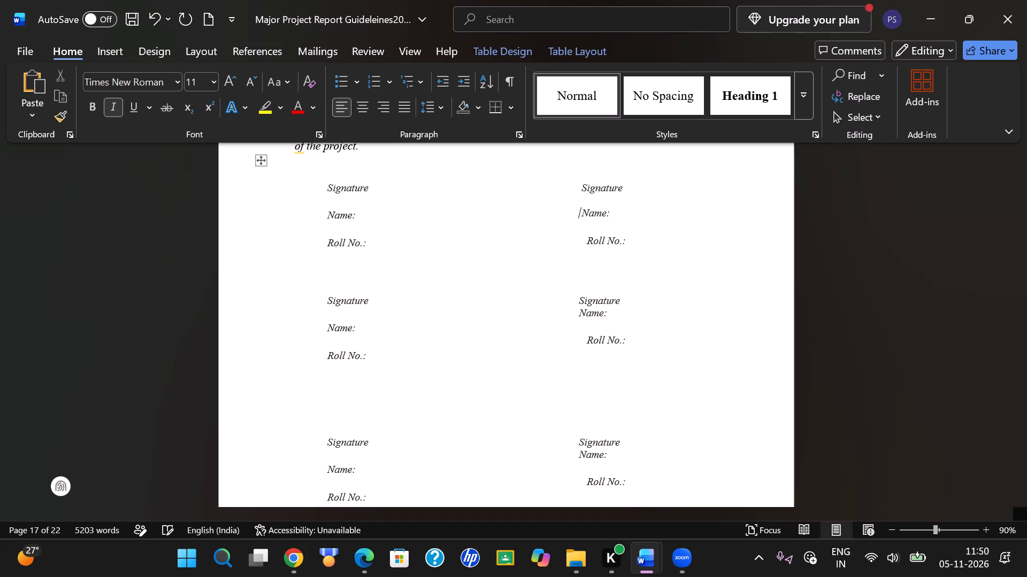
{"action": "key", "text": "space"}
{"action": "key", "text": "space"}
Enter the first student's name after "Name:" in the first signature block of the Acknowledgement.
{"action": "left_click", "coordinate": [371, 219]}
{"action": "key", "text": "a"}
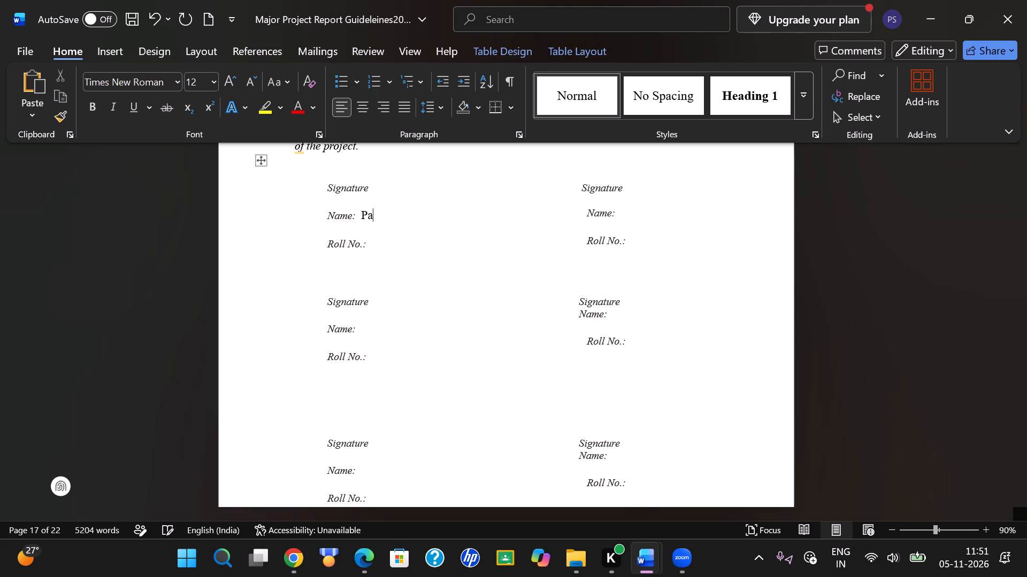
{"action": "key", "text": "BackSpace"}
{"action": "key", "text": "BackSpace"}
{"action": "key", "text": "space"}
{"action": "key", "text": "BackSpace"}
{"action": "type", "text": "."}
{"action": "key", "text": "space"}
Enter the first student's roll number after "Roll No.:" in the same signature block.
{"action": "scroll", "coordinate": [371, 219], "scroll_direction": "right", "scroll_amount": 1}
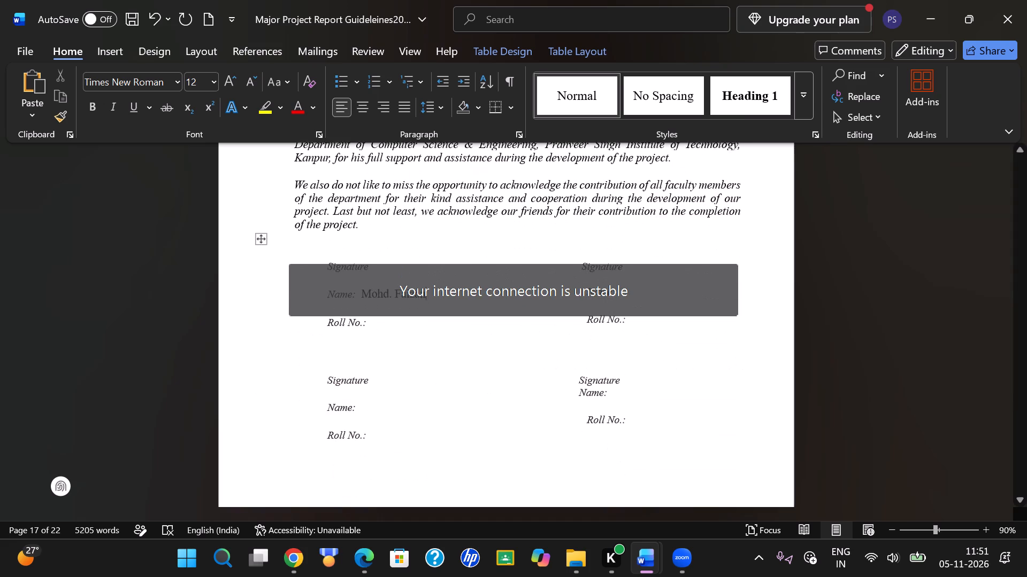
{"action": "scroll", "coordinate": [371, 219], "scroll_direction": "right", "scroll_amount": 1}
{"action": "left_click", "coordinate": [403, 309]}
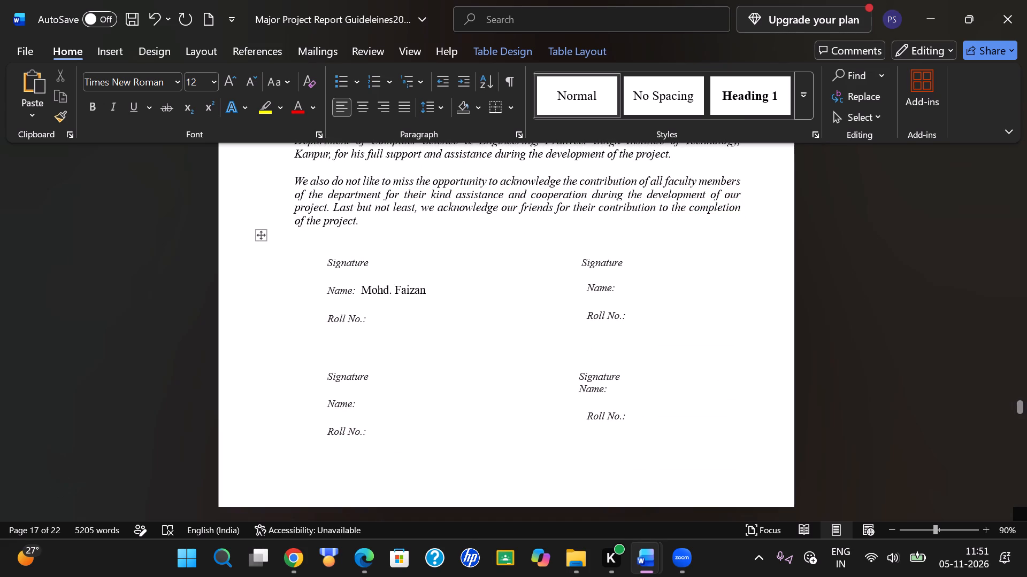
{"action": "left_click", "coordinate": [370, 316]}
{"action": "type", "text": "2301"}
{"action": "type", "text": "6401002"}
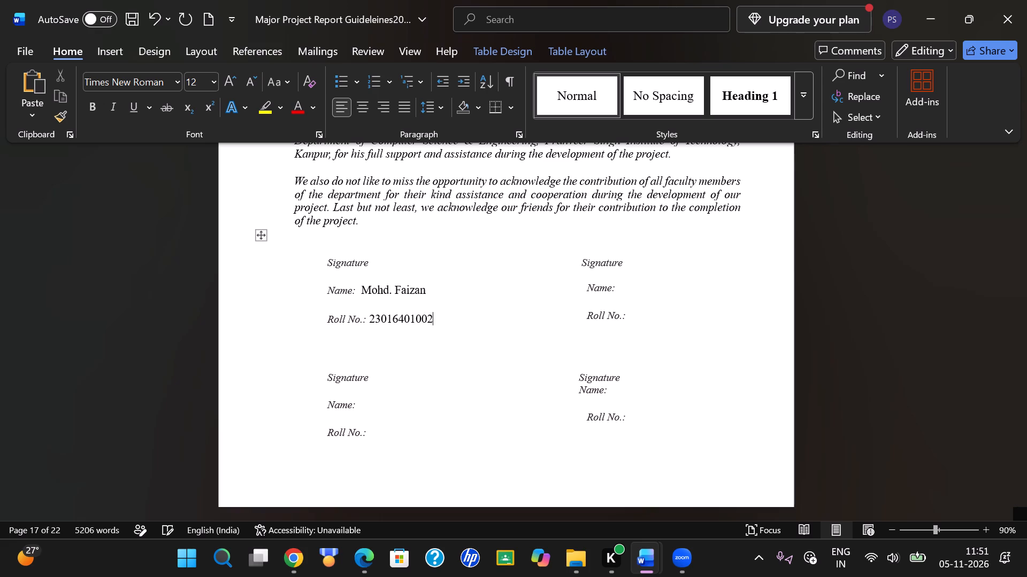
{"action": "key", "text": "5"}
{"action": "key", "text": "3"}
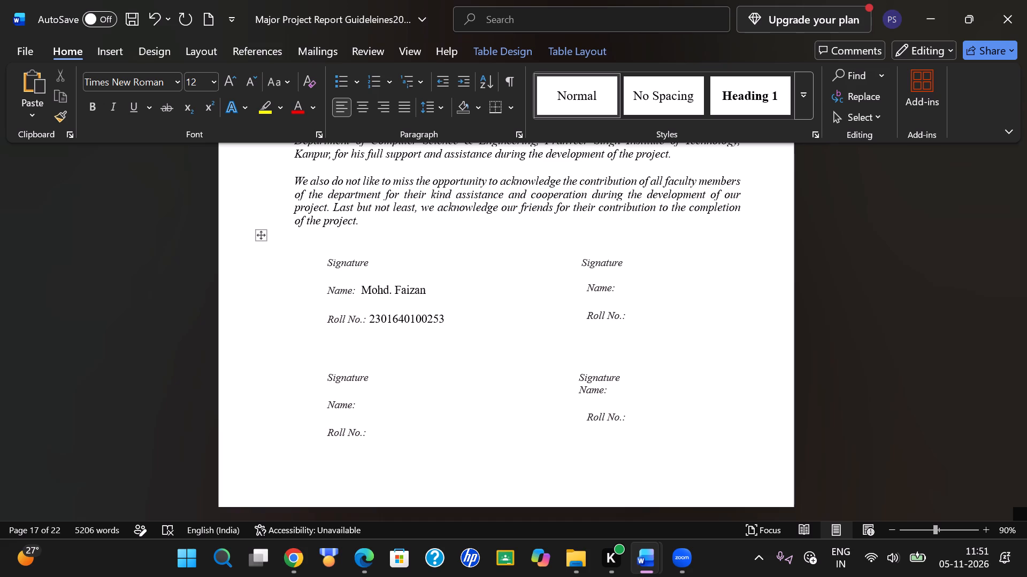
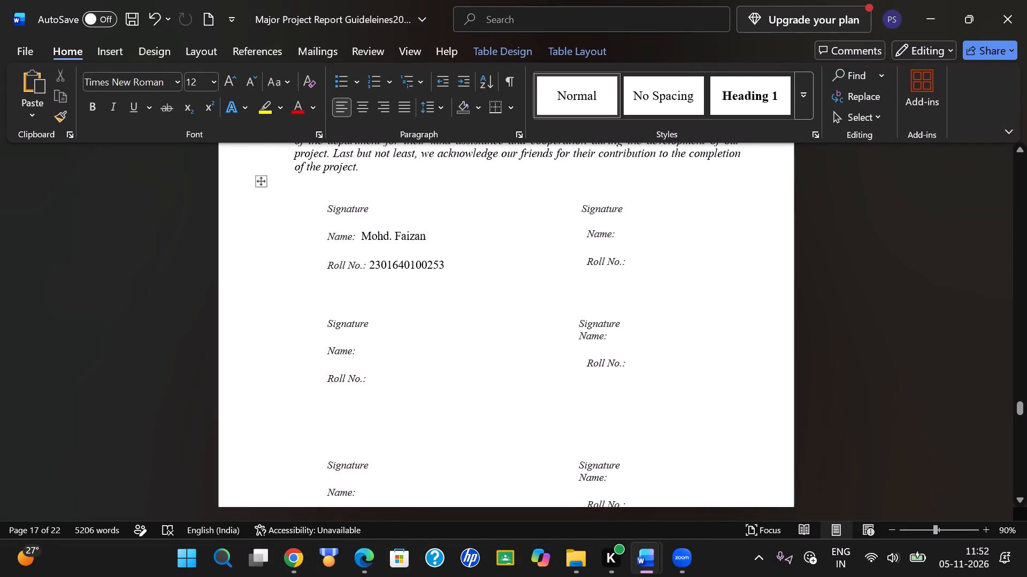
Enter the second student's name after "Name:" in the second signatory's block of the Acknowledgement's first signature row.
{"action": "left_click", "coordinate": [622, 235]}
{"action": "key", "text": "BackSpace"}
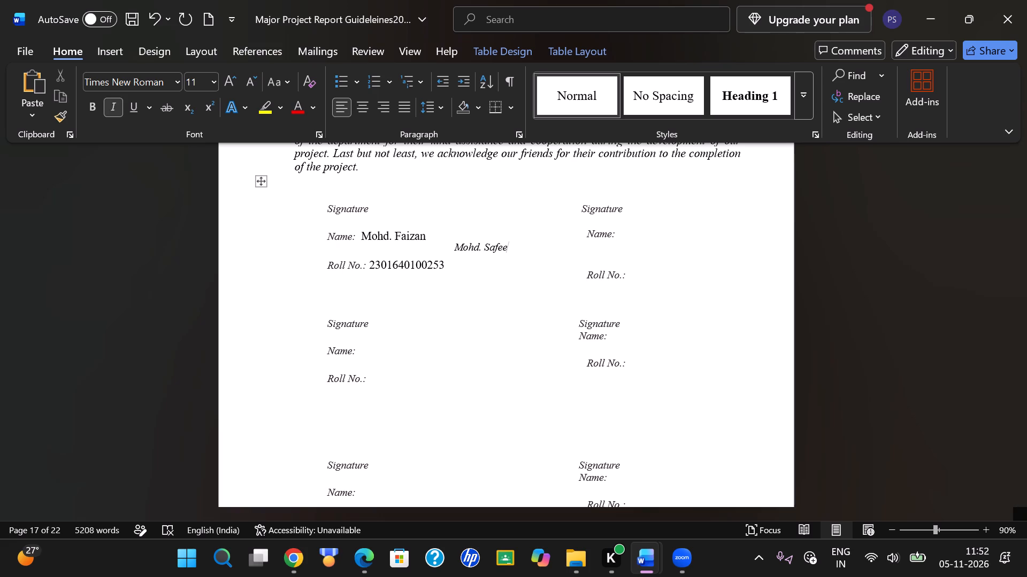
Reduce the spacing before the second signatory's "Name:" label so that the label and full name fit on one line.
{"action": "key", "text": "Left"}
{"action": "key", "text": "Left"}
{"action": "key", "text": "Left"}
{"action": "key", "text": "Left"}
{"action": "key", "text": "Left"}
{"action": "key", "text": "Left"}
{"action": "key", "text": "Left"}
{"action": "key", "text": "Left"}
{"action": "key", "text": "Left"}
{"action": "key", "text": "Left"}
{"action": "left_click", "coordinate": [585, 234]}
{"action": "key", "text": "Right"}
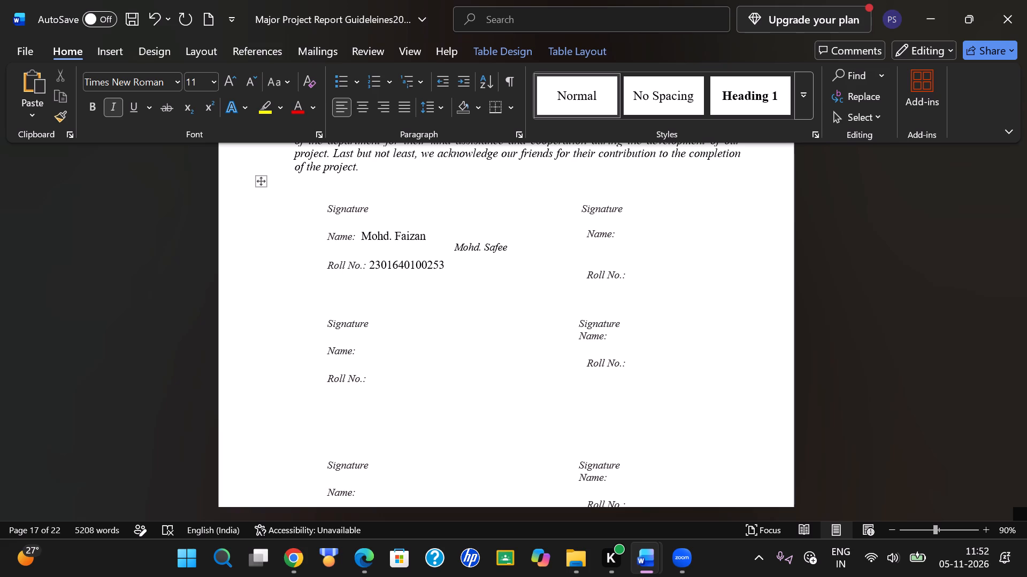
{"action": "key", "text": "BackSpace"}
{"action": "key", "text": "BackSpace"}
{"action": "key", "text": "BackSpace"}
{"action": "key", "text": "BackSpace"}
{"action": "key", "text": "BackSpace"}
{"action": "key", "text": "BackSpace"}
{"action": "key", "text": "BackSpace"}
{"action": "key", "text": "BackSpace"}
{"action": "key", "text": "BackSpace"}
{"action": "key", "text": "BackSpace"}
{"action": "key", "text": "BackSpace"}
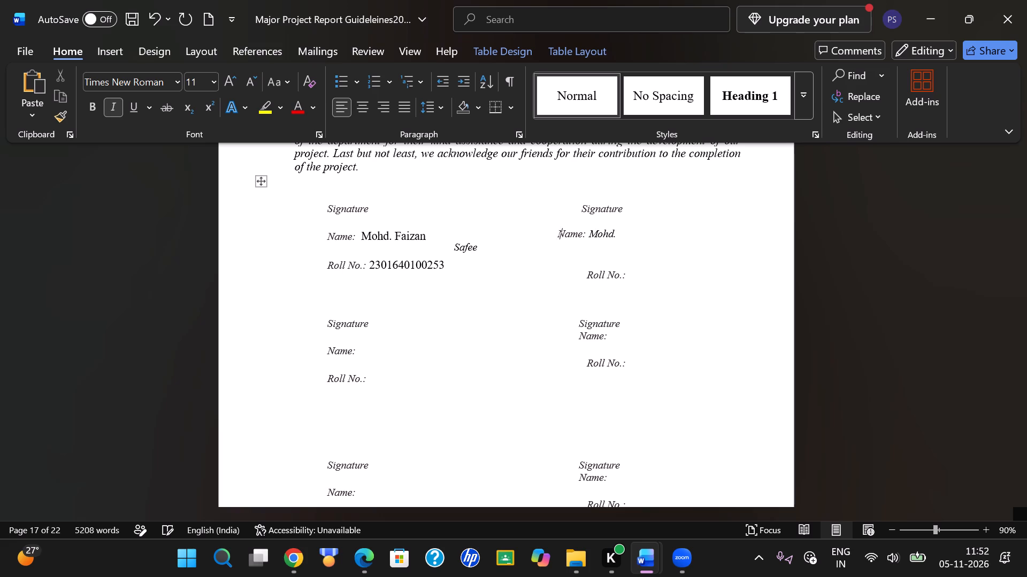
{"action": "key", "text": "BackSpace"}
{"action": "key", "text": "BackSpace"}
{"action": "key", "text": "BackSpace"}
{"action": "key", "text": "BackSpace"}
{"action": "key", "text": "BackSpace"}
{"action": "key", "text": "BackSpace"}
{"action": "key", "text": "BackSpace"}
Reduce the spacing before the second signatory's "Roll No.:" label to bring it roughly into line beneath the "Name:" label.
{"action": "key", "text": "Down"}
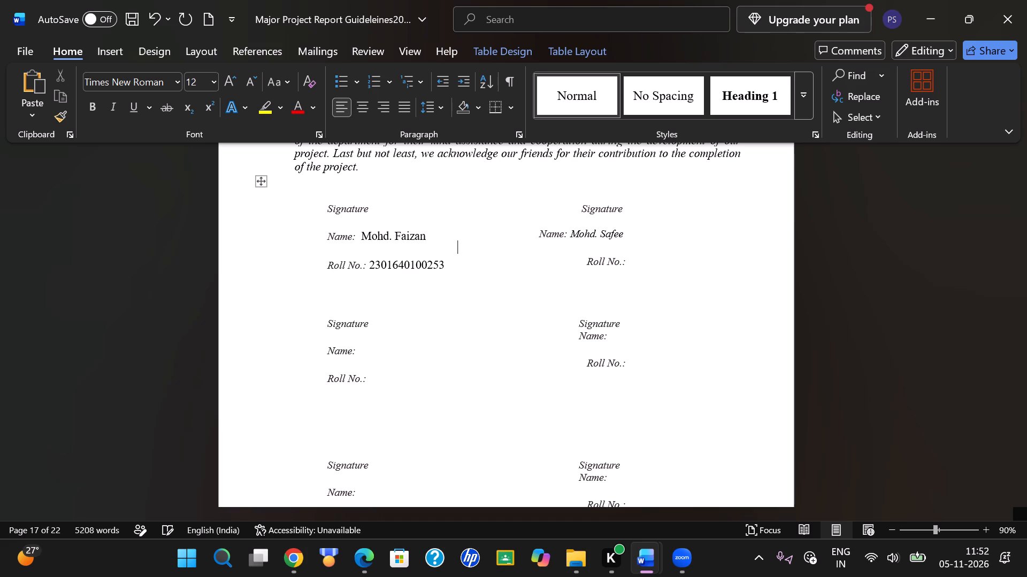
{"action": "key", "text": "Down"}
{"action": "key", "text": "Right"}
{"action": "key", "text": "Right"}
{"action": "key", "text": "Right"}
{"action": "key", "text": "Right"}
{"action": "key", "text": "Right"}
{"action": "key", "text": "Right"}
{"action": "key", "text": "Right"}
{"action": "key", "text": "Right"}
{"action": "key", "text": "Right"}
{"action": "key", "text": "Right"}
{"action": "key", "text": "Right"}
{"action": "key", "text": "Right"}
{"action": "key", "text": "Right"}
{"action": "key", "text": "Right"}
{"action": "key", "text": "Right"}
{"action": "key", "text": "Right"}
{"action": "key", "text": "Right"}
{"action": "key", "text": "Right"}
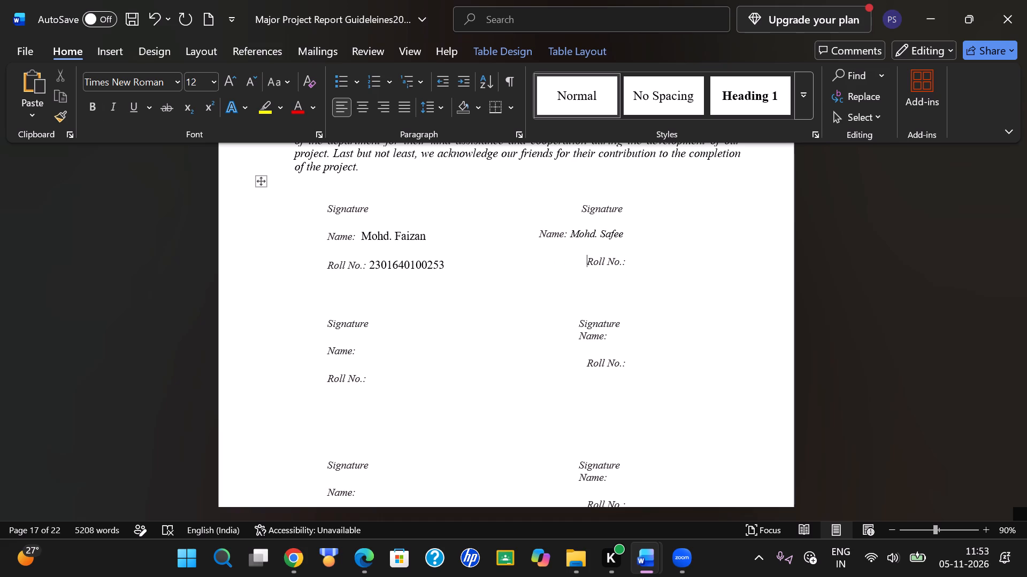
{"action": "key", "text": "BackSpace"}
{"action": "key", "text": "BackSpace"}
{"action": "key", "text": "BackSpace"}
{"action": "key", "text": "BackSpace"}
{"action": "key", "text": "BackSpace"}
{"action": "key", "text": "BackSpace"}
{"action": "key", "text": "BackSpace"}
{"action": "key", "text": "BackSpace"}
{"action": "key", "text": "BackSpace"}
{"action": "key", "text": "BackSpace"}
{"action": "key", "text": "BackSpace"}
{"action": "key", "text": "BackSpace"}
{"action": "key", "text": "BackSpace"}
{"action": "key", "text": "BackSpace"}
{"action": "key", "text": "BackSpace"}
{"action": "key", "text": "BackSpace"}
{"action": "key", "text": "BackSpace"}
{"action": "key", "text": "BackSpace"}
{"action": "key", "text": "BackSpace"}
{"action": "key", "text": "BackSpace"}
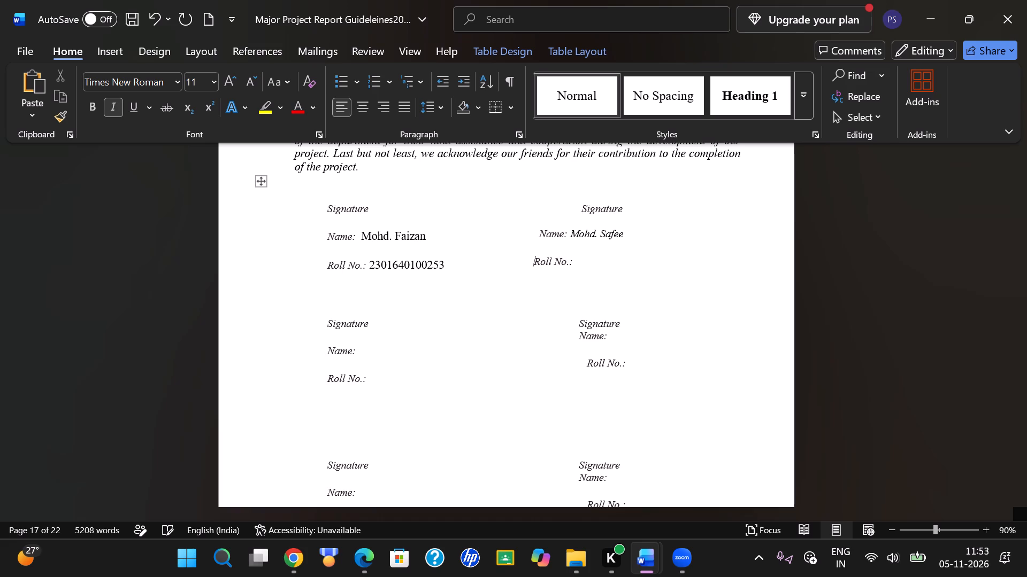
{"action": "key", "text": "space"}
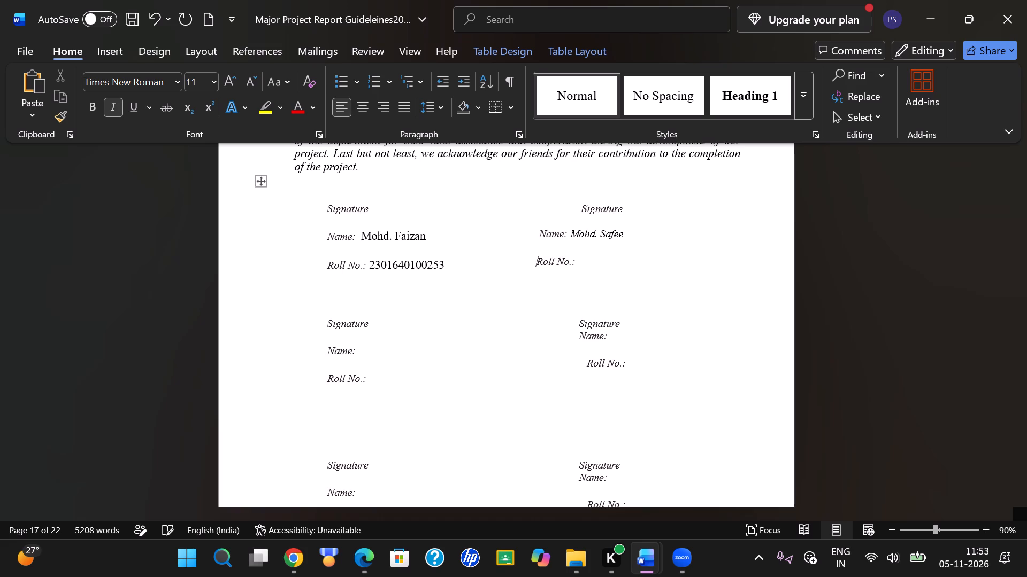
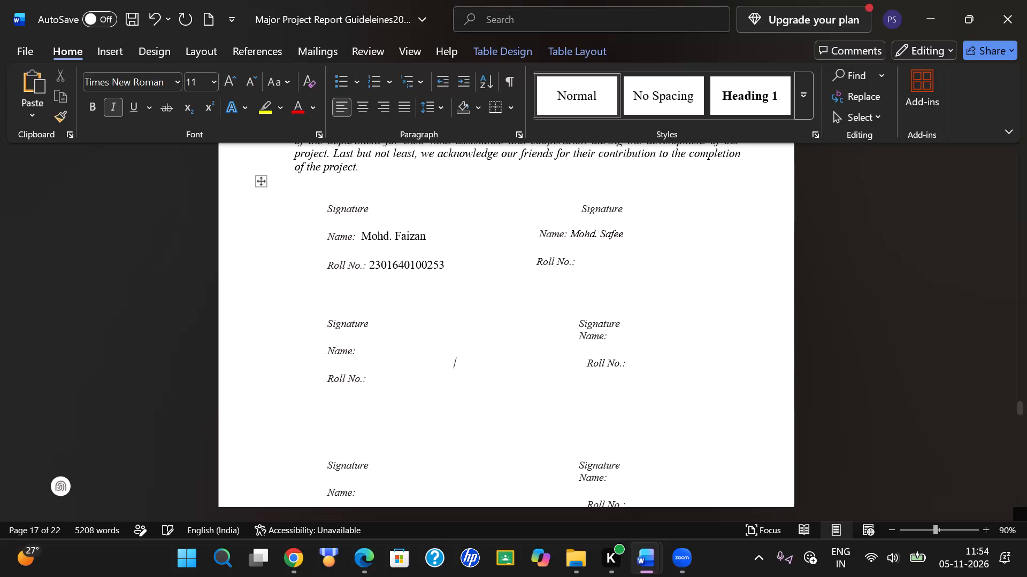
Reduce the spacing before the "Signature" label in the second block of the Acknowledgement's second signature row, shifting it toward the first block.
{"action": "left_click", "coordinate": [577, 325]}
{"action": "key", "text": "Right"}
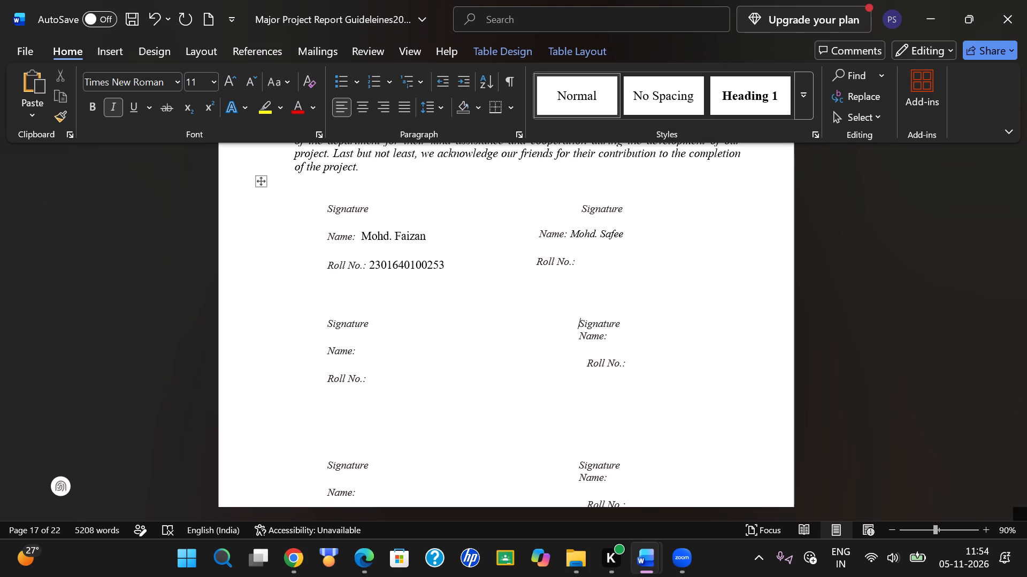
{"action": "key", "text": "BackSpace"}
{"action": "key", "text": "BackSpace"}
{"action": "key", "text": "BackSpace"}
{"action": "key", "text": "BackSpace"}
{"action": "key", "text": "BackSpace"}
{"action": "key", "text": "BackSpace"}
{"action": "key", "text": "BackSpace"}
{"action": "key", "text": "BackSpace"}
{"action": "key", "text": "BackSpace"}
{"action": "key", "text": "BackSpace"}
{"action": "key", "text": "BackSpace"}
{"action": "key", "text": "BackSpace"}
{"action": "key", "text": "BackSpace"}
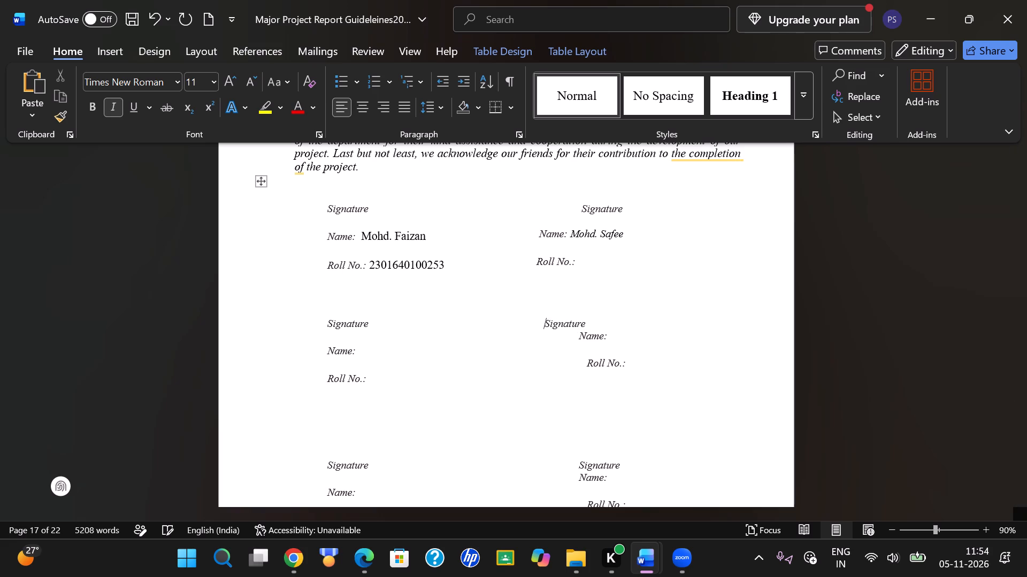
{"action": "key", "text": "BackSpace"}
{"action": "key", "text": "BackSpace"}
{"action": "key", "text": "BackSpace"}
{"action": "key", "text": "BackSpace"}
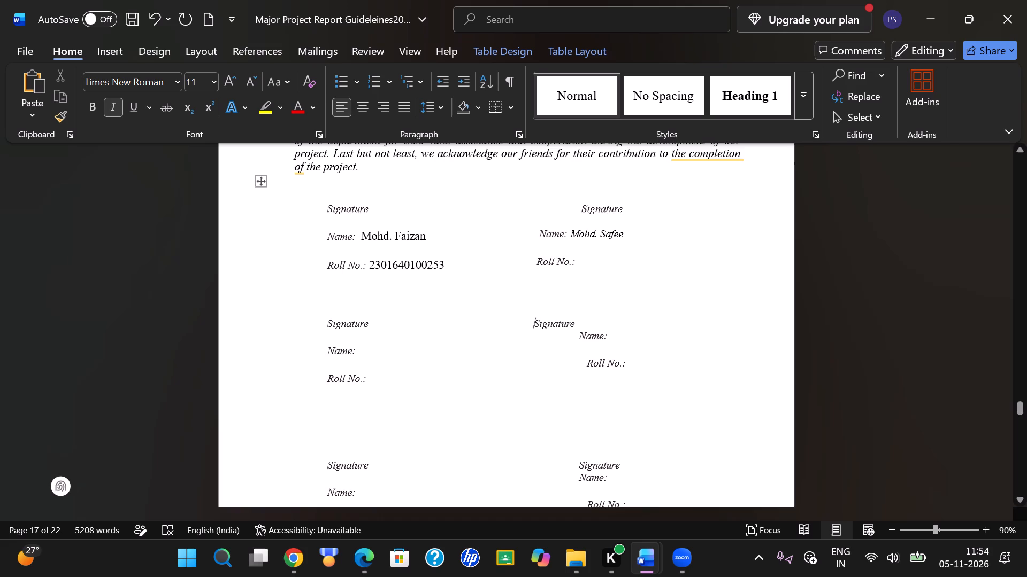
Reduce the spacing before the "Name:" label in the second row's second block to bring it roughly beneath its "Signature" label.
{"action": "left_click", "coordinate": [576, 334]}
{"action": "key", "text": "Right"}
{"action": "key", "text": "Right"}
{"action": "key", "text": "BackSpace"}
{"action": "key", "text": "BackSpace"}
{"action": "key", "text": "BackSpace"}
{"action": "key", "text": "BackSpace"}
{"action": "key", "text": "BackSpace"}
{"action": "key", "text": "BackSpace"}
{"action": "key", "text": "BackSpace"}
{"action": "key", "text": "BackSpace"}
{"action": "key", "text": "BackSpace"}
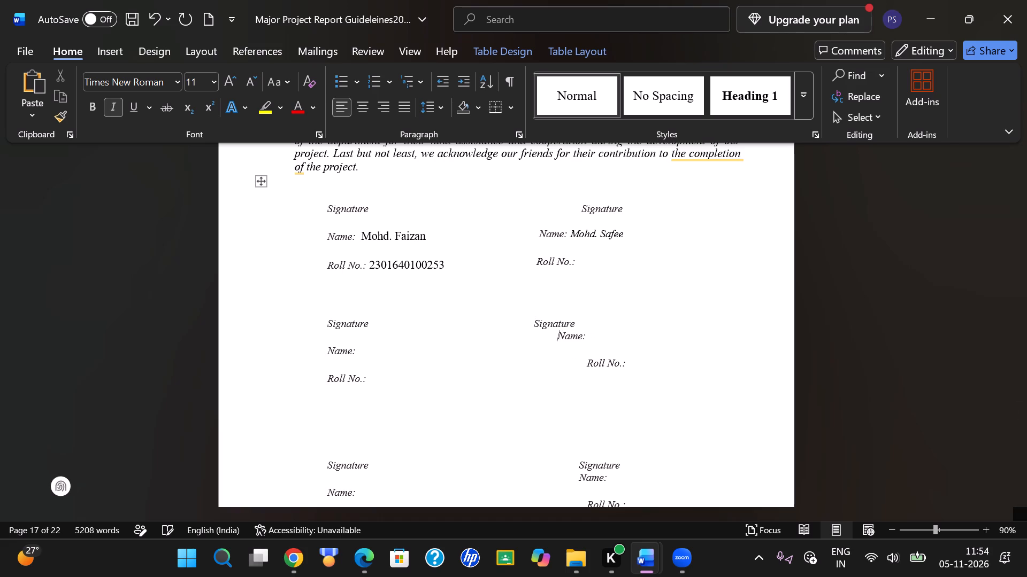
{"action": "key", "text": "BackSpace"}
{"action": "key", "text": "BackSpace"}
{"action": "key", "text": "BackSpace"}
{"action": "key", "text": "BackSpace"}
{"action": "key", "text": "BackSpace"}
{"action": "key", "text": "BackSpace"}
{"action": "key", "text": "BackSpace"}
{"action": "key", "text": "BackSpace"}
{"action": "key", "text": "BackSpace"}
{"action": "key", "text": "BackSpace"}
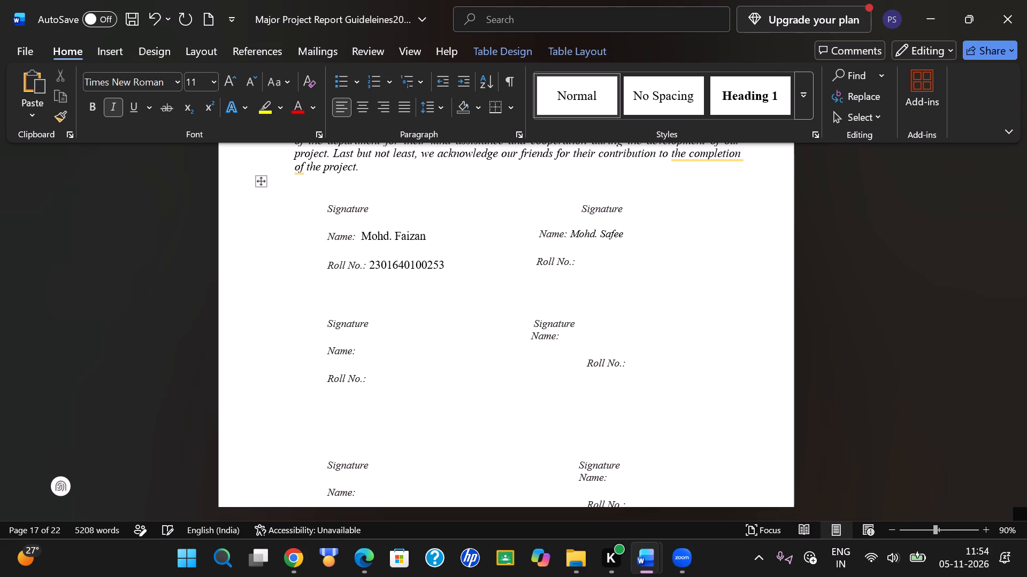
Reduce the spacing before the "Roll No.:" label in the second row's second block to bring it roughly beneath its "Name:" label.
{"action": "key", "text": "Down"}
{"action": "key", "text": "Right"}
{"action": "key", "text": "Right"}
{"action": "key", "text": "Right"}
{"action": "key", "text": "Right"}
{"action": "key", "text": "Right"}
{"action": "key", "text": "Right"}
{"action": "key", "text": "Right"}
{"action": "key", "text": "Right"}
{"action": "key", "text": "Right"}
{"action": "key", "text": "Right"}
{"action": "key", "text": "Right"}
{"action": "key", "text": "Right"}
{"action": "key", "text": "Right"}
{"action": "key", "text": "Right"}
{"action": "key", "text": "Right"}
{"action": "key", "text": "Right"}
{"action": "key", "text": "Right"}
{"action": "key", "text": "Right"}
{"action": "key", "text": "Right"}
{"action": "key", "text": "Right"}
{"action": "key", "text": "Right"}
{"action": "key", "text": "Right"}
{"action": "key", "text": "Right"}
{"action": "key", "text": "Right"}
{"action": "key", "text": "BackSpace"}
{"action": "key", "text": "BackSpace"}
{"action": "key", "text": "BackSpace"}
{"action": "key", "text": "BackSpace"}
{"action": "key", "text": "BackSpace"}
{"action": "key", "text": "BackSpace"}
{"action": "key", "text": "BackSpace"}
{"action": "key", "text": "BackSpace"}
{"action": "key", "text": "BackSpace"}
{"action": "key", "text": "BackSpace"}
{"action": "key", "text": "BackSpace"}
{"action": "key", "text": "BackSpace"}
{"action": "key", "text": "BackSpace"}
{"action": "key", "text": "BackSpace"}
{"action": "key", "text": "BackSpace"}
{"action": "key", "text": "BackSpace"}
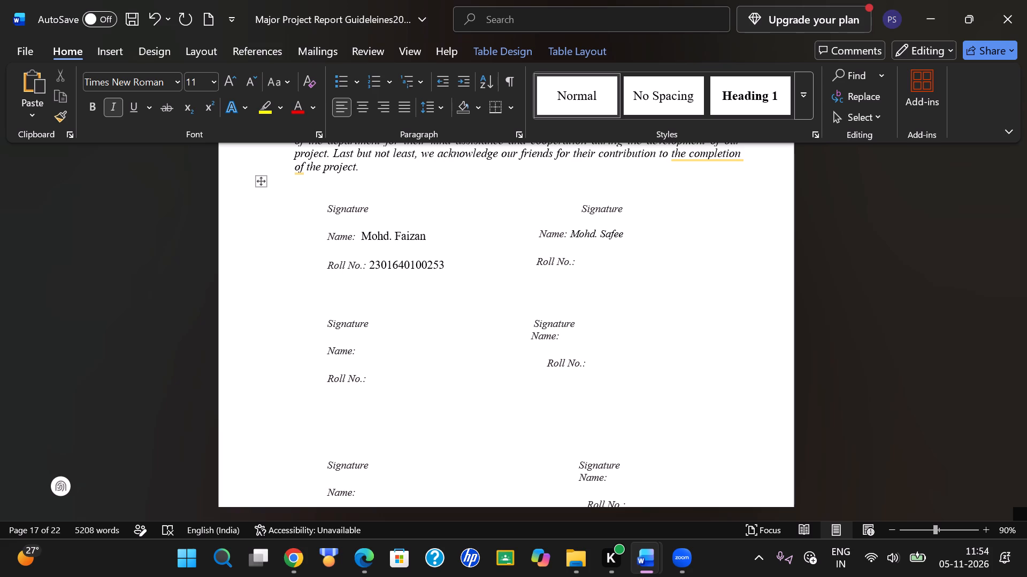
{"action": "key", "text": "BackSpace"}
{"action": "key", "text": "BackSpace"}
{"action": "key", "text": "BackSpace"}
{"action": "key", "text": "BackSpace"}
{"action": "key", "text": "BackSpace"}
{"action": "key", "text": "BackSpace"}
{"action": "key", "text": "BackSpace"}
{"action": "key", "text": "BackSpace"}
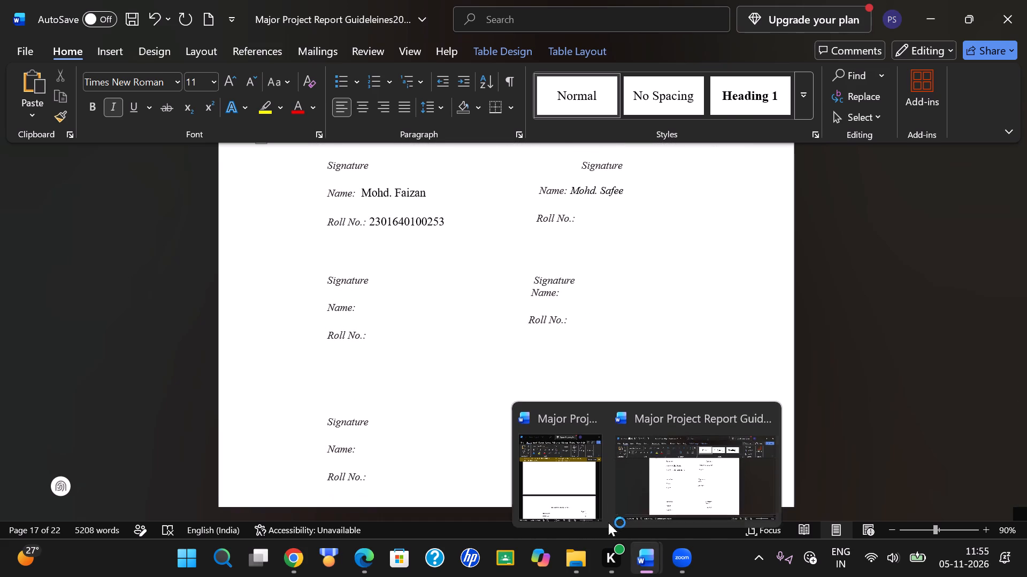
Using the other open report's Acknowledgement as layout reference, insert a blank line between "Signature" and "Name:" in the second row's second block.
{"action": "left_click", "coordinate": [587, 505]}
{"action": "scroll", "coordinate": [340, 416], "scroll_direction": "up", "scroll_amount": 1}
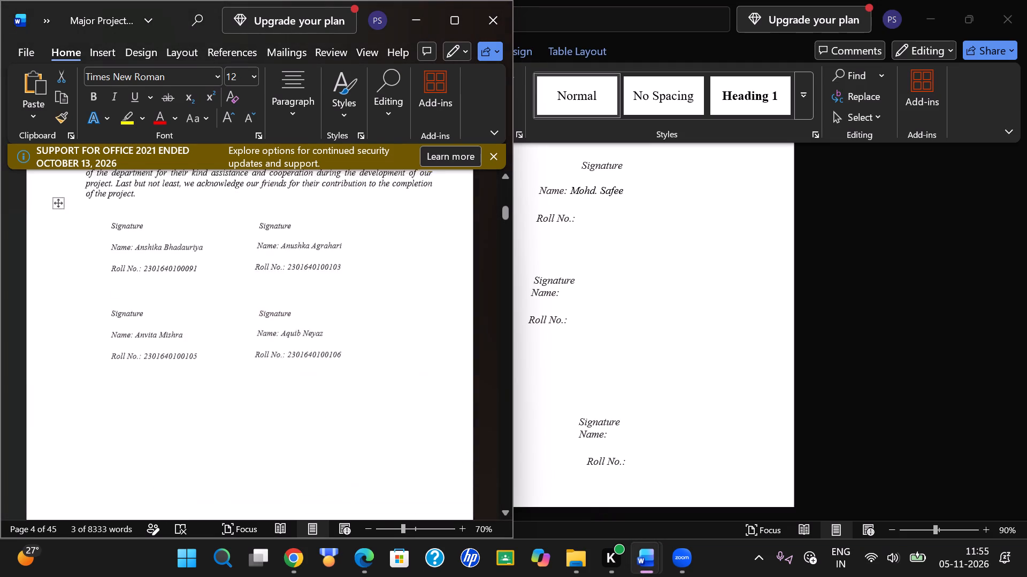
{"action": "scroll", "coordinate": [340, 416], "scroll_direction": "up", "scroll_amount": 3}
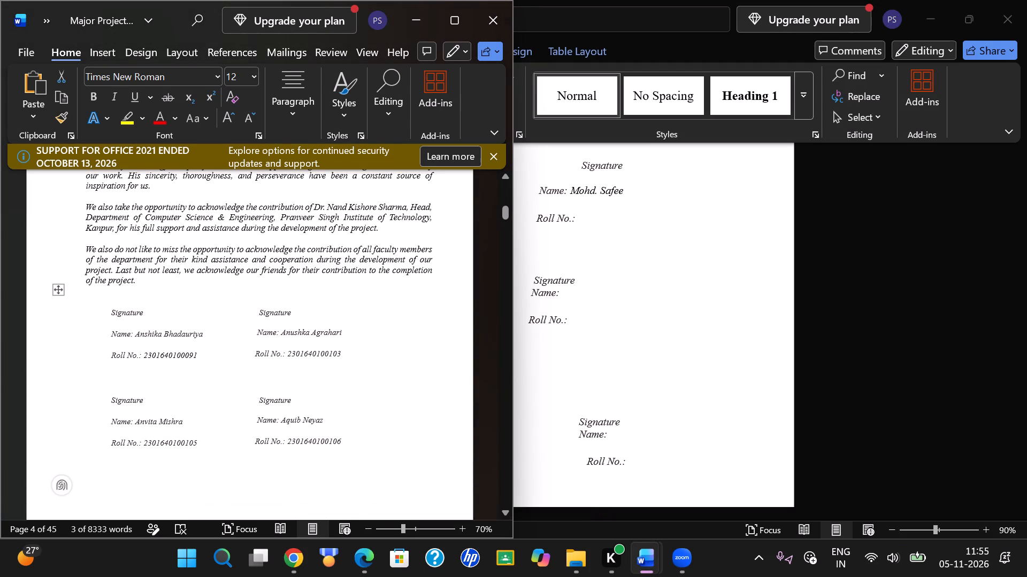
{"action": "left_click", "coordinate": [629, 319]}
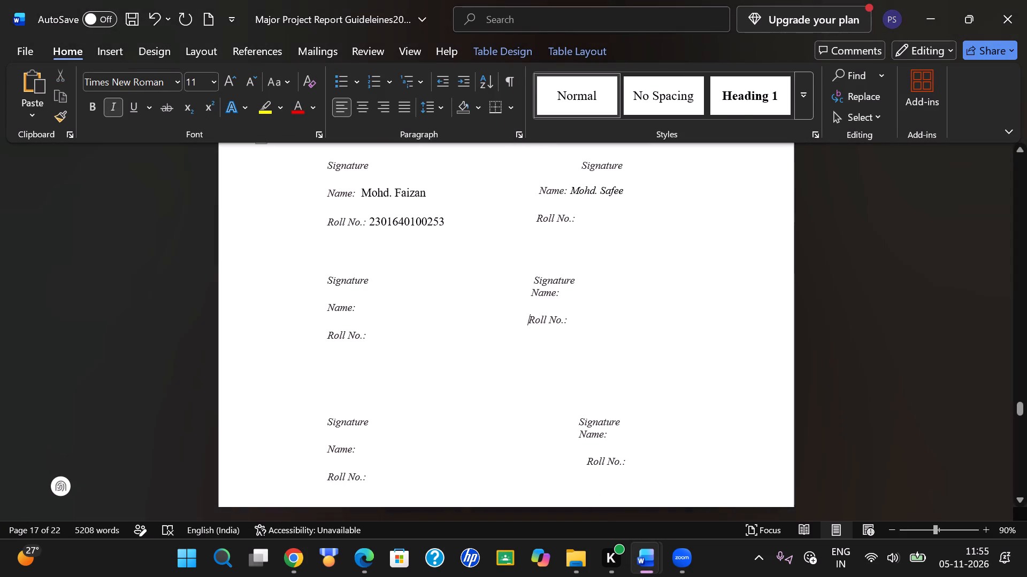
{"action": "left_click", "coordinate": [595, 284]}
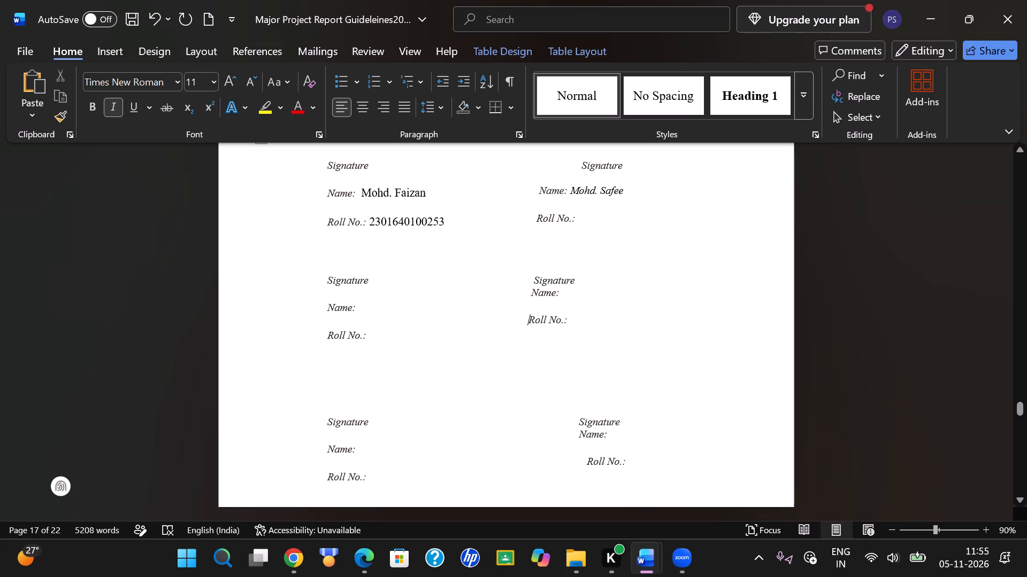
{"action": "left_click", "coordinate": [581, 277]}
{"action": "key", "text": "Return"}
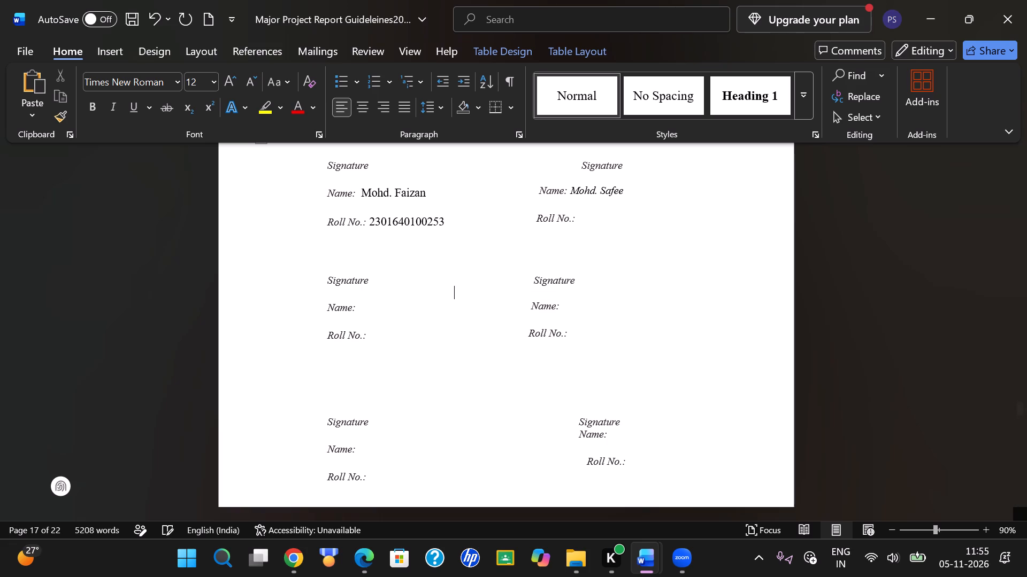
Reduce the spacing before the "Signature" label in the third signature row's second block to line it up roughly with the block above.
{"action": "left_click", "coordinate": [645, 416]}
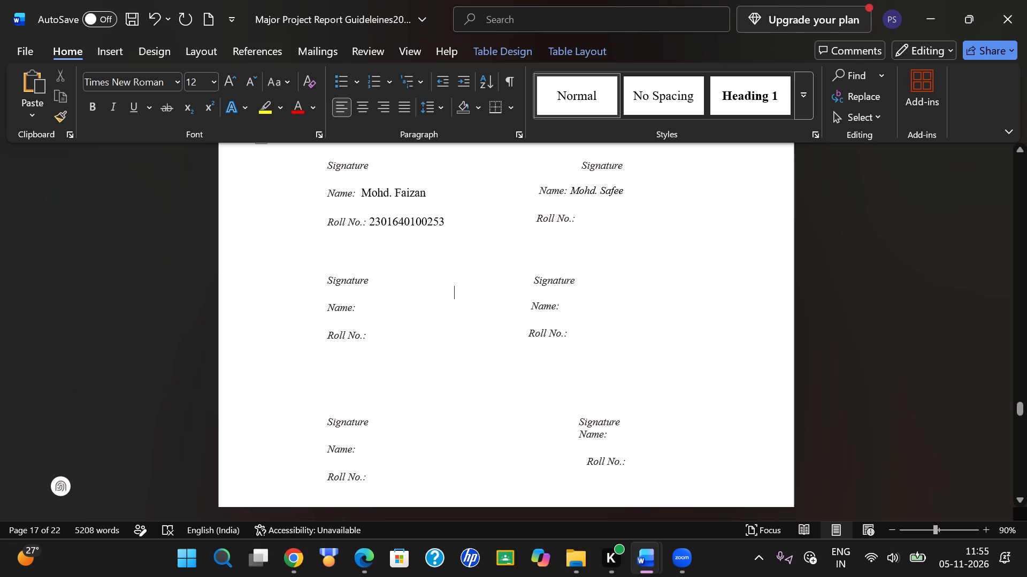
{"action": "left_click", "coordinate": [635, 422]}
{"action": "left_click", "coordinate": [579, 419]}
{"action": "key", "text": "BackSpace"}
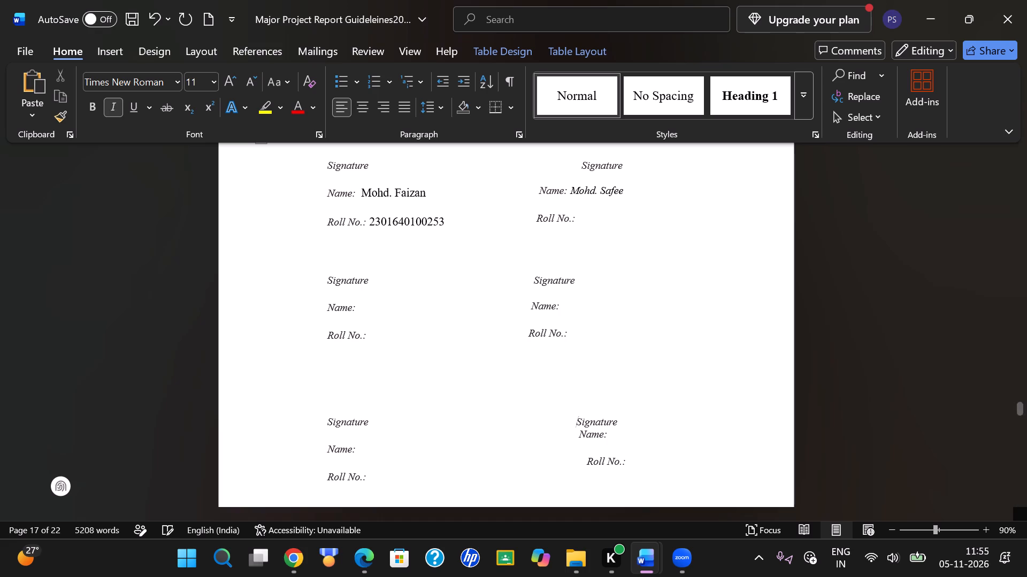
{"action": "key", "text": "BackSpace"}
{"action": "key", "text": "BackSpace"}
{"action": "key", "text": "BackSpace"}
{"action": "key", "text": "BackSpace"}
{"action": "key", "text": "BackSpace"}
{"action": "key", "text": "BackSpace"}
{"action": "key", "text": "BackSpace"}
{"action": "key", "text": "BackSpace"}
{"action": "key", "text": "BackSpace"}
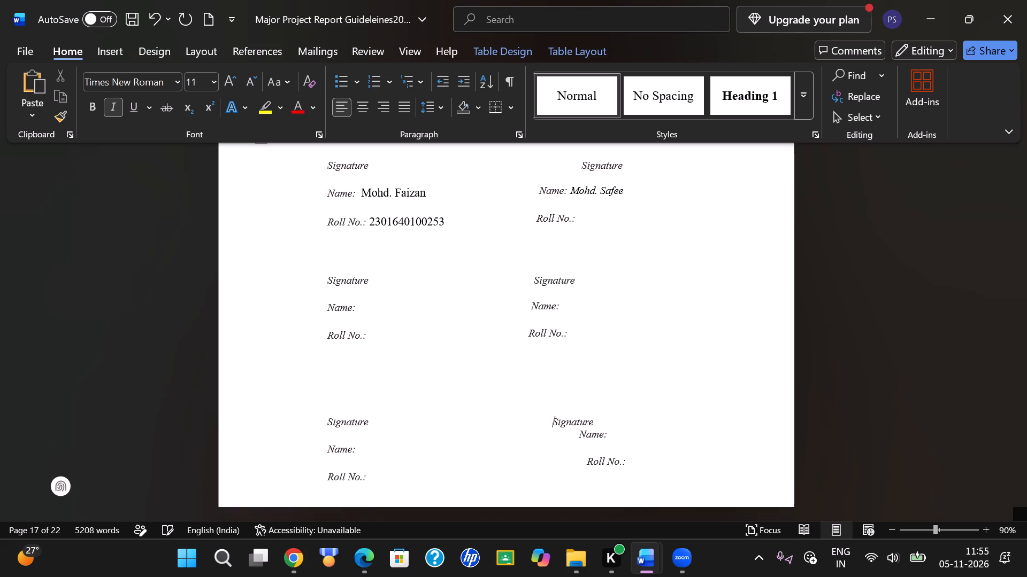
{"action": "key", "text": "BackSpace"}
{"action": "key", "text": "BackSpace"}
{"action": "key", "text": "BackSpace"}
{"action": "key", "text": "BackSpace"}
{"action": "key", "text": "BackSpace"}
{"action": "key", "text": "BackSpace"}
{"action": "key", "text": "BackSpace"}
{"action": "key", "text": "BackSpace"}
{"action": "key", "text": "BackSpace"}
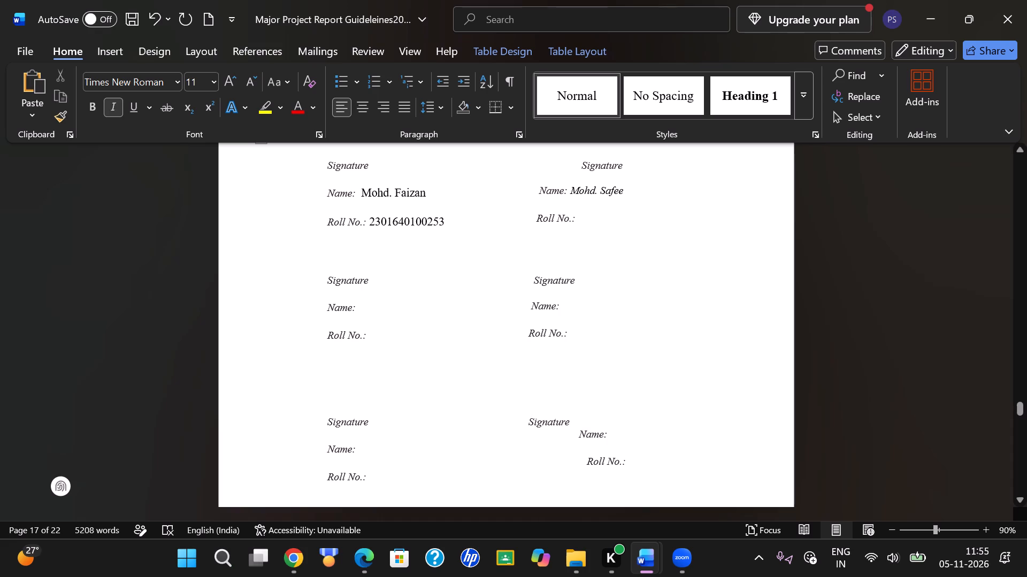
Reduce the spacing before the "Name:" label in the third signature row's second block to bring it roughly beneath its "Signature" label.
{"action": "left_click", "coordinate": [578, 438]}
{"action": "key", "text": "BackSpace"}
{"action": "key", "text": "BackSpace"}
{"action": "key", "text": "BackSpace"}
{"action": "key", "text": "BackSpace"}
{"action": "key", "text": "BackSpace"}
{"action": "key", "text": "BackSpace"}
{"action": "key", "text": "BackSpace"}
{"action": "key", "text": "BackSpace"}
{"action": "key", "text": "BackSpace"}
{"action": "key", "text": "BackSpace"}
{"action": "key", "text": "BackSpace"}
{"action": "key", "text": "BackSpace"}
{"action": "key", "text": "BackSpace"}
{"action": "key", "text": "BackSpace"}
{"action": "key", "text": "BackSpace"}
{"action": "key", "text": "BackSpace"}
{"action": "key", "text": "BackSpace"}
{"action": "key", "text": "BackSpace"}
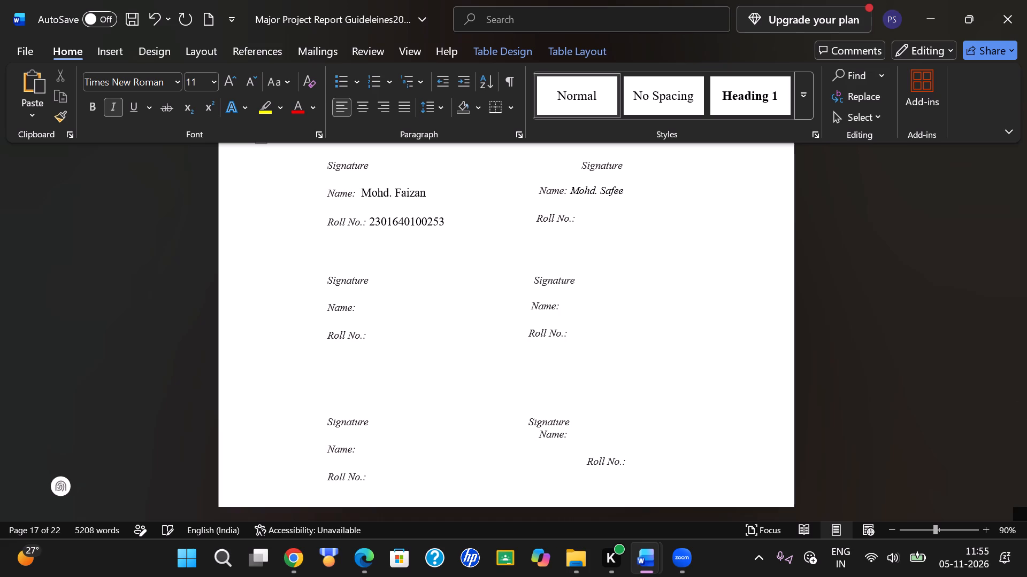
Insert a line break before "Name:" in the third row's second block and indent it with spaces to sit roughly beneath "Signature".
{"action": "key", "text": "Return"}
{"action": "key", "text": "space"}
{"action": "key", "text": "space"}
{"action": "key", "text": "space"}
{"action": "key", "text": "space"}
{"action": "key", "text": "space"}
{"action": "key", "text": "space"}
{"action": "key", "text": "space"}
{"action": "key", "text": "space"}
{"action": "key", "text": "space"}
{"action": "key", "text": "space"}
{"action": "key", "text": "space"}
{"action": "key", "text": "space"}
{"action": "key", "text": "space"}
{"action": "key", "text": "space"}
{"action": "key", "text": "space"}
{"action": "key", "text": "space"}
{"action": "key", "text": "space"}
{"action": "key", "text": "space"}
{"action": "key", "text": "space"}
{"action": "key", "text": "space"}
{"action": "key", "text": "space"}
{"action": "key", "text": "space"}
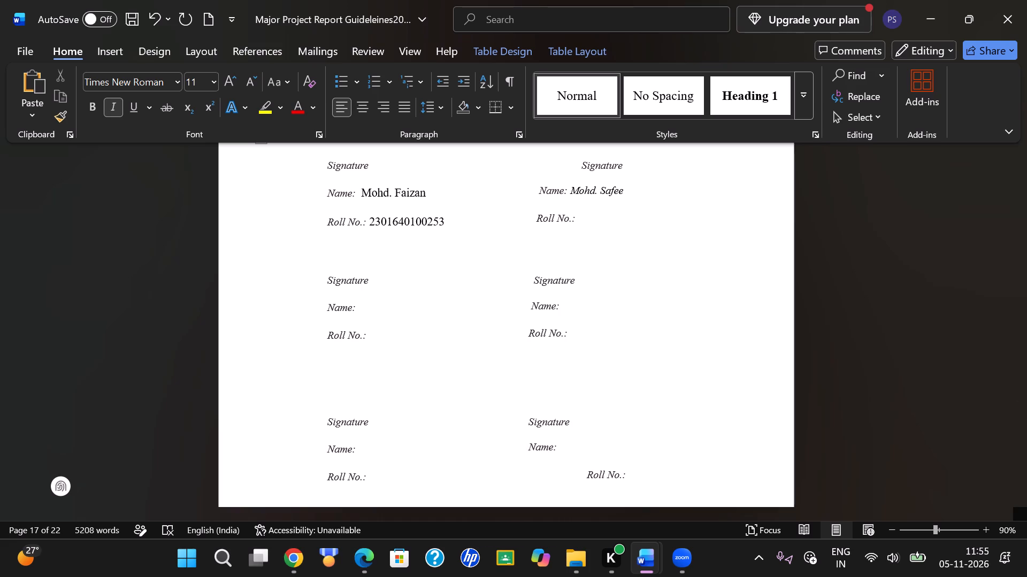
{"action": "key", "text": "Right"}
{"action": "key", "text": "BackSpace"}
Reduce the spacing before the "Roll No.:" label in the third row's second block to bring it roughly beneath its "Name:" label.
{"action": "key", "text": "Down"}
{"action": "key", "text": "Right"}
{"action": "key", "text": "Right"}
{"action": "key", "text": "Right"}
{"action": "key", "text": "Right"}
{"action": "key", "text": "Right"}
{"action": "key", "text": "Right"}
{"action": "key", "text": "Right"}
{"action": "key", "text": "Right"}
{"action": "key", "text": "Right"}
{"action": "key", "text": "Right"}
{"action": "key", "text": "Right"}
{"action": "key", "text": "Right"}
{"action": "key", "text": "Right"}
{"action": "key", "text": "Right"}
{"action": "key", "text": "Right"}
{"action": "key", "text": "Right"}
{"action": "key", "text": "Right"}
{"action": "key", "text": "Right"}
{"action": "key", "text": "Right"}
{"action": "key", "text": "Right"}
{"action": "key", "text": "Right"}
{"action": "key", "text": "Right"}
{"action": "key", "text": "Right"}
{"action": "key", "text": "Right"}
{"action": "key", "text": "Right"}
{"action": "key", "text": "BackSpace"}
{"action": "key", "text": "BackSpace"}
{"action": "key", "text": "BackSpace"}
{"action": "key", "text": "BackSpace"}
{"action": "key", "text": "BackSpace"}
{"action": "key", "text": "BackSpace"}
{"action": "key", "text": "BackSpace"}
{"action": "key", "text": "BackSpace"}
{"action": "key", "text": "BackSpace"}
{"action": "key", "text": "BackSpace"}
{"action": "key", "text": "BackSpace"}
{"action": "key", "text": "BackSpace"}
{"action": "key", "text": "BackSpace"}
{"action": "key", "text": "BackSpace"}
{"action": "key", "text": "BackSpace"}
{"action": "key", "text": "BackSpace"}
{"action": "key", "text": "BackSpace"}
{"action": "key", "text": "BackSpace"}
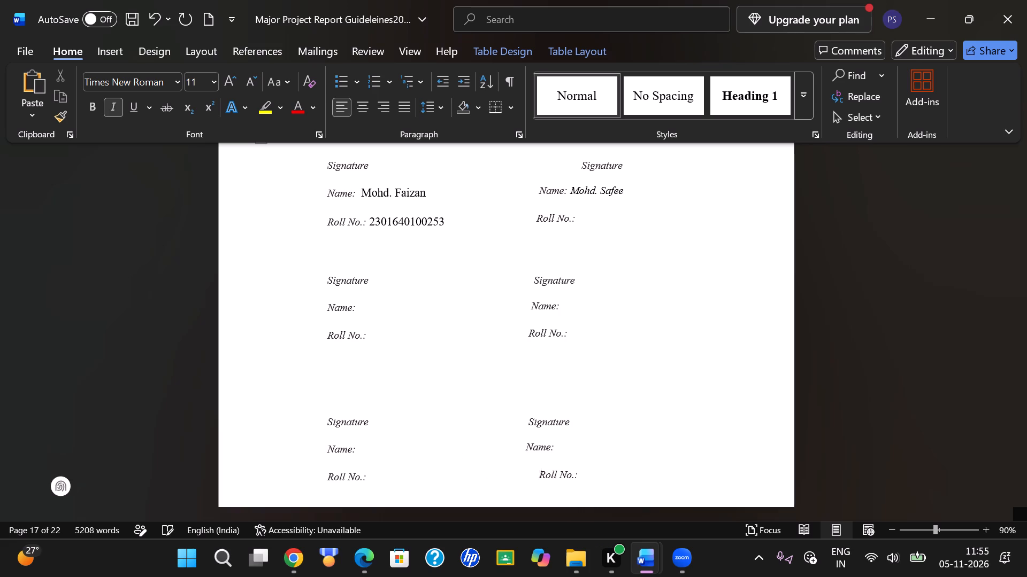
{"action": "key", "text": "BackSpace"}
{"action": "key", "text": "BackSpace"}
{"action": "key", "text": "BackSpace"}
{"action": "key", "text": "BackSpace"}
{"action": "key", "text": "BackSpace"}
{"action": "key", "text": "BackSpace"}
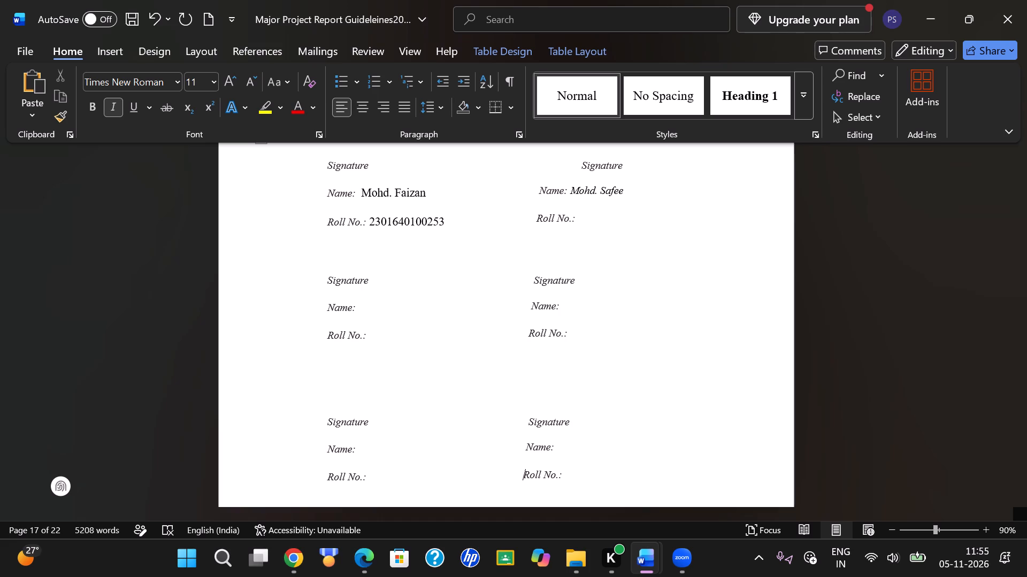
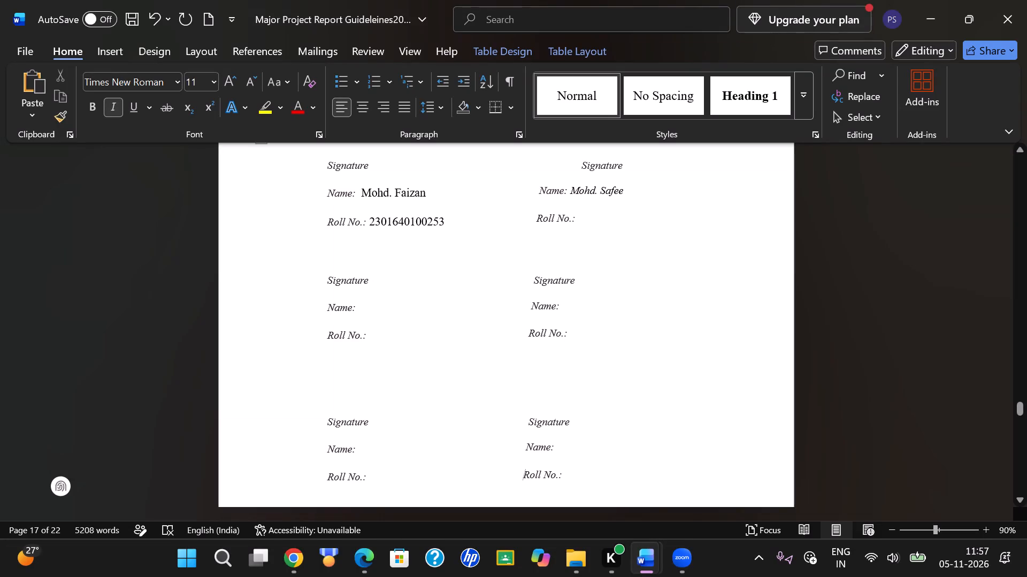
Enter the student's roll number after "Roll No.:" in the first signature row's second block.
{"action": "left_click", "coordinate": [585, 217]}
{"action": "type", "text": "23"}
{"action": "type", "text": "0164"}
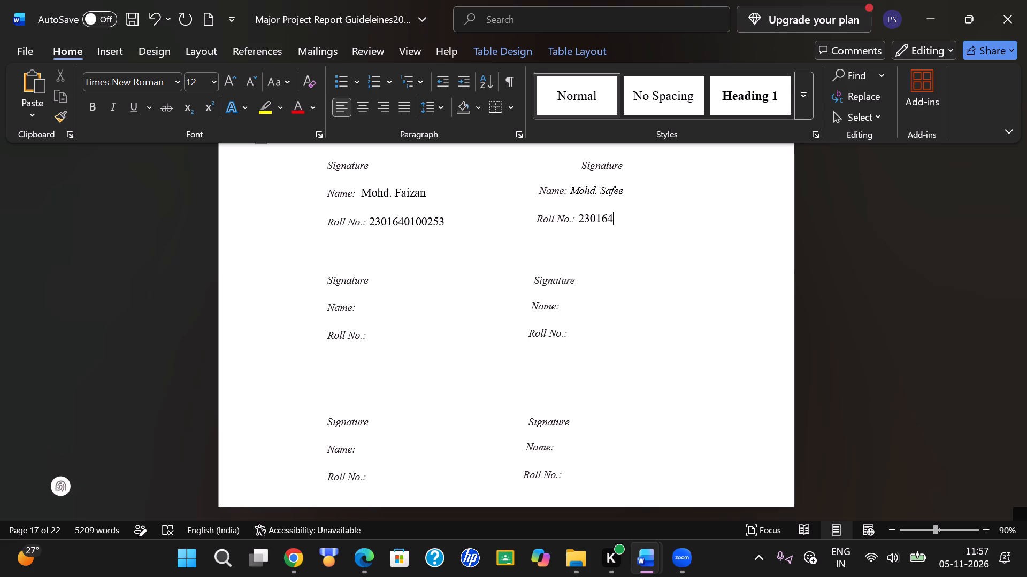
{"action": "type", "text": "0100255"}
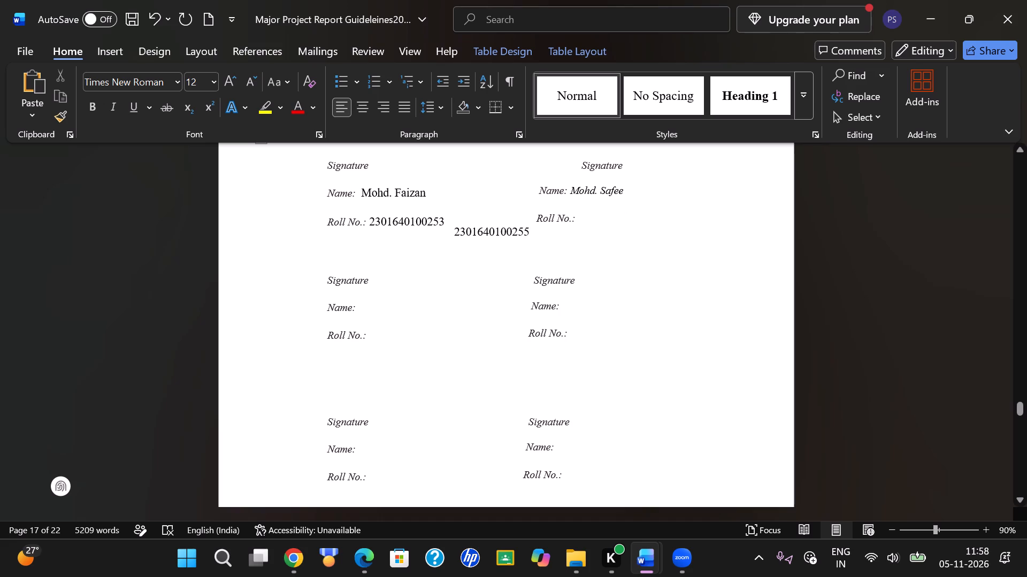
Reduce the spacing before "Roll No.:" in the first row's second block so label and number fit on one line.
{"action": "left_click", "coordinate": [537, 215]}
{"action": "key", "text": "BackSpace"}
{"action": "key", "text": "BackSpace"}
{"action": "key", "text": "BackSpace"}
{"action": "key", "text": "BackSpace"}
{"action": "key", "text": "BackSpace"}
{"action": "key", "text": "BackSpace"}
{"action": "key", "text": "BackSpace"}
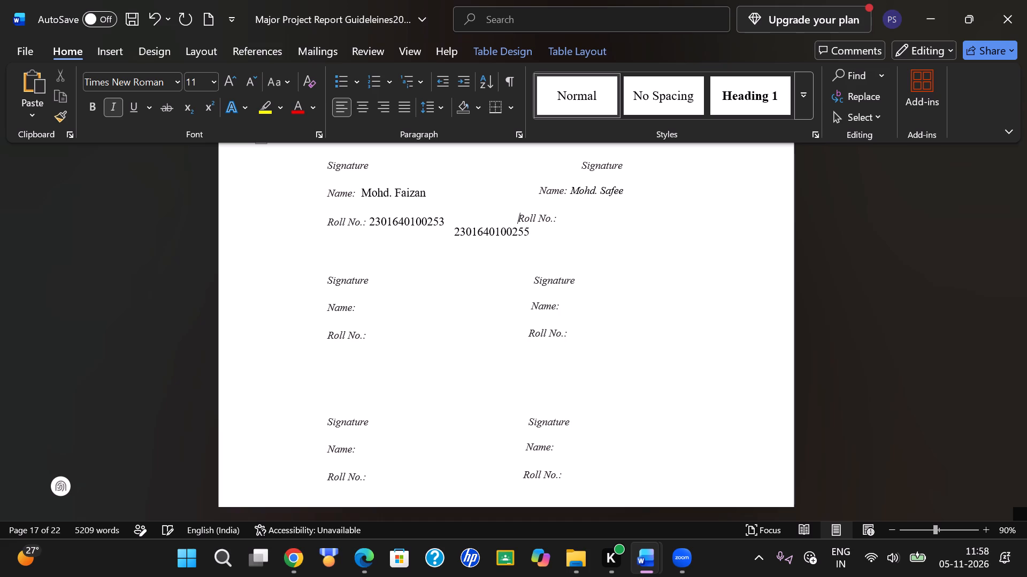
{"action": "key", "text": "BackSpace"}
{"action": "key", "text": "BackSpace"}
{"action": "key", "text": "BackSpace"}
{"action": "key", "text": "BackSpace"}
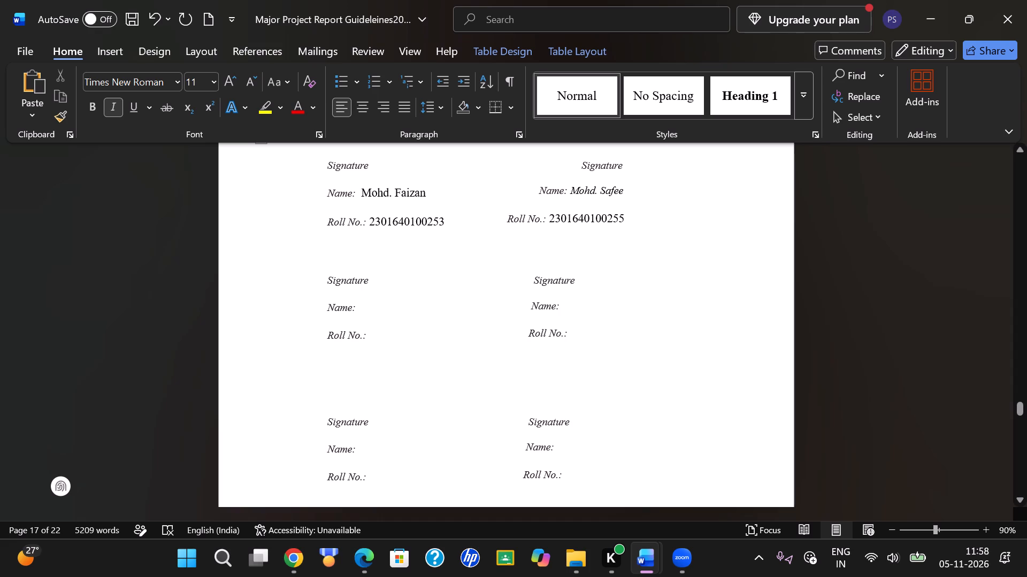
Reduce the spacing before "Name:" in the first row's second block to bring it roughly above its "Roll No.:" label.
{"action": "left_click", "coordinate": [540, 191]}
{"action": "key", "text": "BackSpace"}
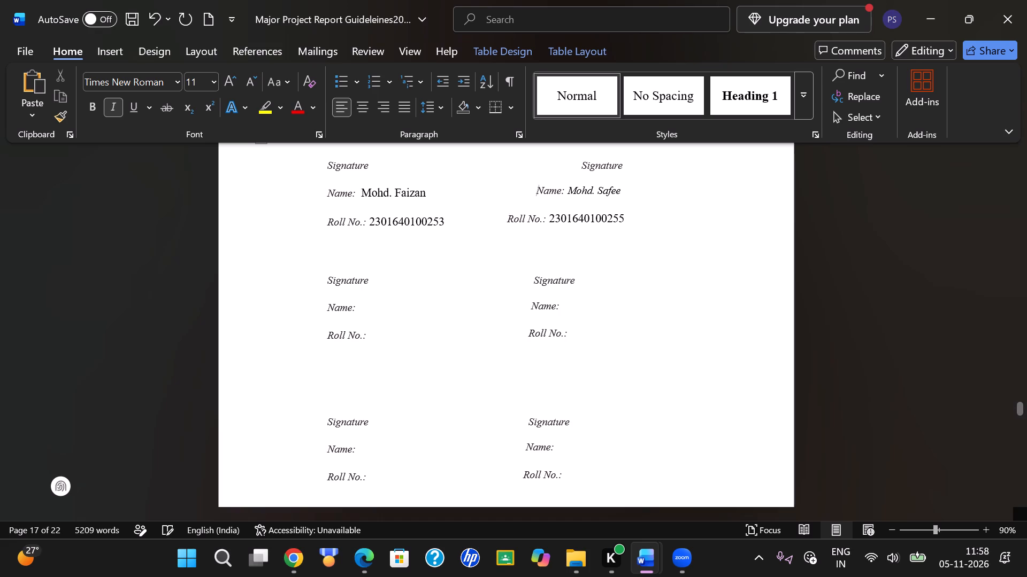
{"action": "key", "text": "BackSpace"}
{"action": "key", "text": "BackSpace"}
{"action": "key", "text": "BackSpace"}
{"action": "key", "text": "BackSpace"}
{"action": "key", "text": "BackSpace"}
{"action": "key", "text": "BackSpace"}
{"action": "key", "text": "BackSpace"}
{"action": "key", "text": "BackSpace"}
{"action": "key", "text": "BackSpace"}
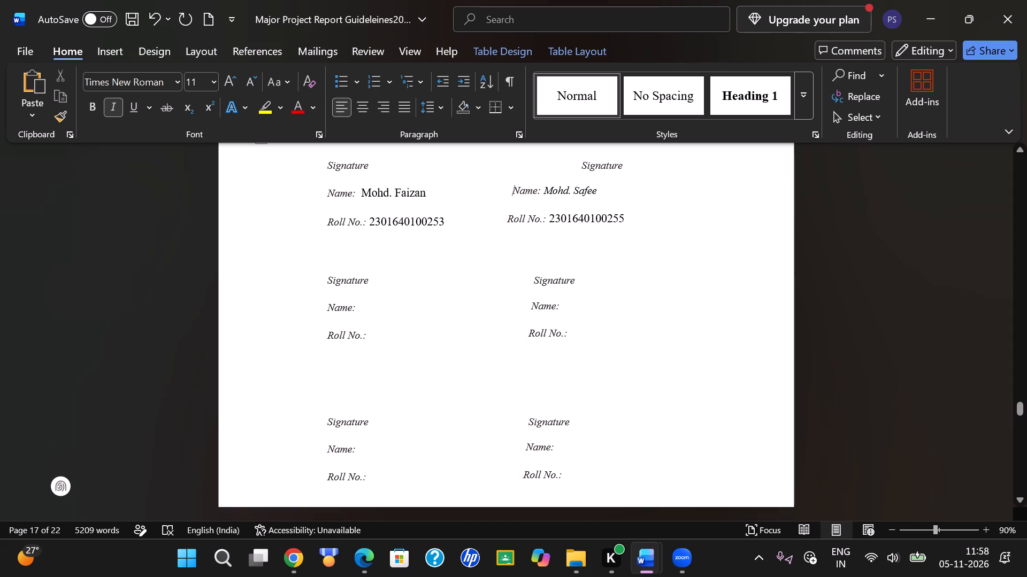
Enter the student's name and roll number in the second signature row's first block.
{"action": "left_click", "coordinate": [371, 305]}
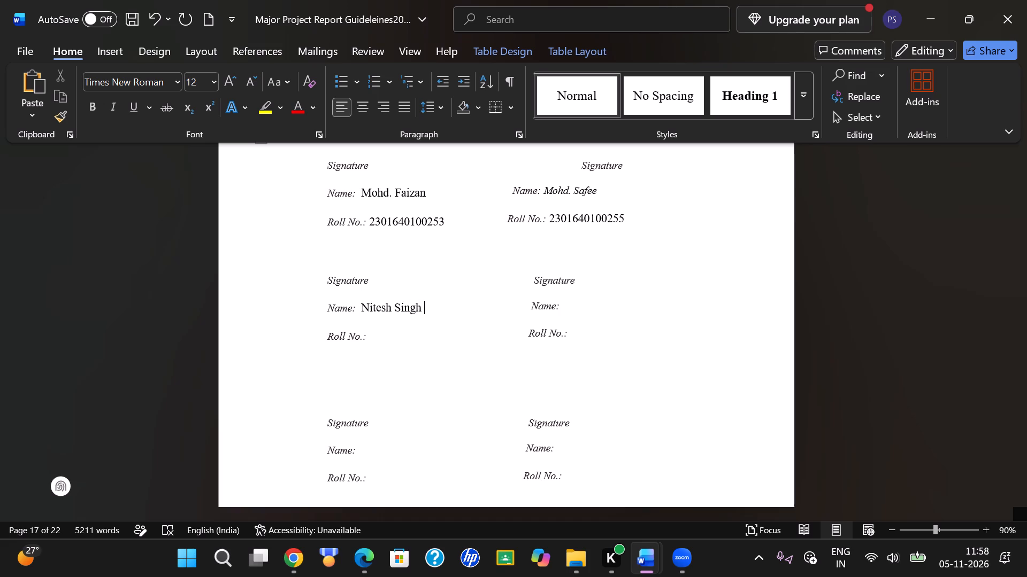
{"action": "left_click", "coordinate": [377, 344]}
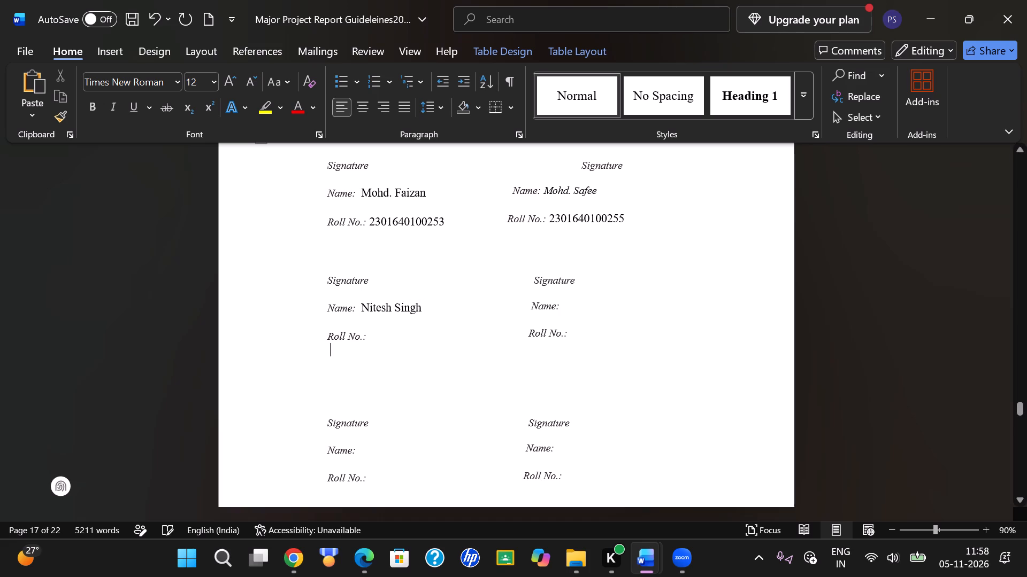
{"action": "left_click", "coordinate": [377, 337]}
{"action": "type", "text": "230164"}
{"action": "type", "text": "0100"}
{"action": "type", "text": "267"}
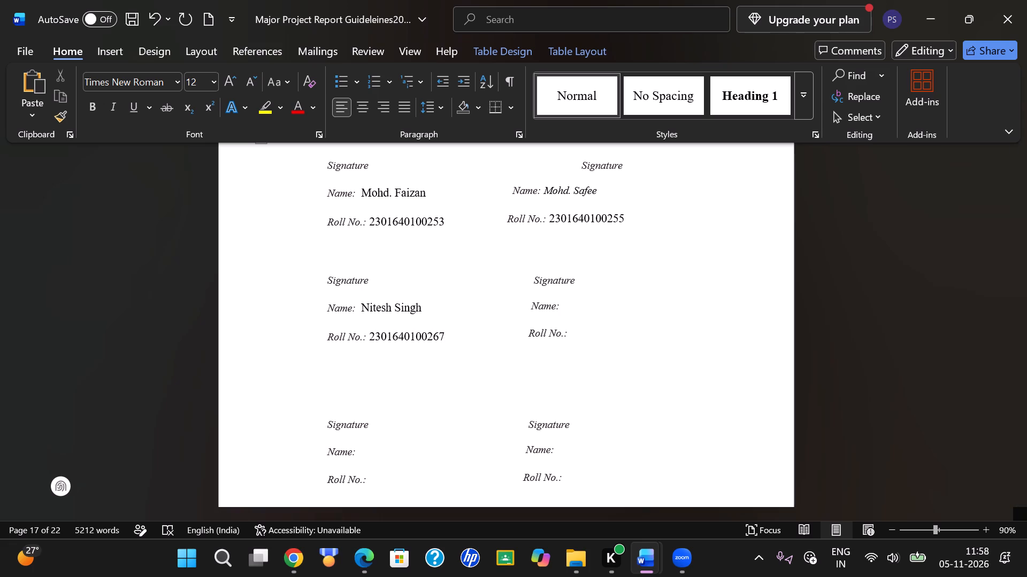
Enter the student's name after "Name:" in the second signature row's second block, leaving a single space after the label.
{"action": "left_click", "coordinate": [566, 307]}
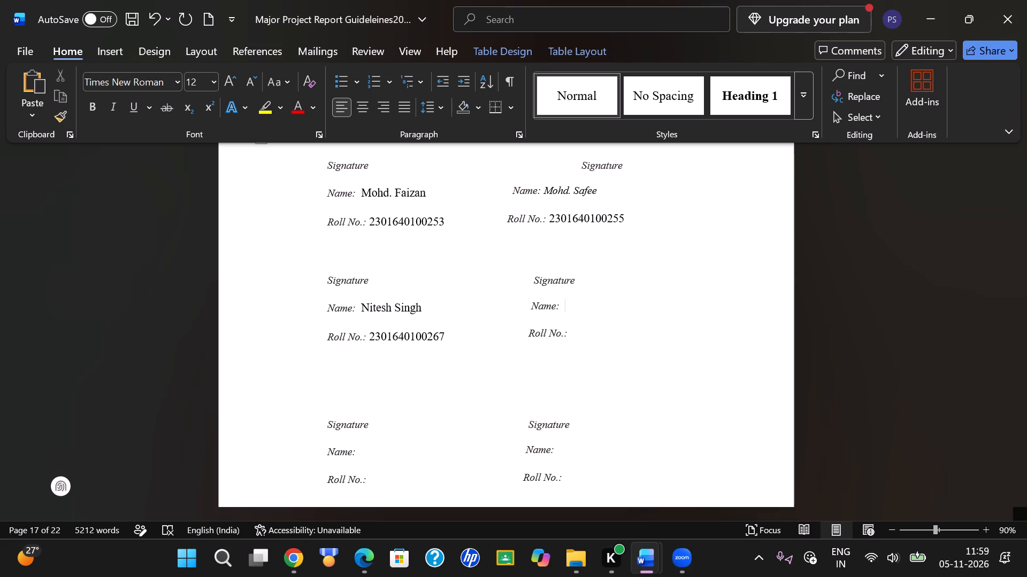
{"action": "left_click", "coordinate": [566, 307]}
{"action": "key", "text": "BackSpace"}
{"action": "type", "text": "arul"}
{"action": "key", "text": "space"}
Enter the student's roll number in italics after "Roll No.:" in the second row's second block.
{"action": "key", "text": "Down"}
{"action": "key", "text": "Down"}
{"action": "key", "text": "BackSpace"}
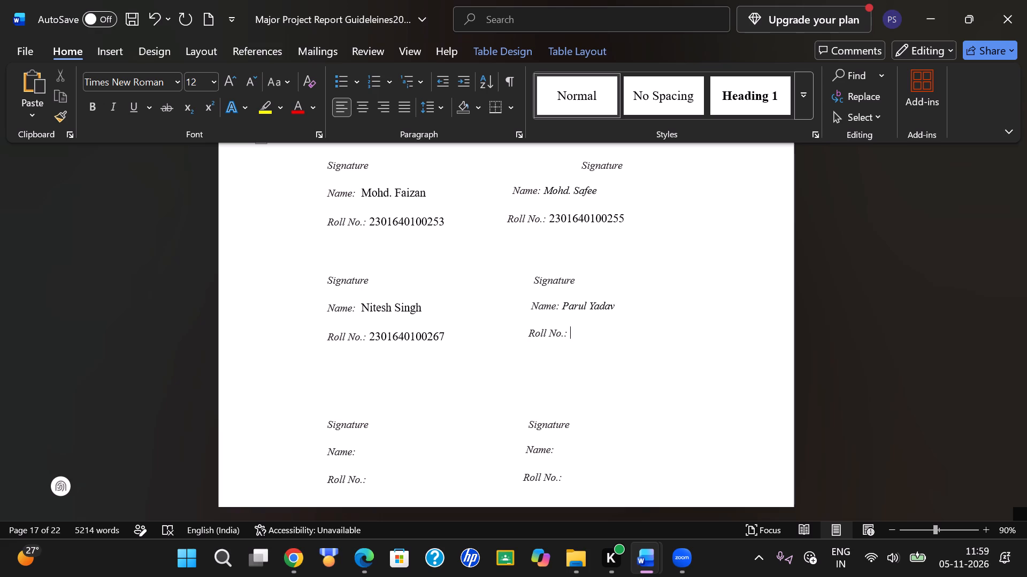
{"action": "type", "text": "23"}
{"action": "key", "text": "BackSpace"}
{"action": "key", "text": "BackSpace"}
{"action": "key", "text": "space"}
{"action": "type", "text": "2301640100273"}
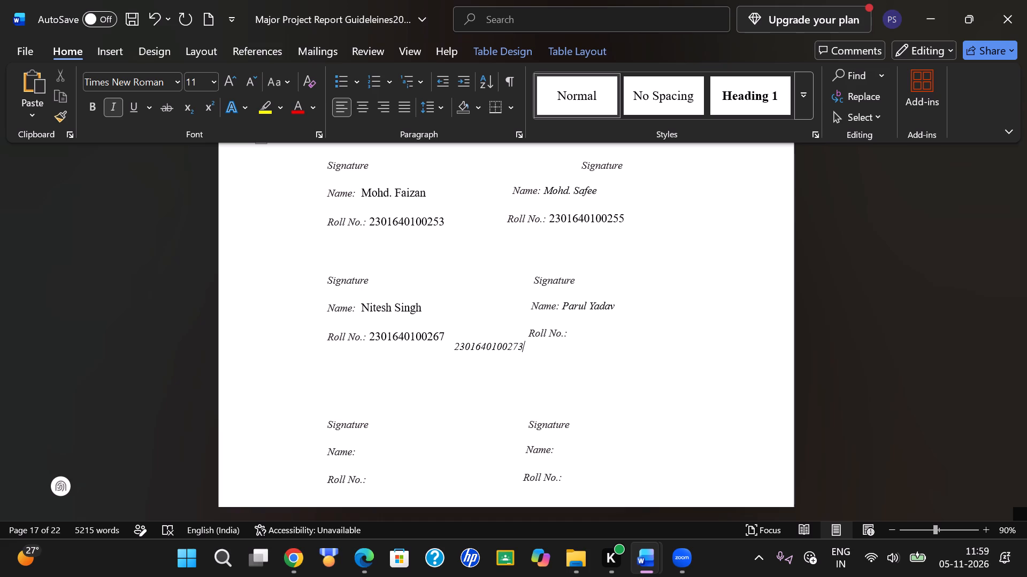
Reduce the spacing before "Roll No.:" in the second row's second block so label and number fit on one line.
{"action": "left_click", "coordinate": [531, 333]}
{"action": "key", "text": "BackSpace"}
{"action": "key", "text": "BackSpace"}
{"action": "key", "text": "BackSpace"}
{"action": "key", "text": "BackSpace"}
{"action": "key", "text": "BackSpace"}
{"action": "key", "text": "BackSpace"}
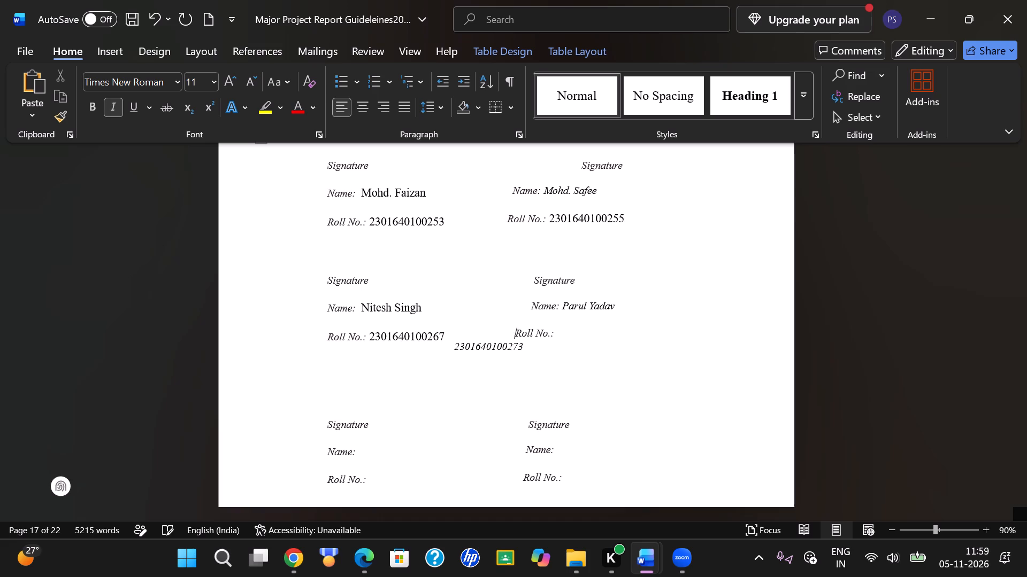
Reduce the spacing before "Name:" in the second row's second block to bring it roughly above its "Roll No.:" label.
{"action": "left_click", "coordinate": [534, 304]}
{"action": "key", "text": "BackSpace"}
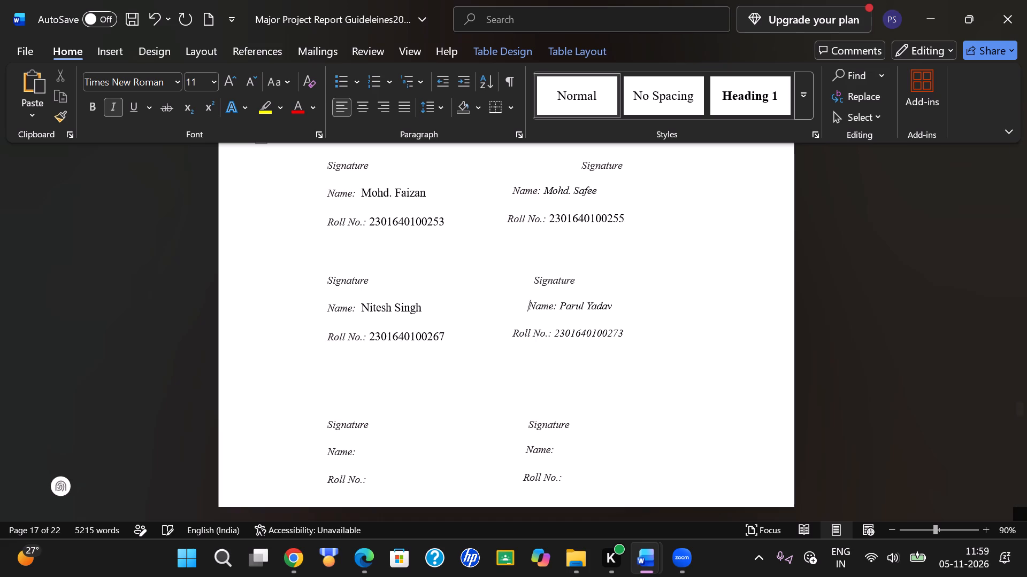
{"action": "key", "text": "BackSpace"}
{"action": "key", "text": "BackSpace"}
{"action": "key", "text": "BackSpace"}
{"action": "key", "text": "BackSpace"}
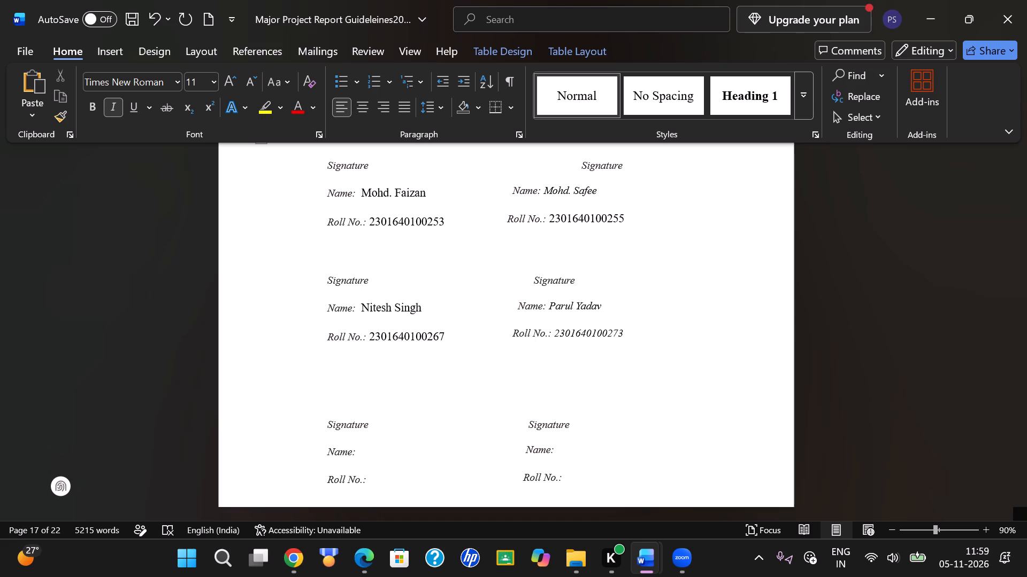
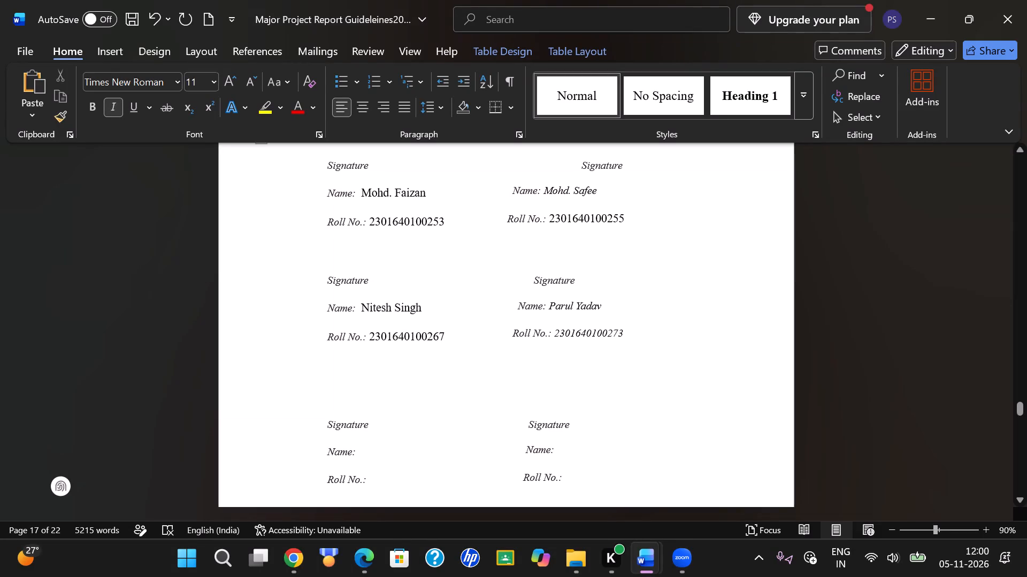
Enter the student's name in italics after "Name:" in the third signature row's first block, leaving a single space after the label.
{"action": "scroll", "coordinate": [523, 410], "scroll_direction": "down", "scroll_amount": 1}
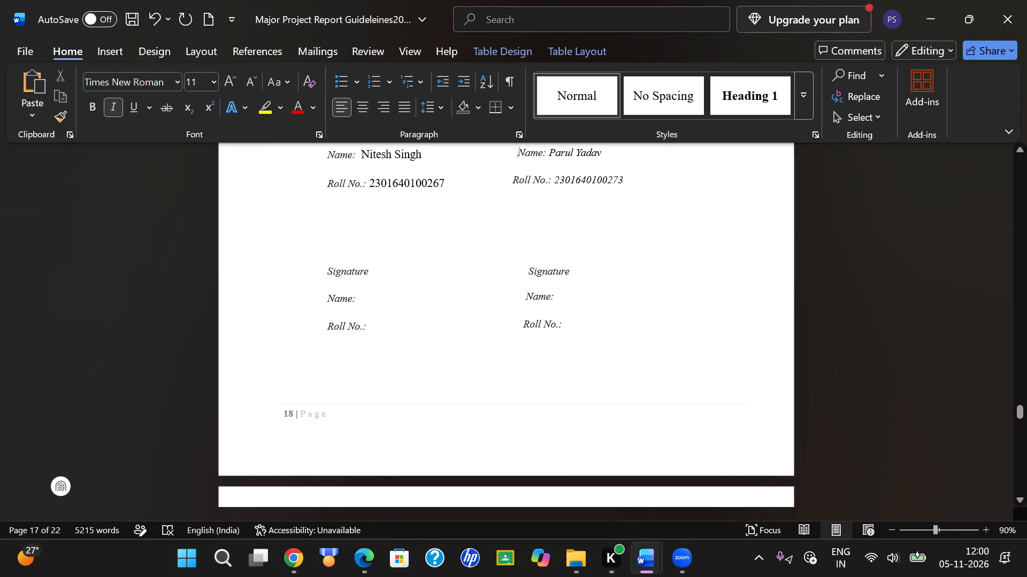
{"action": "left_click", "coordinate": [362, 300]}
{"action": "key", "text": "BackSpace"}
{"action": "key", "text": "s"}
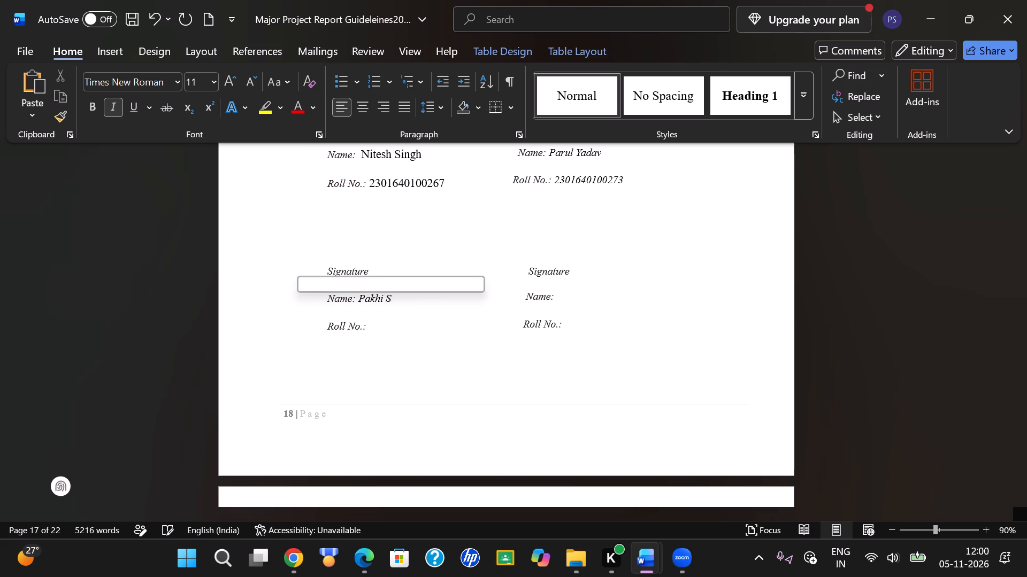
{"action": "key", "text": "r"}
{"action": "type", "text": "ivastava"}
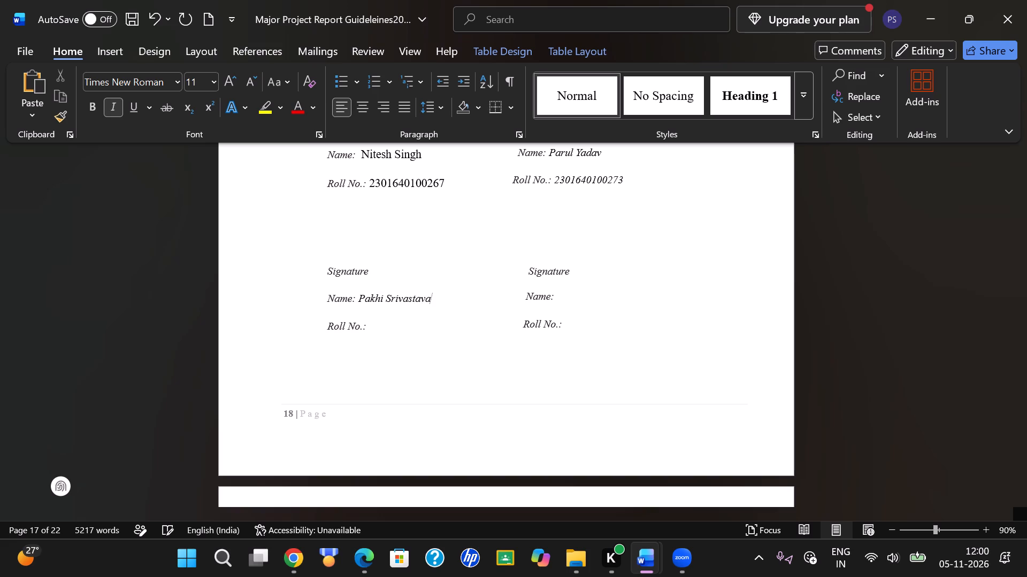
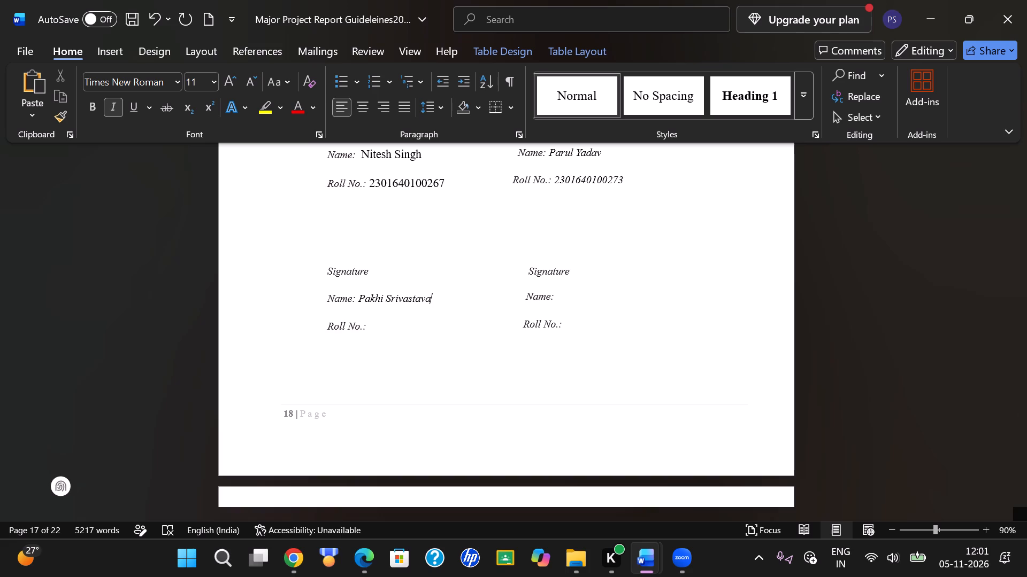
Enter the student's roll number after "Roll No.:" in the third signature row's first block.
{"action": "left_click", "coordinate": [387, 328]}
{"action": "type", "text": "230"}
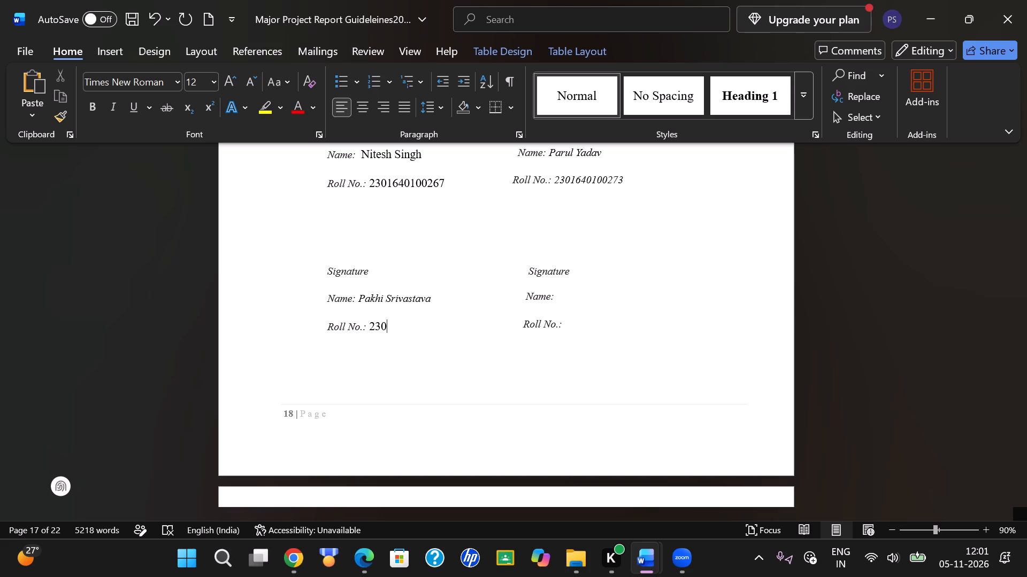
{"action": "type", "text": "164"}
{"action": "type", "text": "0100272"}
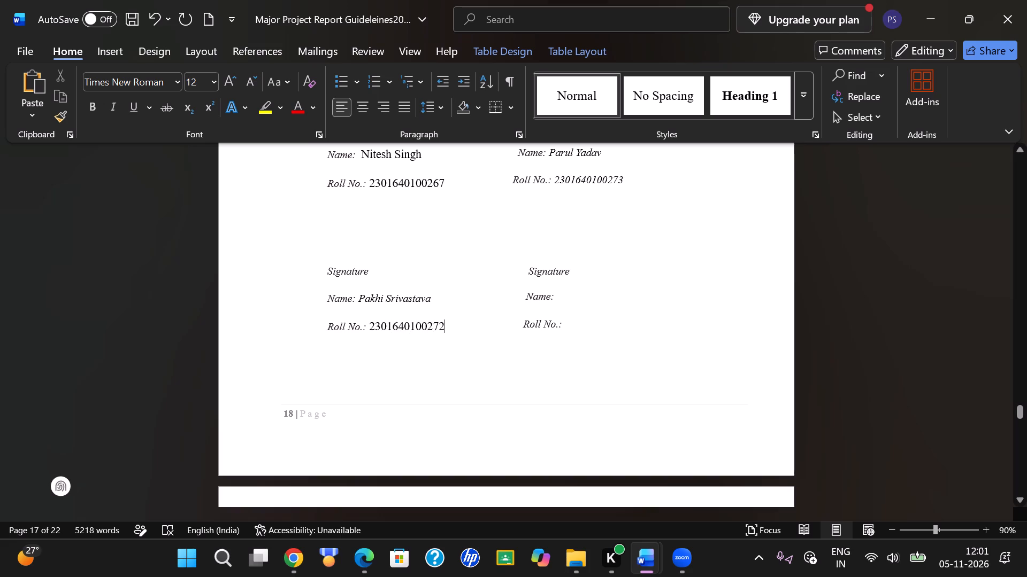
Enter the student's name after "Name:" in the third signature row's second block.
{"action": "left_click", "coordinate": [562, 295]}
{"action": "key", "text": "BackSpace"}
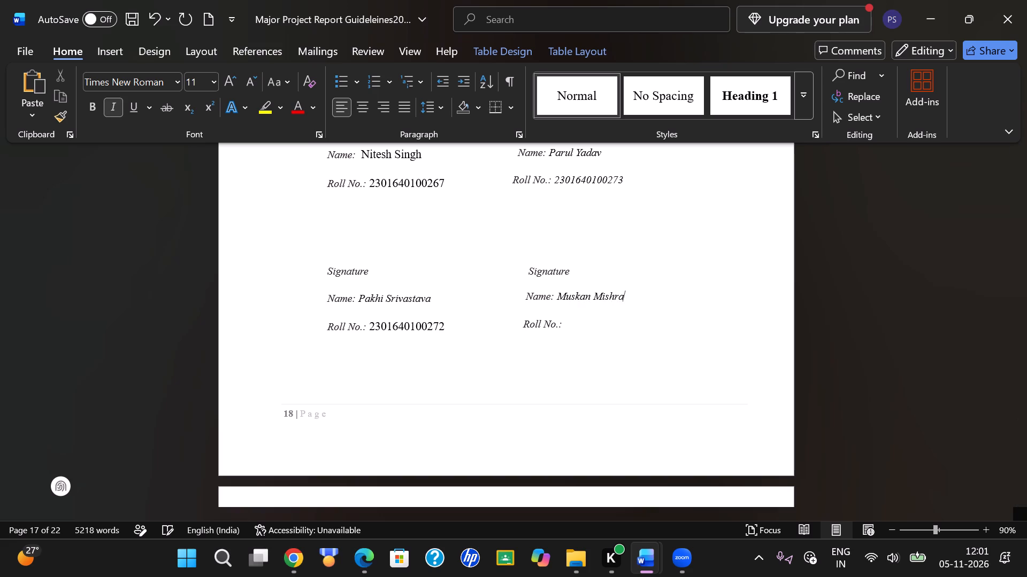
Enter the roll number in the third row's second block and remove leading spaces so label and number fit on one line.
{"action": "left_click", "coordinate": [572, 331]}
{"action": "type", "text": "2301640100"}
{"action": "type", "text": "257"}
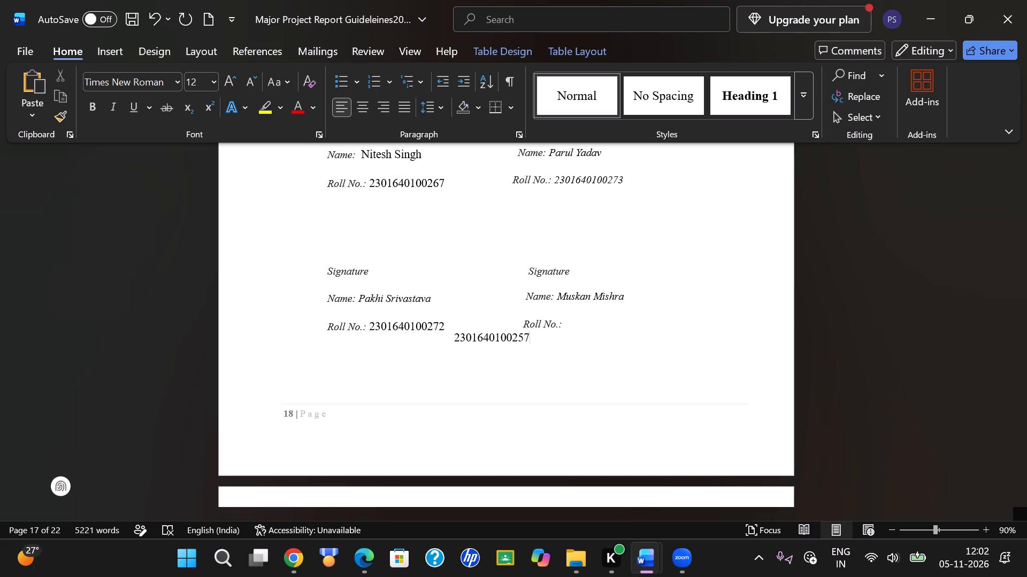
{"action": "left_click", "coordinate": [523, 321]}
{"action": "key", "text": "Right"}
{"action": "key", "text": "BackSpace"}
{"action": "key", "text": "BackSpace"}
{"action": "key", "text": "BackSpace"}
{"action": "key", "text": "BackSpace"}
{"action": "key", "text": "BackSpace"}
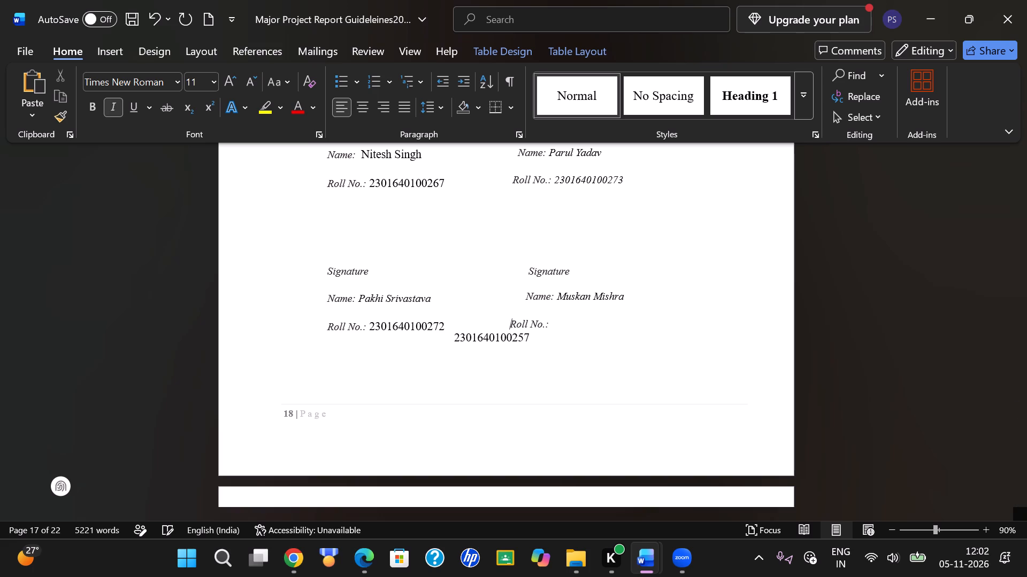
{"action": "key", "text": "BackSpace"}
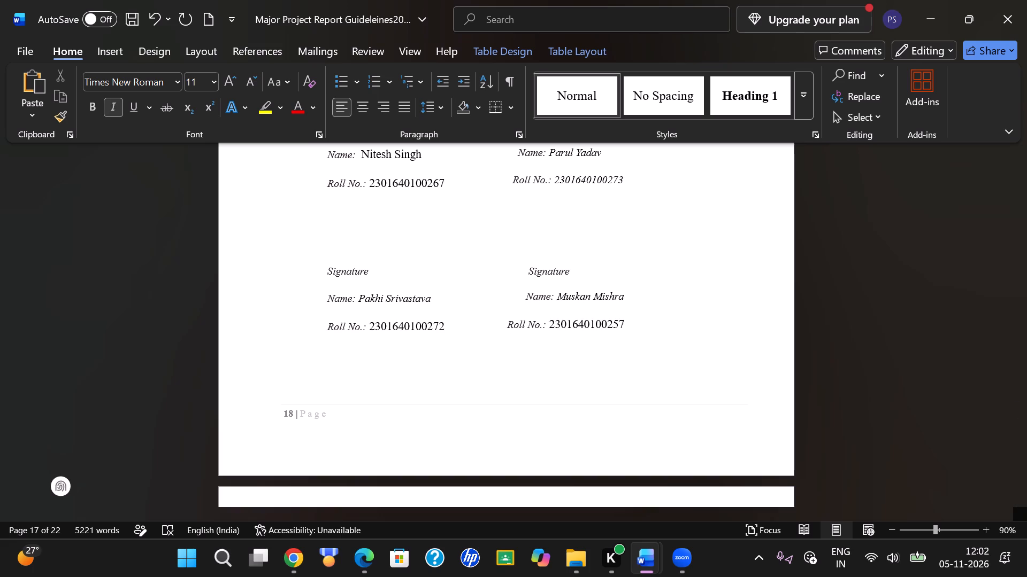
Remove the extra leading spaces before "Name:" in the third row's second block to align it with the "Roll No.:" line.
{"action": "key", "text": "Up"}
{"action": "key", "text": "Up"}
{"action": "key", "text": "Right"}
{"action": "key", "text": "Right"}
{"action": "key", "text": "Right"}
{"action": "key", "text": "Right"}
{"action": "key", "text": "Right"}
{"action": "key", "text": "Right"}
{"action": "key", "text": "Right"}
{"action": "key", "text": "Right"}
{"action": "key", "text": "BackSpace"}
{"action": "key", "text": "BackSpace"}
{"action": "key", "text": "BackSpace"}
{"action": "key", "text": "BackSpace"}
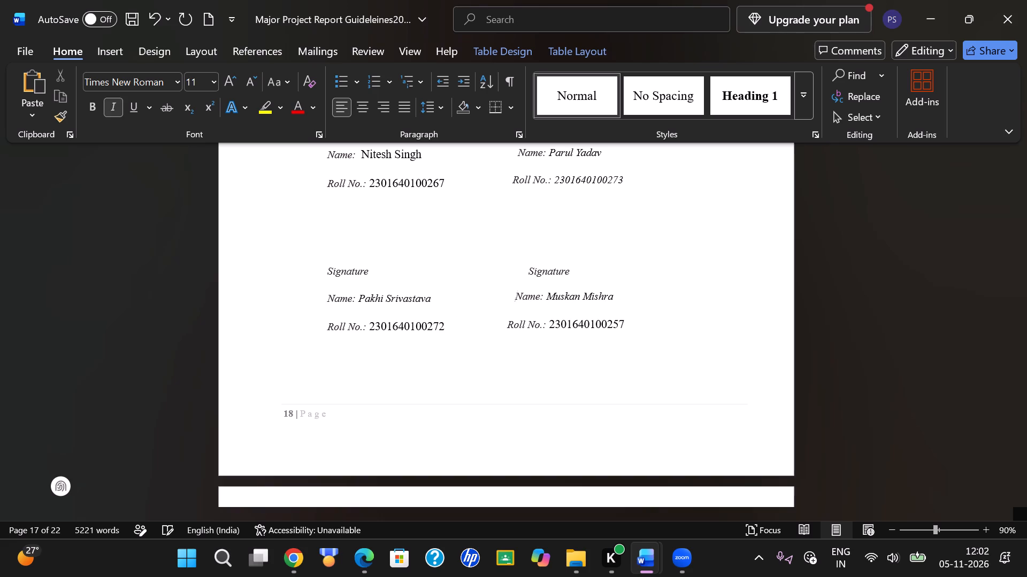
{"action": "key", "text": "BackSpace"}
{"action": "key", "text": "BackSpace"}
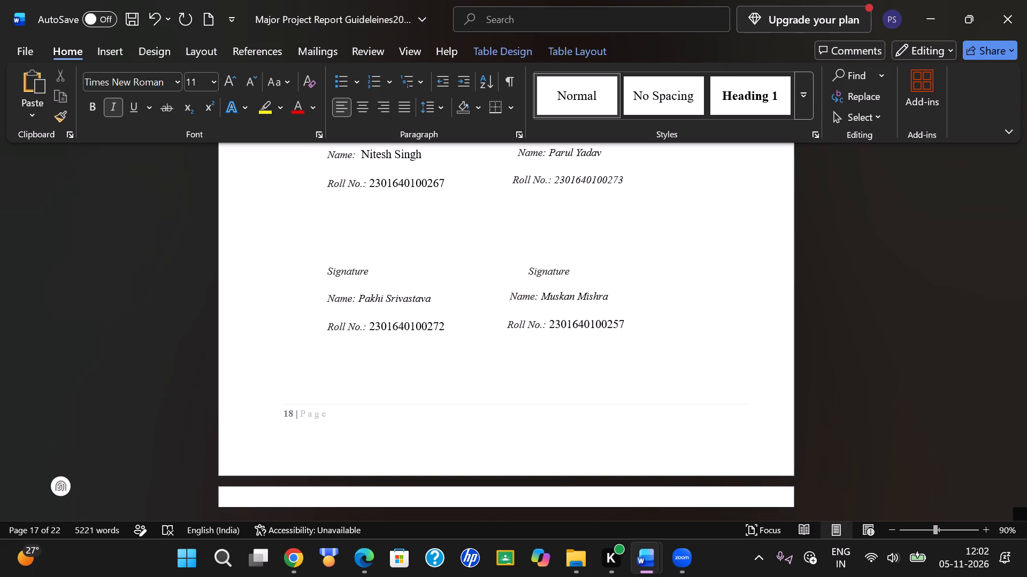
Reduce the leading spaces before "Signature" in the third row's second block to line it up with the name below.
{"action": "key", "text": "Up"}
{"action": "key", "text": "Up"}
{"action": "key", "text": "Right"}
{"action": "key", "text": "Right"}
{"action": "key", "text": "Right"}
{"action": "key", "text": "Right"}
{"action": "key", "text": "Right"}
{"action": "key", "text": "Right"}
{"action": "key", "text": "Right"}
{"action": "key", "text": "Right"}
{"action": "key", "text": "BackSpace"}
{"action": "key", "text": "BackSpace"}
{"action": "key", "text": "BackSpace"}
{"action": "key", "text": "BackSpace"}
{"action": "key", "text": "BackSpace"}
{"action": "key", "text": "BackSpace"}
{"action": "key", "text": "BackSpace"}
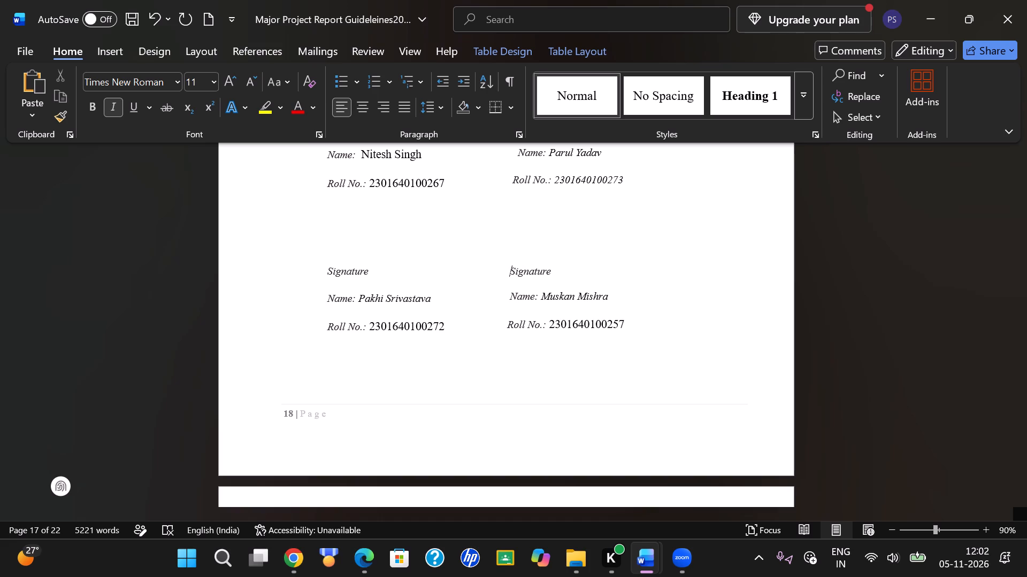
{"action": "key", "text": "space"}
Reduce the leading spaces before "Signature" in the second row's second block to bring it closer to the name line's start.
{"action": "scroll", "coordinate": [523, 321], "scroll_direction": "up", "scroll_amount": 1}
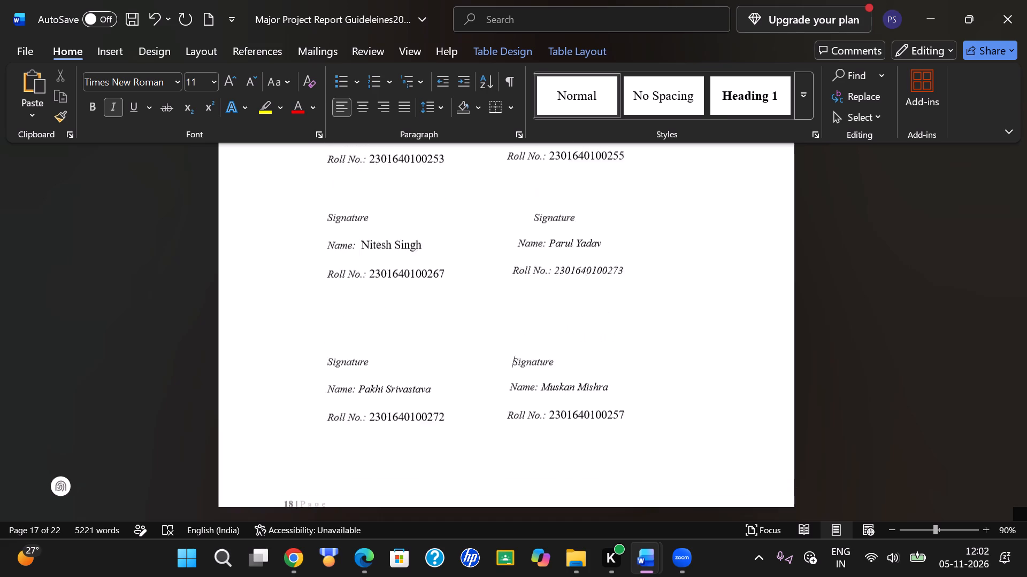
{"action": "scroll", "coordinate": [523, 321], "scroll_direction": "up", "scroll_amount": 1}
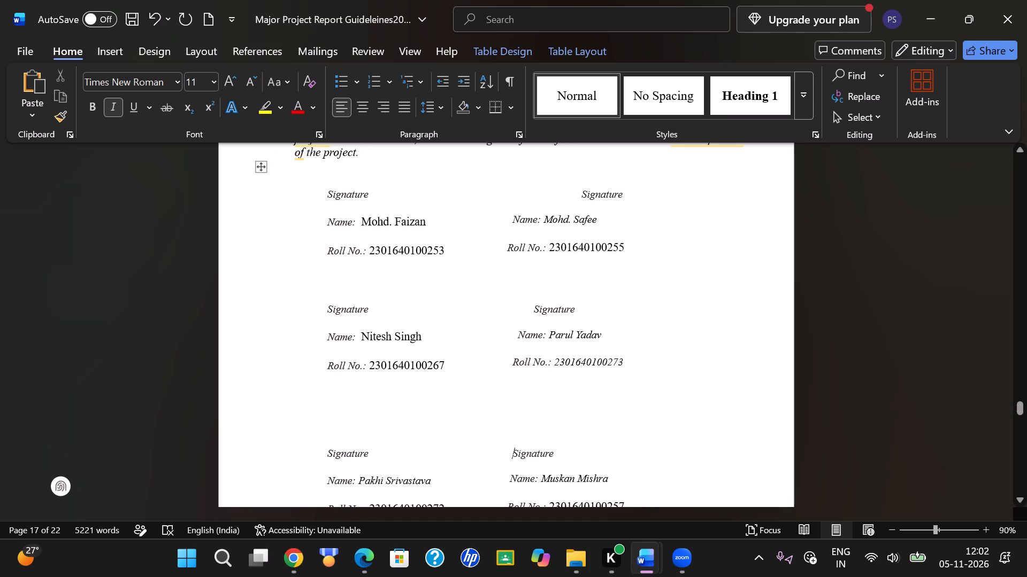
{"action": "left_click", "coordinate": [534, 312]}
{"action": "key", "text": "BackSpace"}
{"action": "key", "text": "BackSpace"}
{"action": "key", "text": "BackSpace"}
{"action": "key", "text": "BackSpace"}
{"action": "key", "text": "BackSpace"}
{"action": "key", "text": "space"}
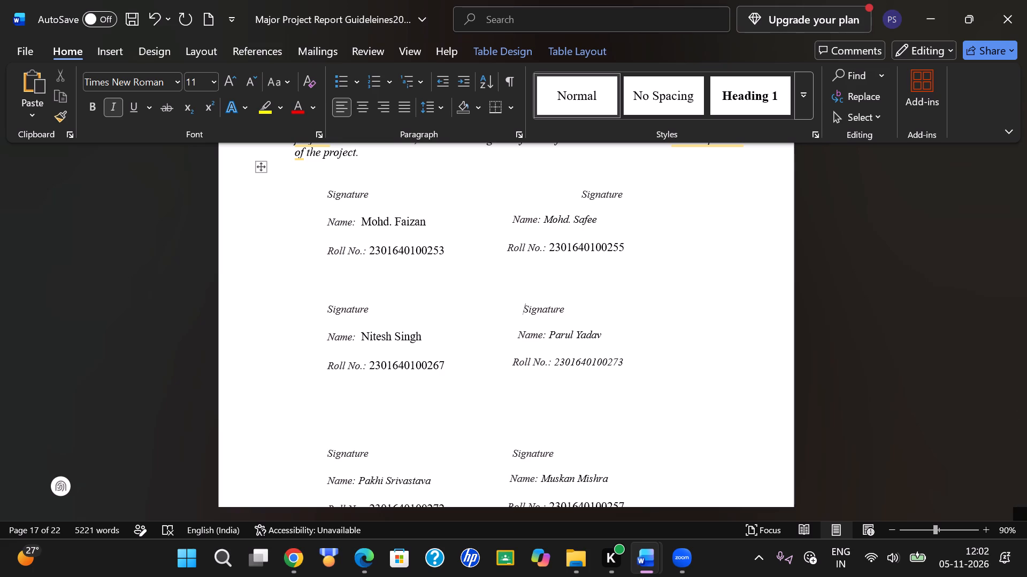
Remove the excess leading spaces before "Signature" in the first row's second block so it sits just above the name line.
{"action": "left_click", "coordinate": [584, 196]}
{"action": "key", "text": "BackSpace"}
{"action": "key", "text": "BackSpace"}
{"action": "key", "text": "BackSpace"}
{"action": "key", "text": "BackSpace"}
{"action": "key", "text": "BackSpace"}
{"action": "key", "text": "BackSpace"}
{"action": "key", "text": "BackSpace"}
{"action": "key", "text": "BackSpace"}
{"action": "key", "text": "BackSpace"}
{"action": "key", "text": "BackSpace"}
{"action": "key", "text": "BackSpace"}
{"action": "key", "text": "BackSpace"}
{"action": "key", "text": "BackSpace"}
{"action": "key", "text": "BackSpace"}
{"action": "key", "text": "BackSpace"}
{"action": "key", "text": "BackSpace"}
{"action": "key", "text": "BackSpace"}
{"action": "key", "text": "BackSpace"}
{"action": "key", "text": "BackSpace"}
{"action": "key", "text": "BackSpace"}
{"action": "key", "text": "BackSpace"}
{"action": "key", "text": "BackSpace"}
{"action": "key", "text": "BackSpace"}
{"action": "key", "text": "BackSpace"}
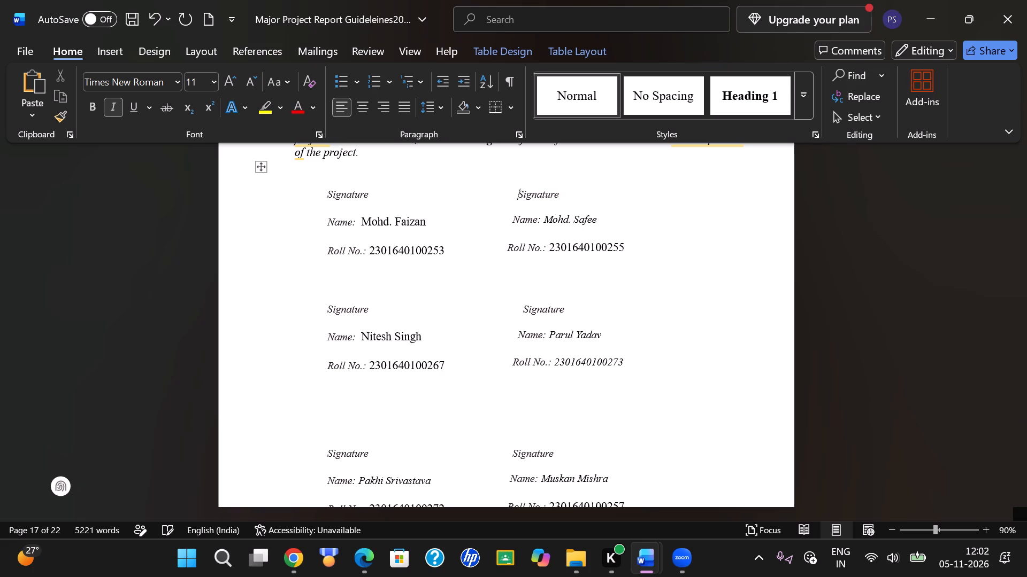
{"action": "key", "text": "BackSpace"}
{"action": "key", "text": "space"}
Apply italics uniformly to all the names, roll numbers and labels in the three signature rows.
{"action": "left_click_drag", "start_coordinate": [317, 190], "coordinate": [589, 350]}
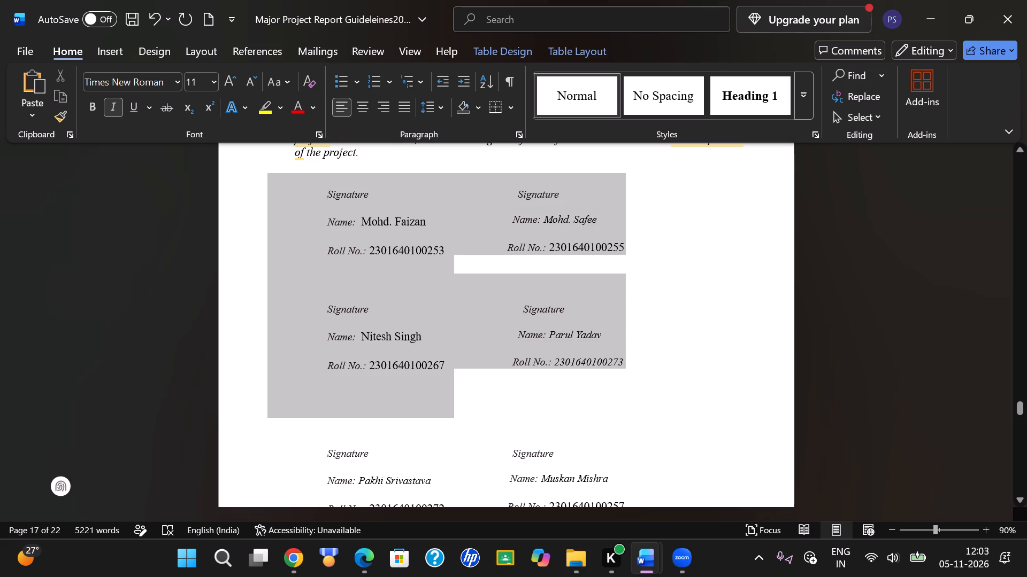
{"action": "left_click_drag", "start_coordinate": [589, 350], "coordinate": [617, 486]}
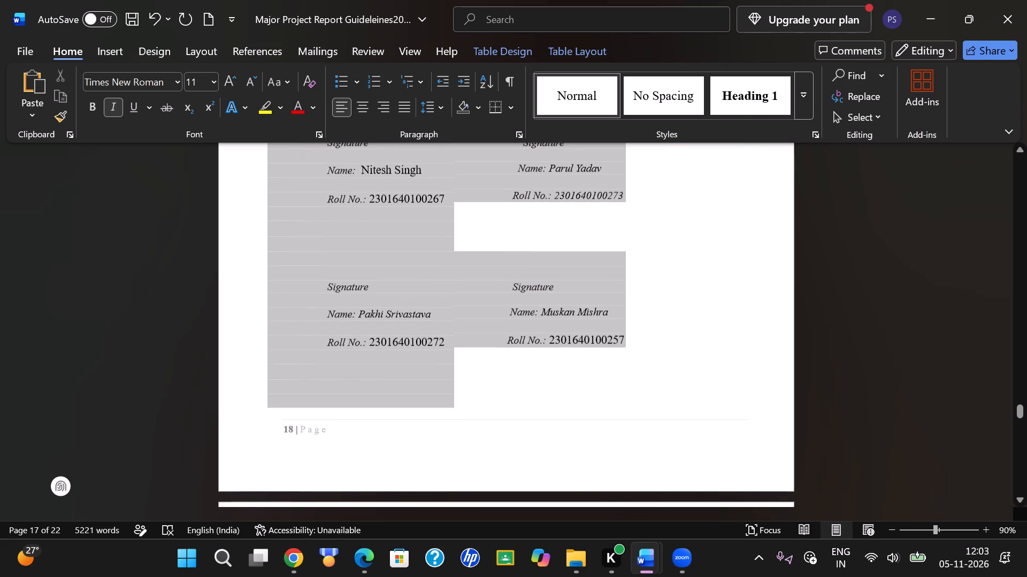
{"action": "left_click_drag", "start_coordinate": [617, 486], "coordinate": [613, 458]}
{"action": "right_click", "coordinate": [551, 353]}
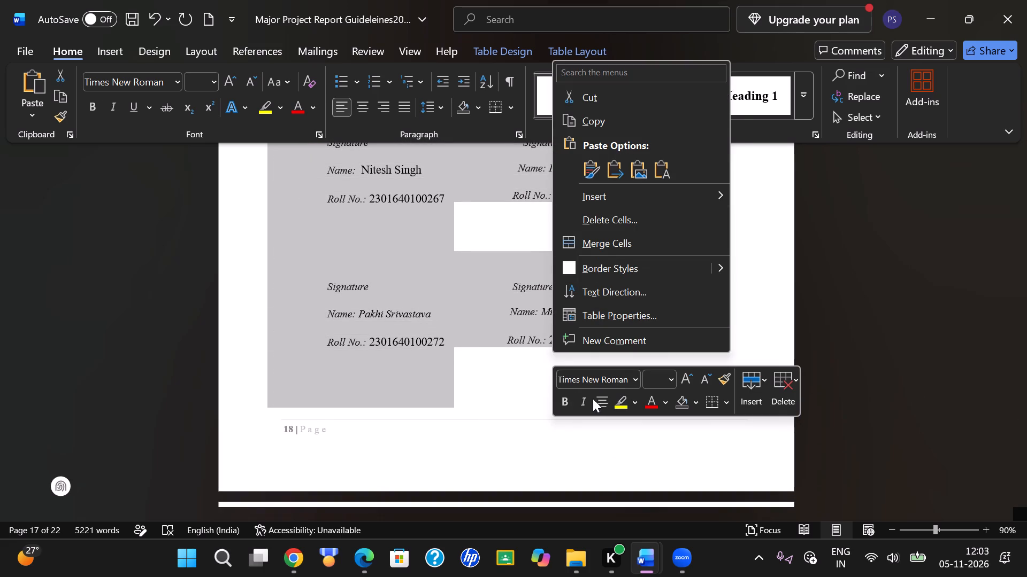
{"action": "left_click", "coordinate": [582, 401]}
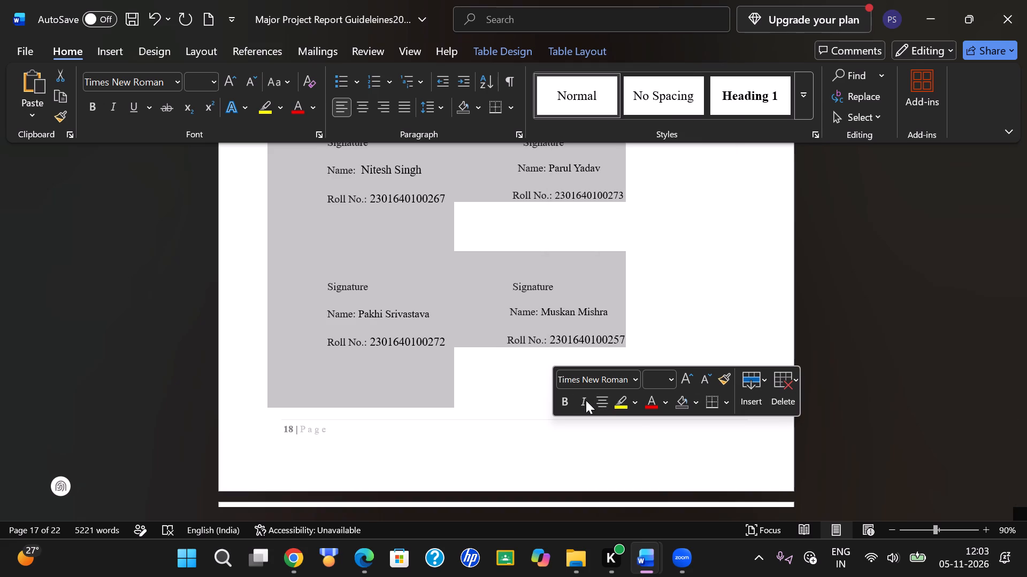
{"action": "left_click", "coordinate": [586, 400]}
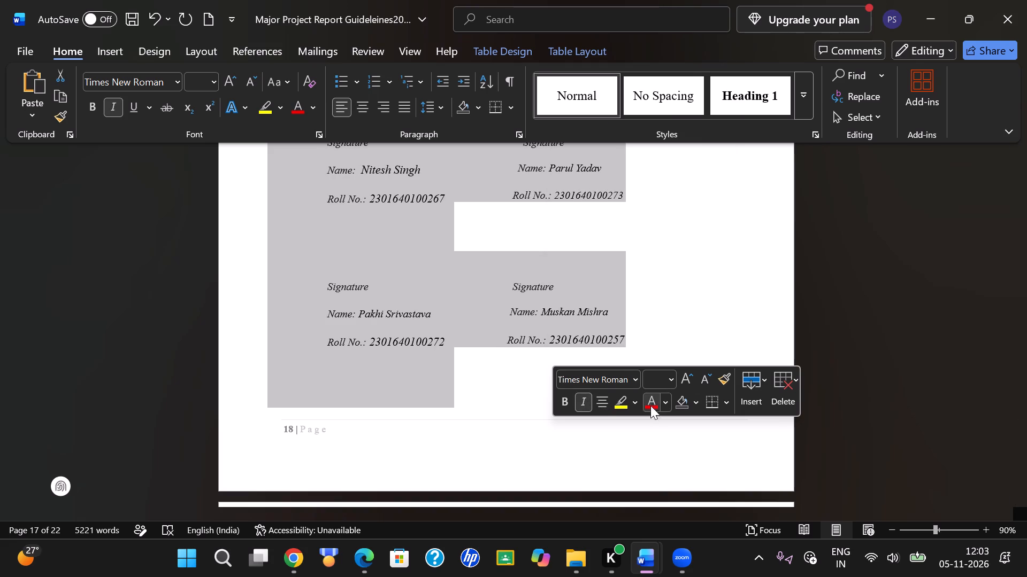
{"action": "right_click", "coordinate": [668, 347]}
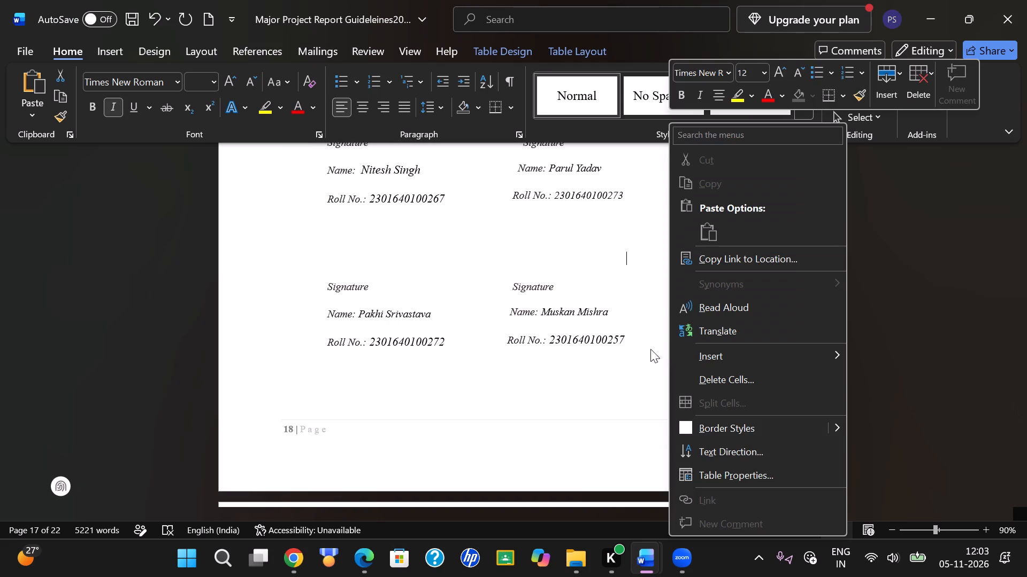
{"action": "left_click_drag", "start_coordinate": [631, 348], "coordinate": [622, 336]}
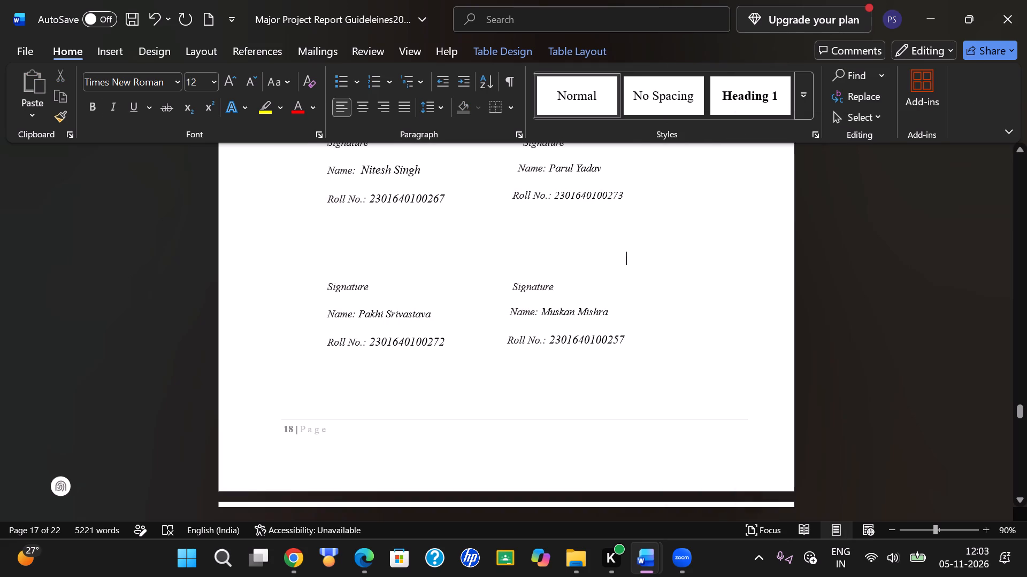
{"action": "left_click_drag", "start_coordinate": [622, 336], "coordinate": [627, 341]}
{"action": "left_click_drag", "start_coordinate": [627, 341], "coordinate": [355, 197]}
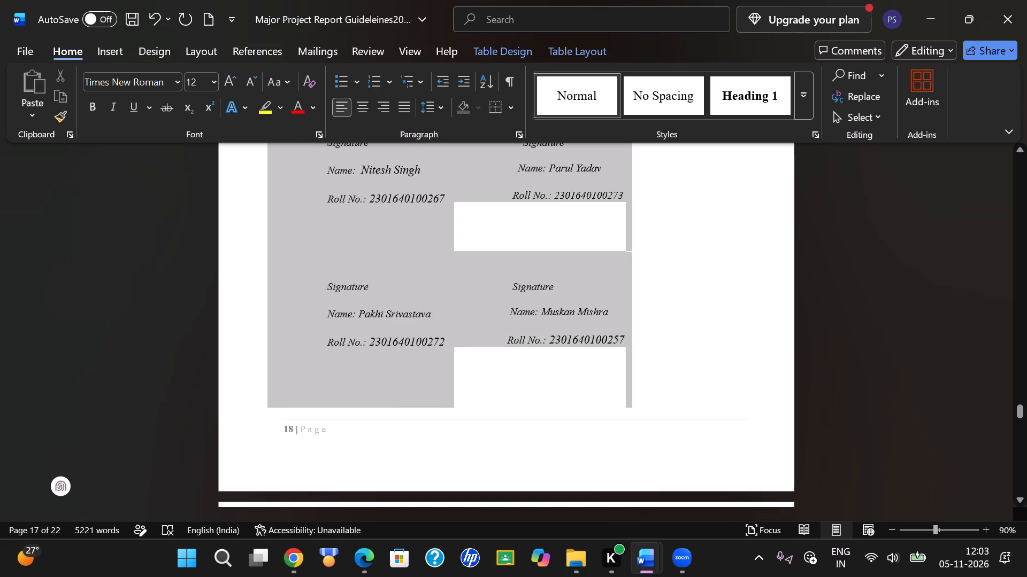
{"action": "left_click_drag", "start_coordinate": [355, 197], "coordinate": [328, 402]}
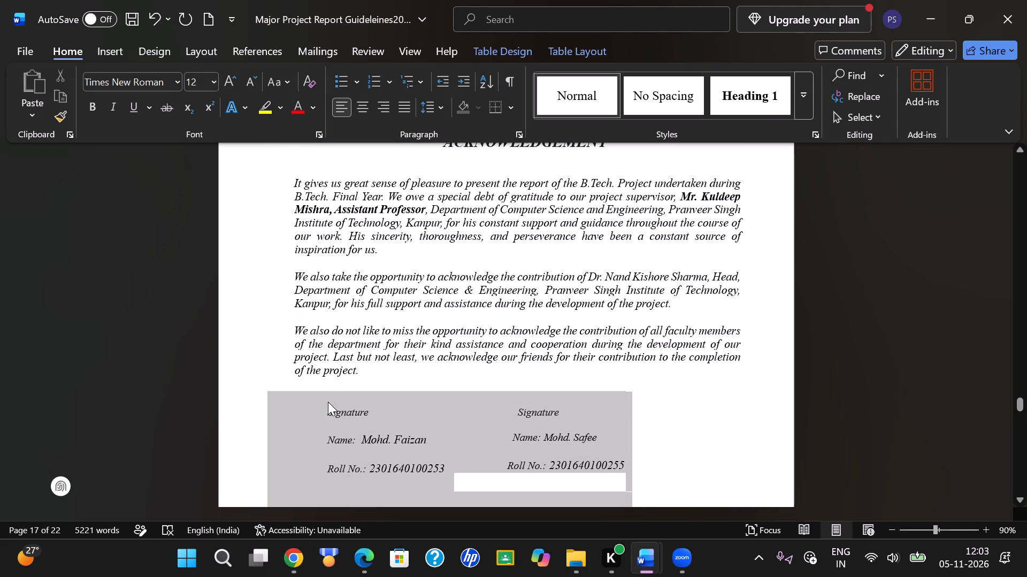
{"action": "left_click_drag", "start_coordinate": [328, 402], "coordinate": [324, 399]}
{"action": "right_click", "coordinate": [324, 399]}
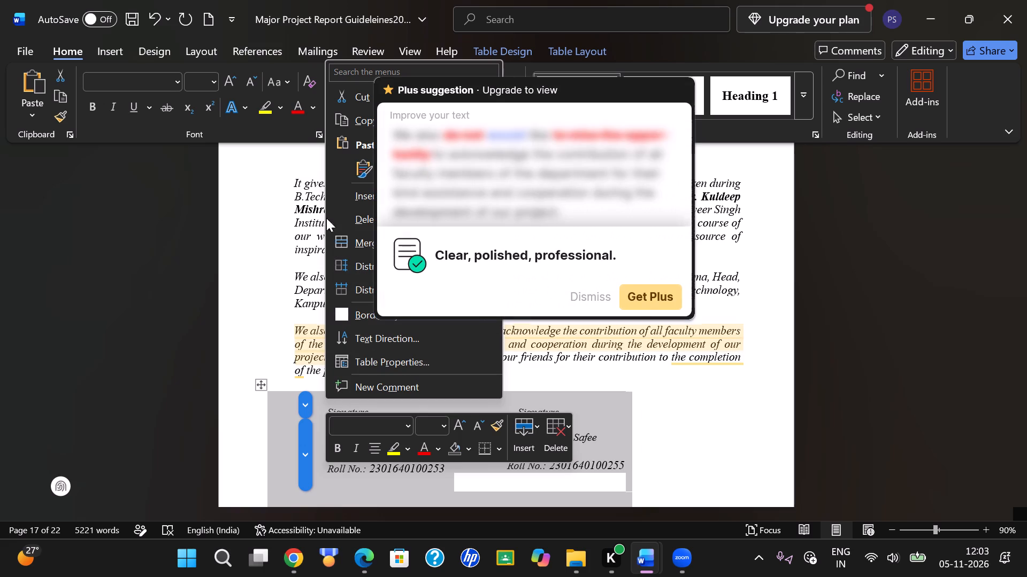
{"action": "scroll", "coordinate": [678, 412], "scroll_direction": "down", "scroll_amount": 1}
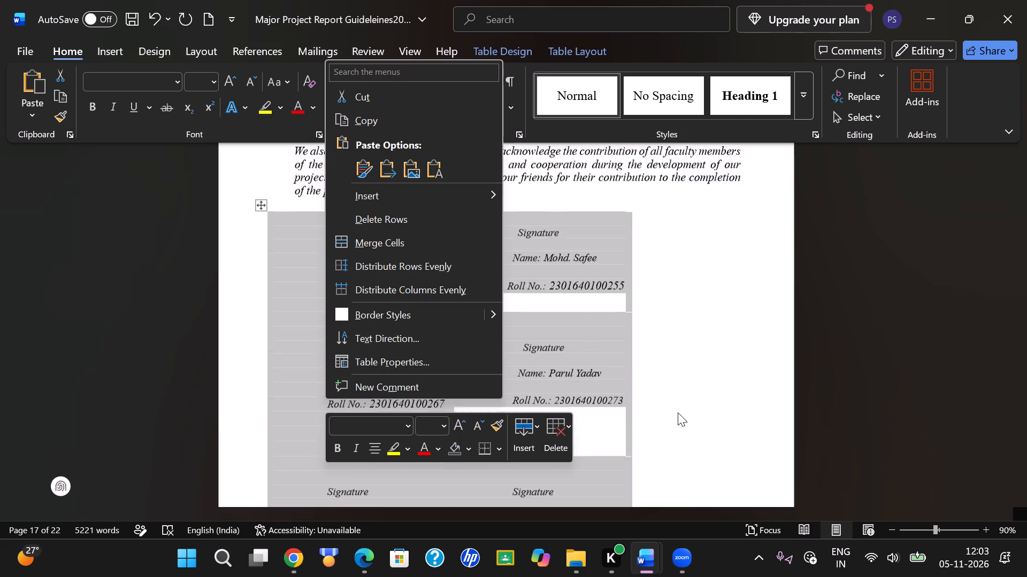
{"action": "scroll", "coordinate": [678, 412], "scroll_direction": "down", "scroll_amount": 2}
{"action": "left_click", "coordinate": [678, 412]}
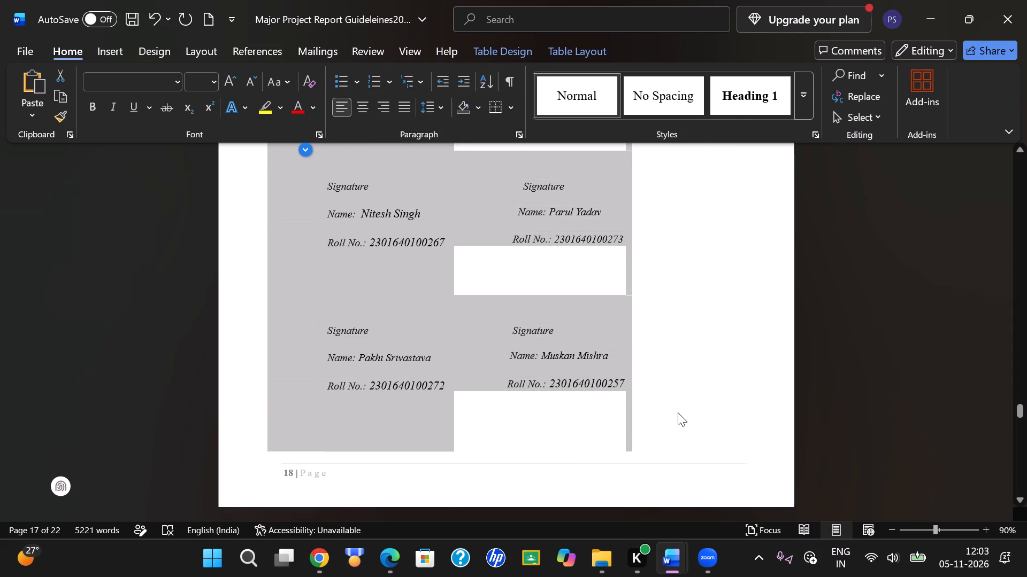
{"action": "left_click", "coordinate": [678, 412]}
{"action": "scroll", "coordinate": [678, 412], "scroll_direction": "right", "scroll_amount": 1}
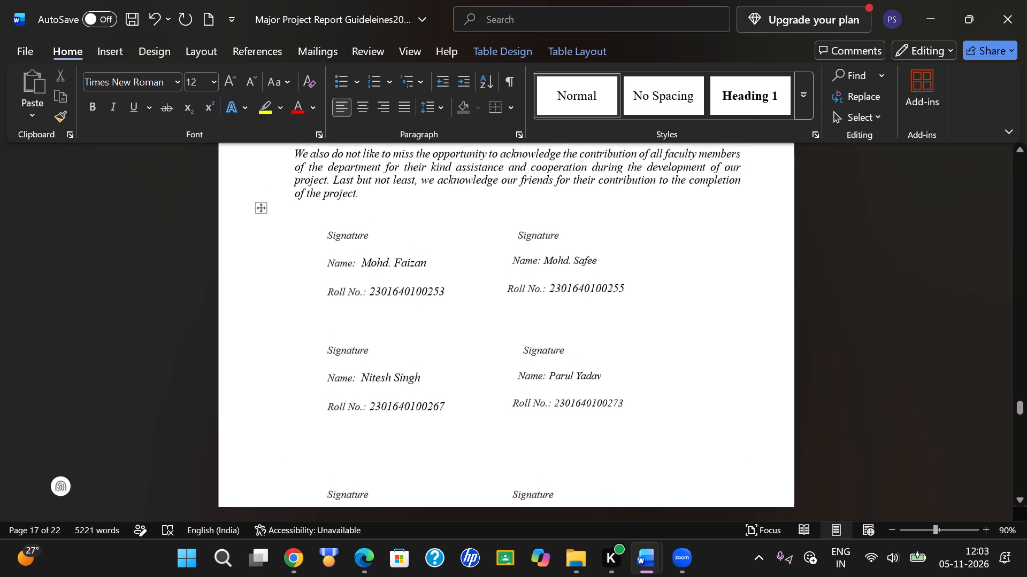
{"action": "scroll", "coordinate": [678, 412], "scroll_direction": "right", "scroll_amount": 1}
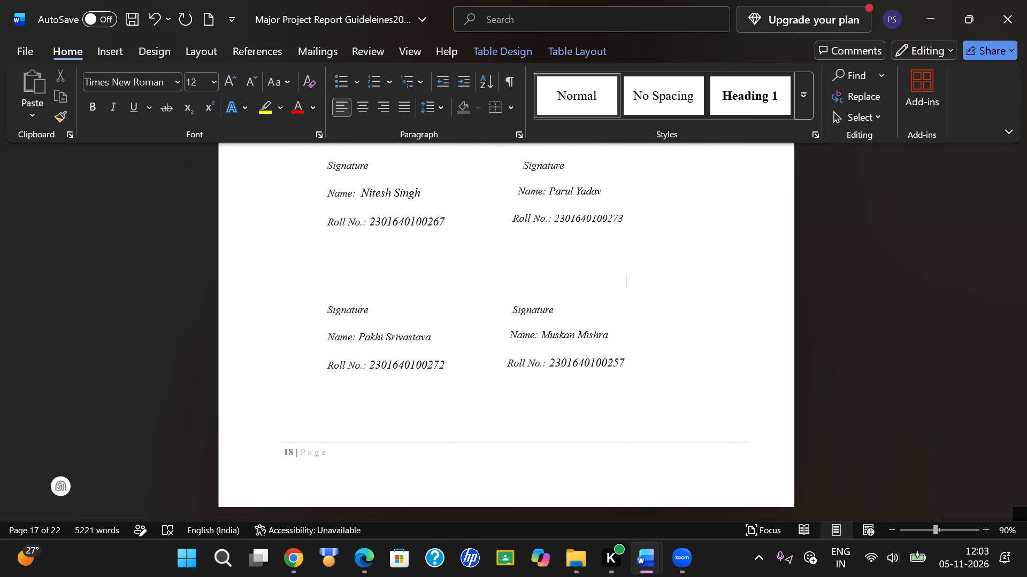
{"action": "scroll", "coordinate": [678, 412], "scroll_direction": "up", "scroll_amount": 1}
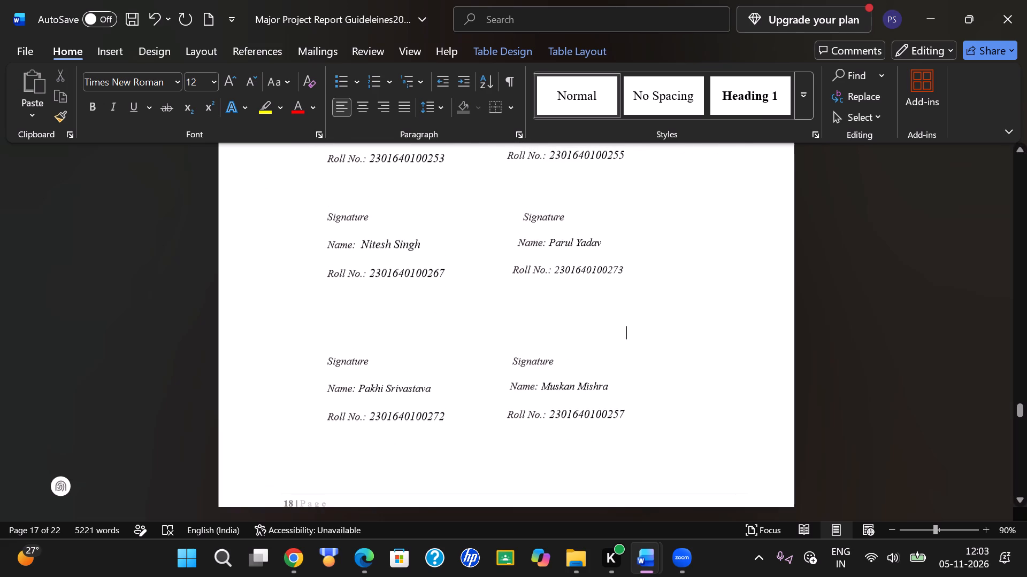
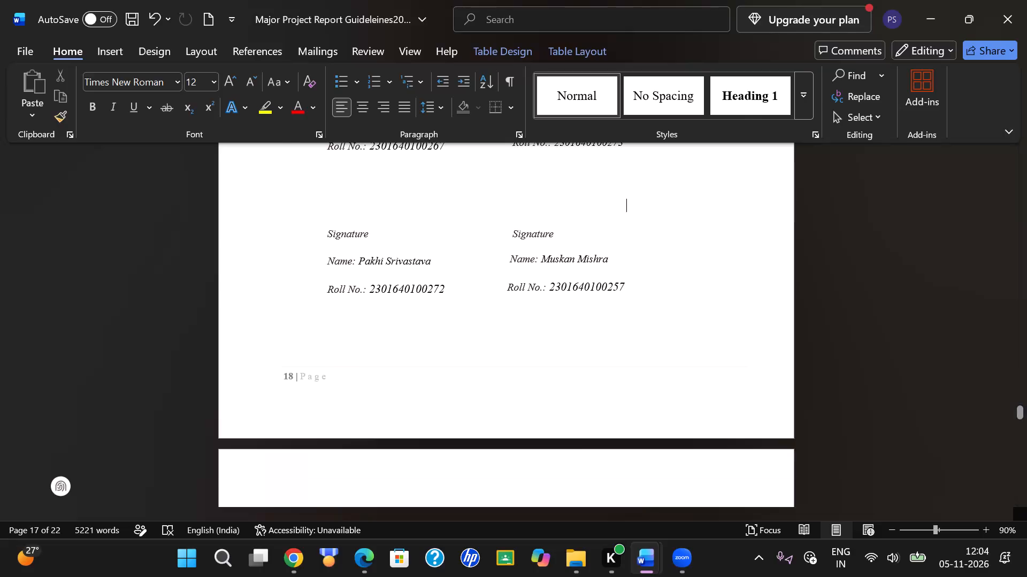
Review the signature blocks and the pages that follow, from the table of contents through the outer cover template and its note.
{"action": "scroll", "coordinate": [606, 323], "scroll_direction": "down", "scroll_amount": 4, "text": "ctrl"}
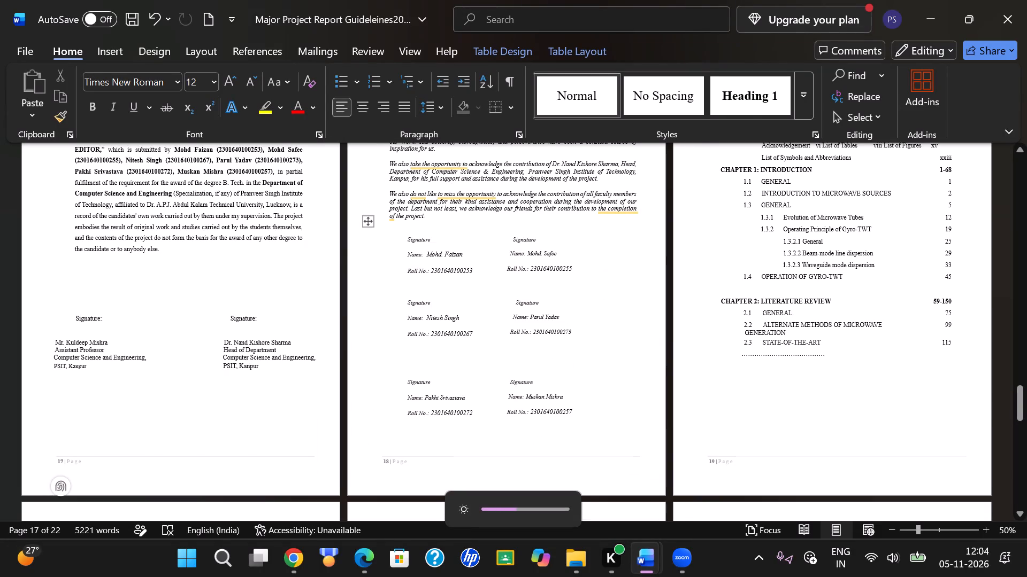
{"action": "scroll", "coordinate": [606, 323], "scroll_direction": "up", "scroll_amount": 2, "text": "ctrl"}
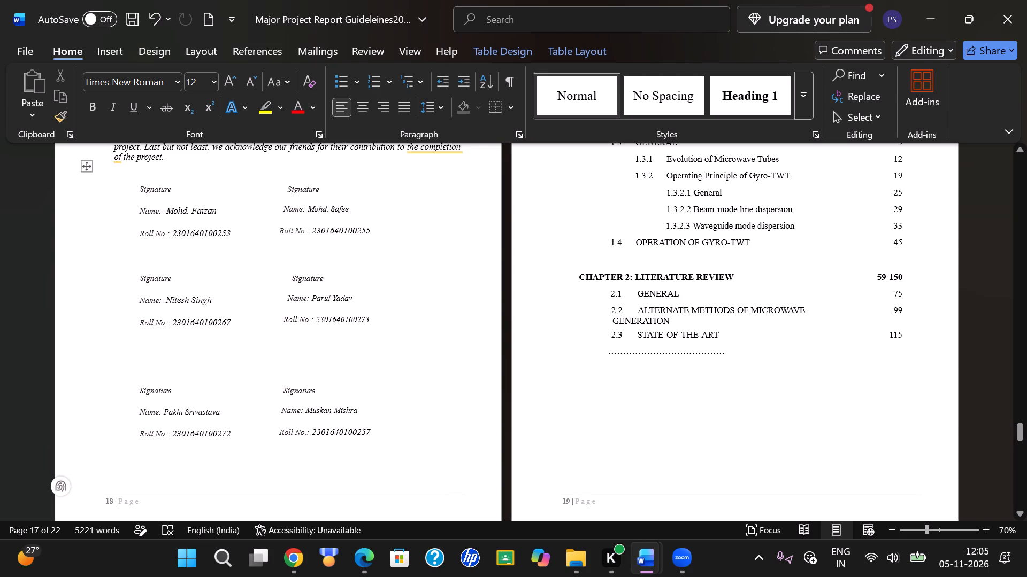
{"action": "scroll", "coordinate": [464, 385], "scroll_direction": "up", "scroll_amount": 1, "text": "ctrl"}
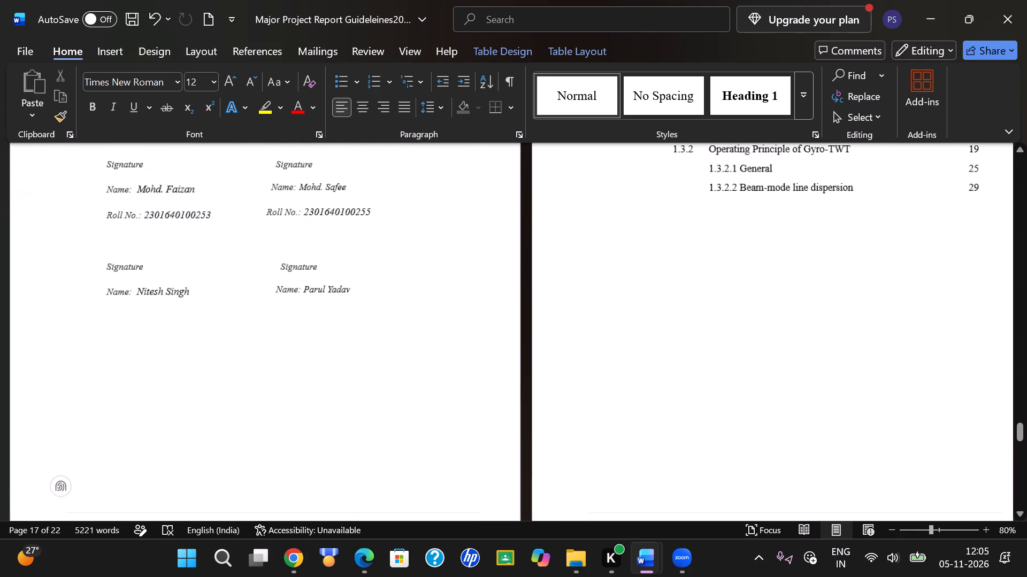
{"action": "scroll", "coordinate": [464, 385], "scroll_direction": "down", "scroll_amount": 3}
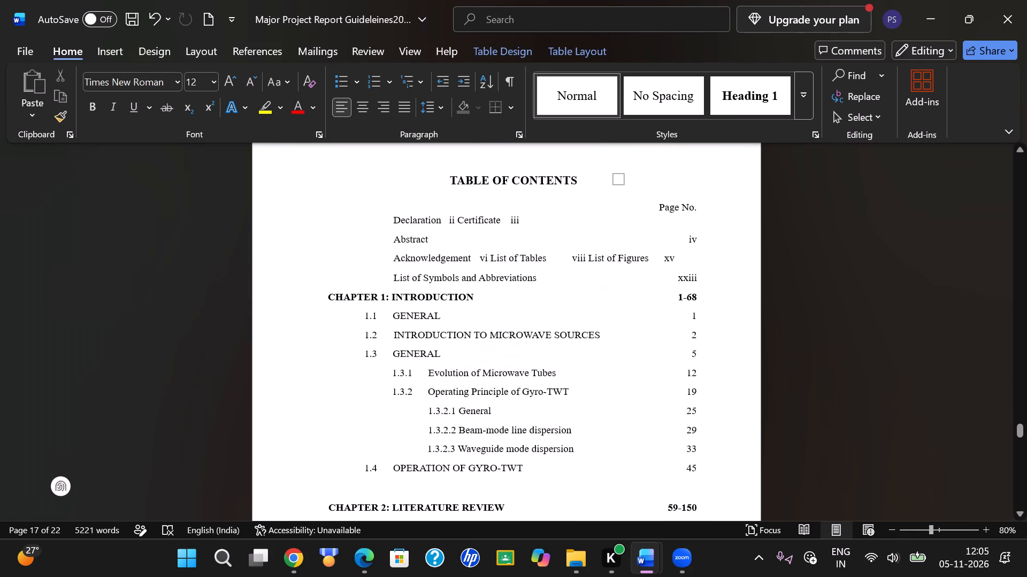
{"action": "scroll", "coordinate": [464, 385], "scroll_direction": "down", "scroll_amount": 3}
{"action": "left_click", "coordinate": [464, 385]}
{"action": "scroll", "coordinate": [464, 385], "scroll_direction": "down", "scroll_amount": 3}
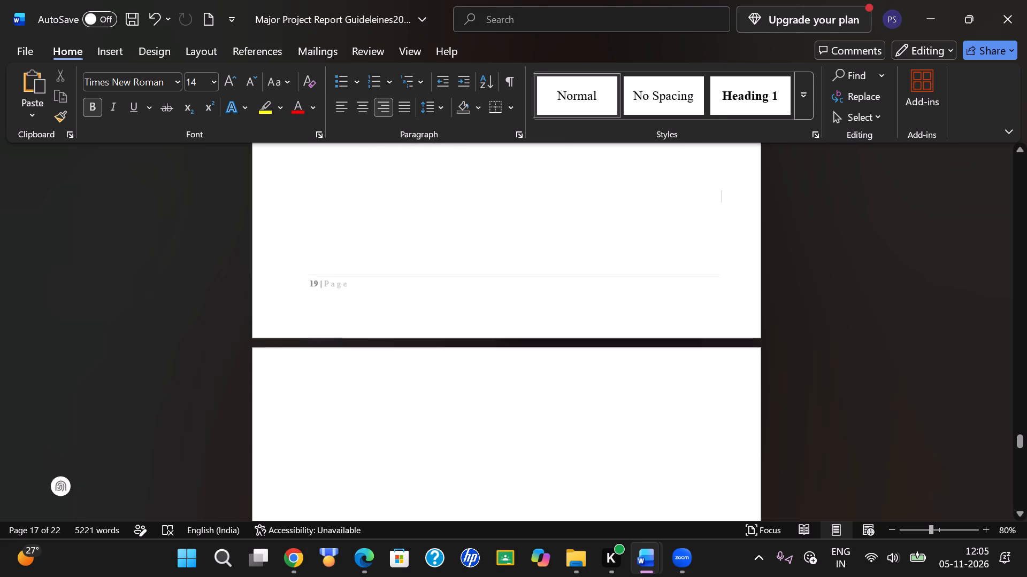
{"action": "scroll", "coordinate": [464, 385], "scroll_direction": "down", "scroll_amount": 6}
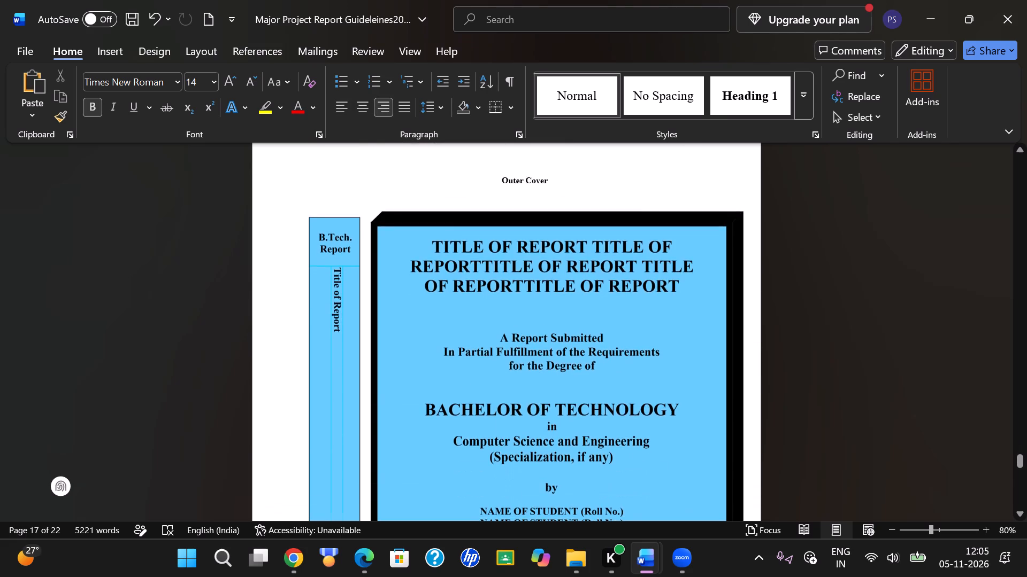
{"action": "scroll", "coordinate": [464, 385], "scroll_direction": "down", "scroll_amount": 3}
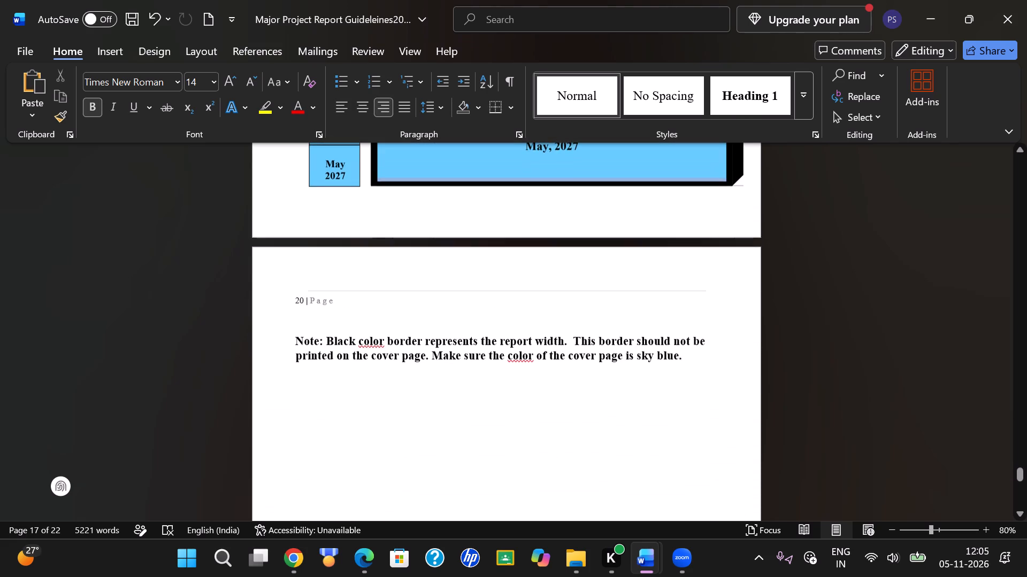
Examine the table of contents page's chapter and section structure, along with the blank page that follows it.
{"action": "scroll", "coordinate": [464, 385], "scroll_direction": "up", "scroll_amount": 9}
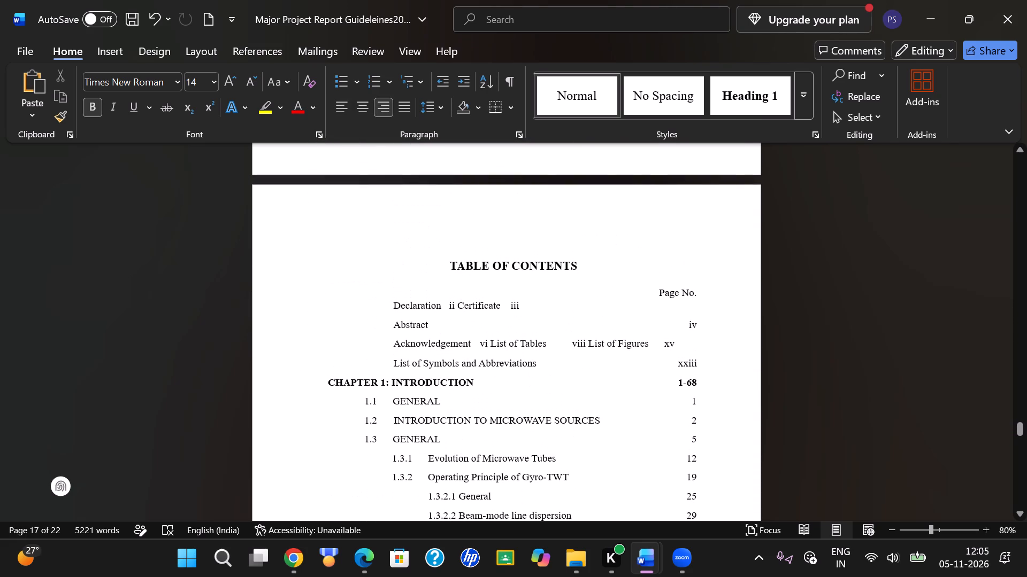
{"action": "scroll", "coordinate": [464, 385], "scroll_direction": "up", "scroll_amount": 1}
{"action": "scroll", "coordinate": [464, 385], "scroll_direction": "right", "scroll_amount": 1}
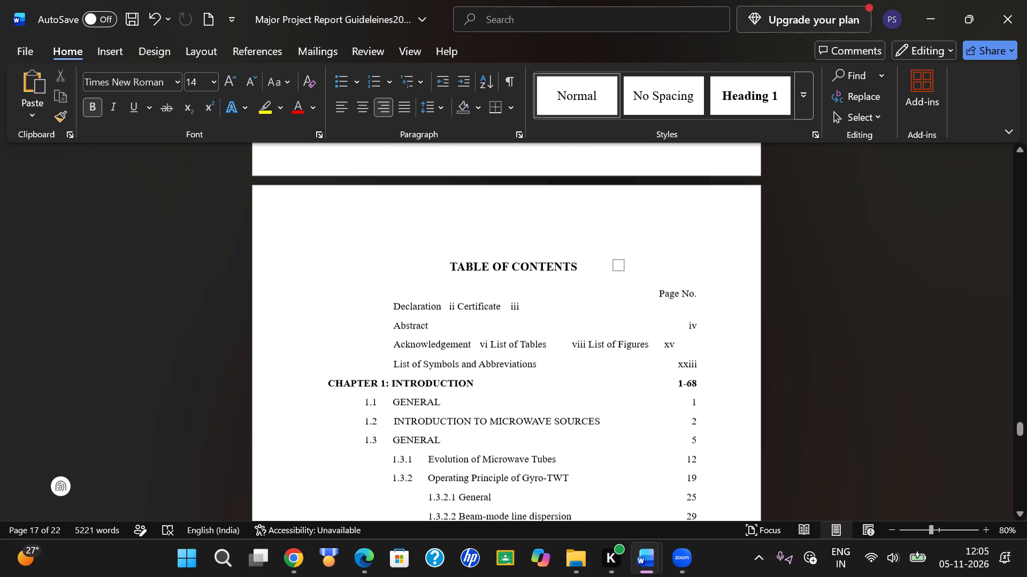
{"action": "scroll", "coordinate": [464, 385], "scroll_direction": "right", "scroll_amount": 1}
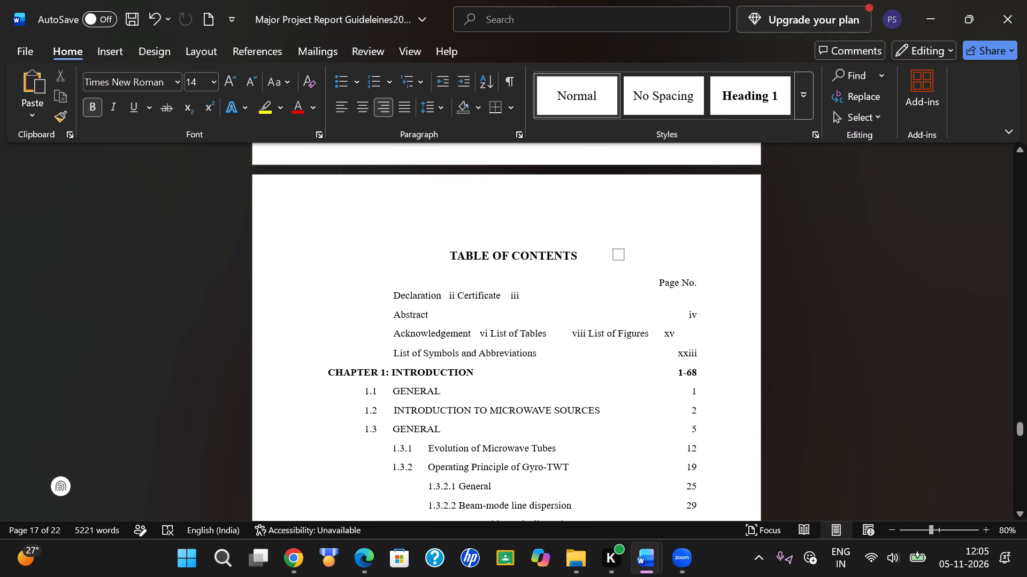
{"action": "scroll", "coordinate": [464, 385], "scroll_direction": "down", "scroll_amount": 3}
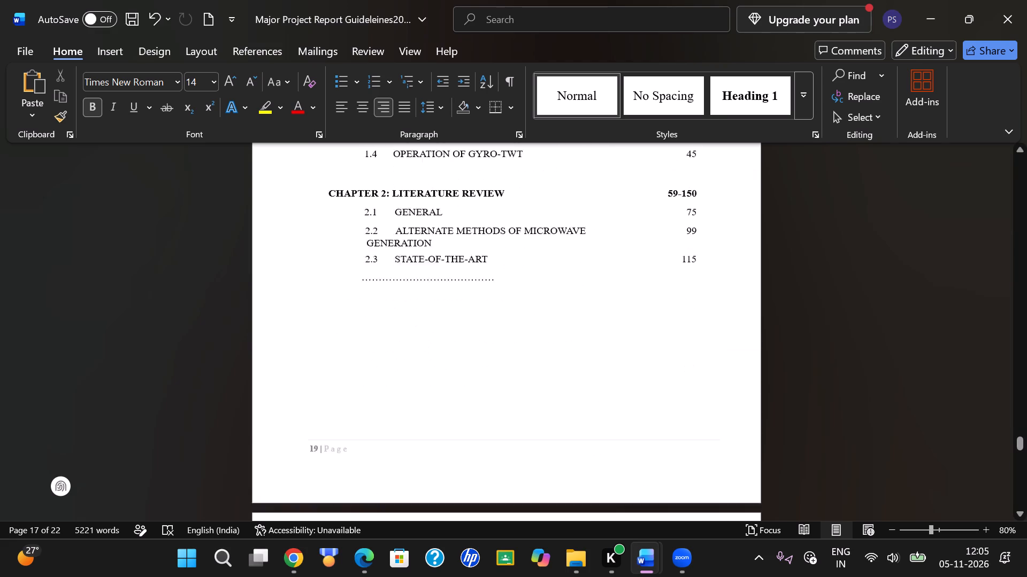
{"action": "scroll", "coordinate": [464, 385], "scroll_direction": "down", "scroll_amount": 2}
{"action": "scroll", "coordinate": [464, 385], "scroll_direction": "up", "scroll_amount": 3}
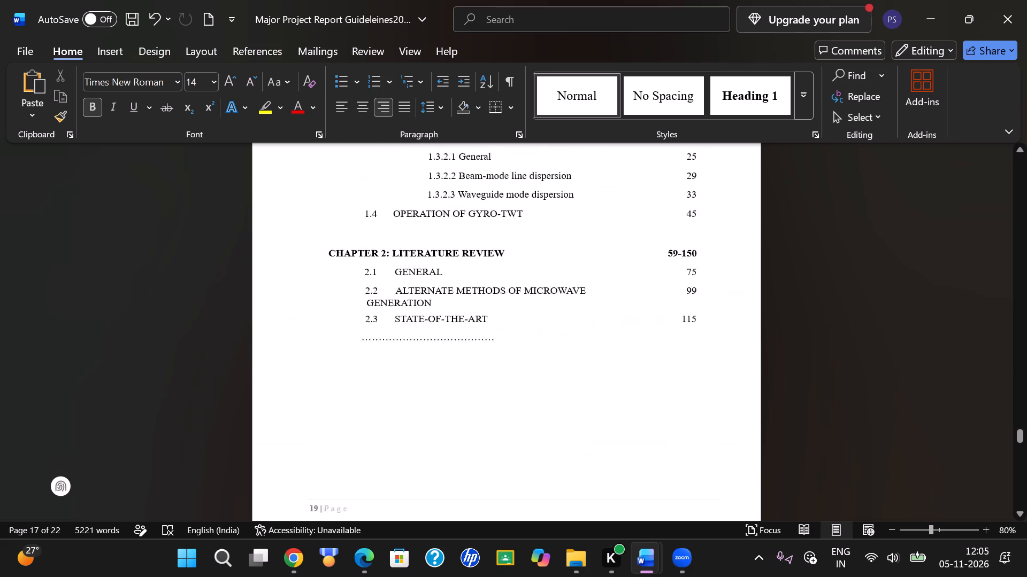
{"action": "scroll", "coordinate": [464, 385], "scroll_direction": "up", "scroll_amount": 2}
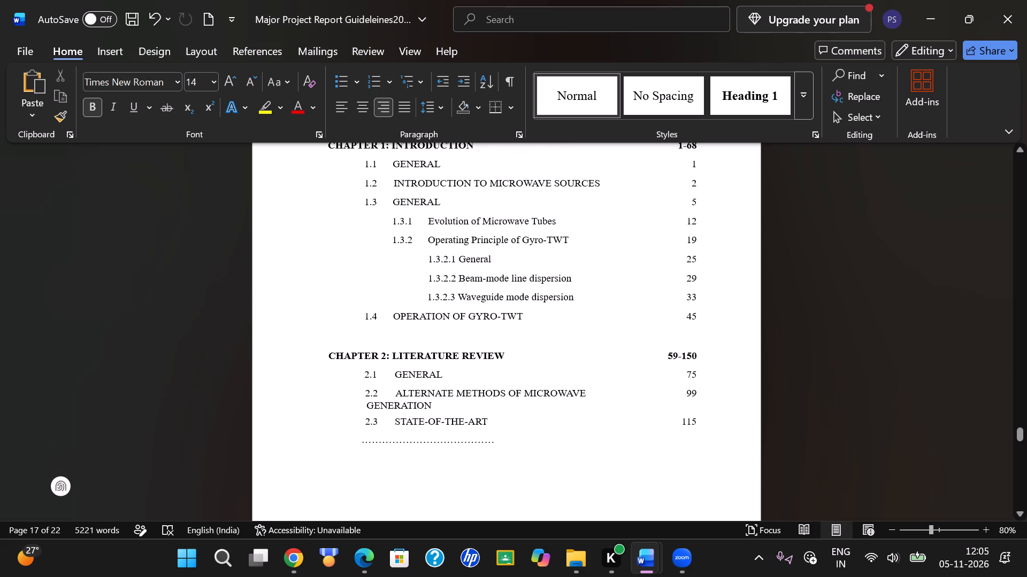
{"action": "scroll", "coordinate": [464, 385], "scroll_direction": "up", "scroll_amount": 1}
{"action": "scroll", "coordinate": [464, 385], "scroll_direction": "down", "scroll_amount": 1}
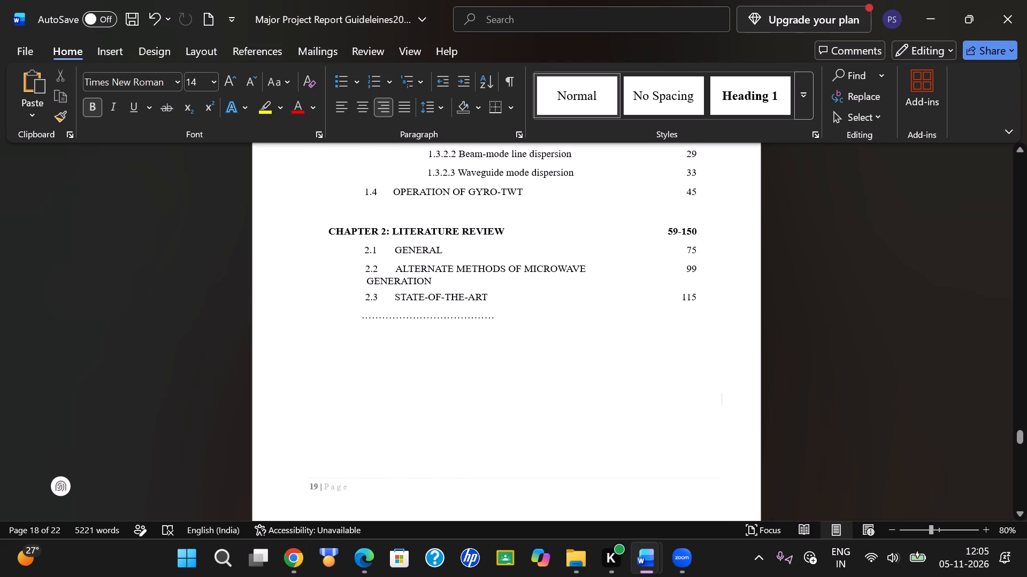
{"action": "scroll", "coordinate": [464, 385], "scroll_direction": "up", "scroll_amount": 1}
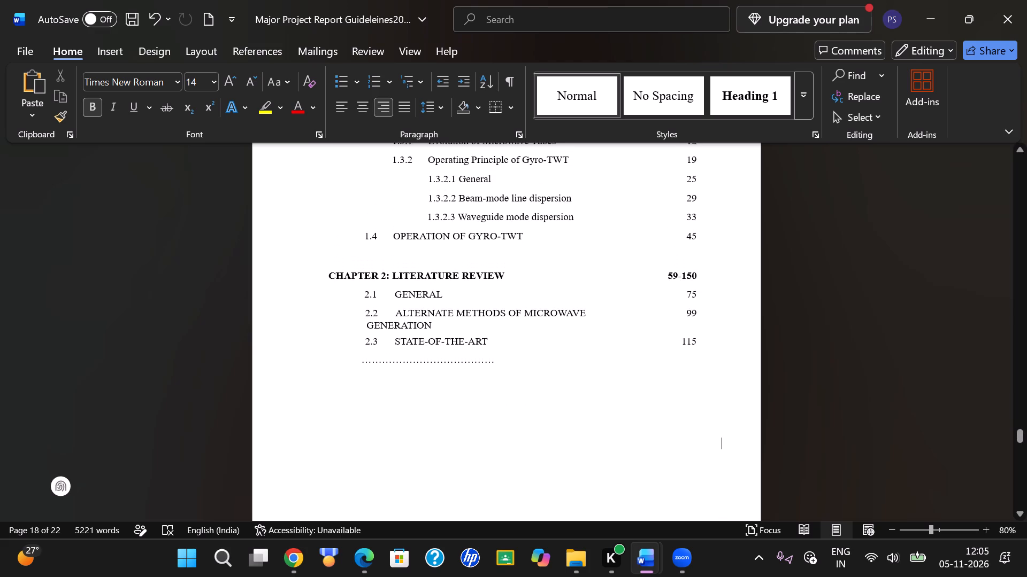
{"action": "scroll", "coordinate": [464, 385], "scroll_direction": "up", "scroll_amount": 2}
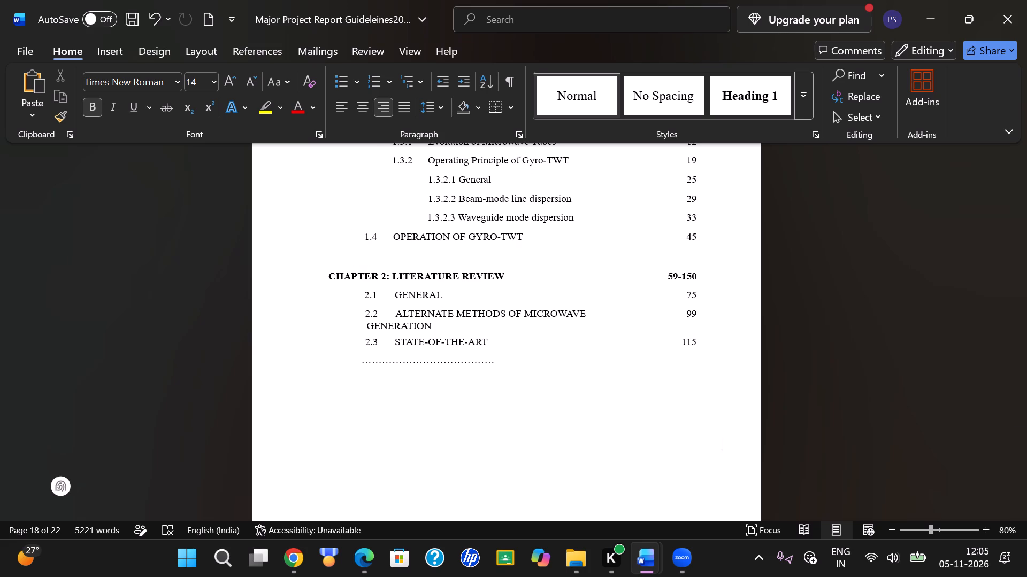
{"action": "scroll", "coordinate": [464, 385], "scroll_direction": "right", "scroll_amount": 1}
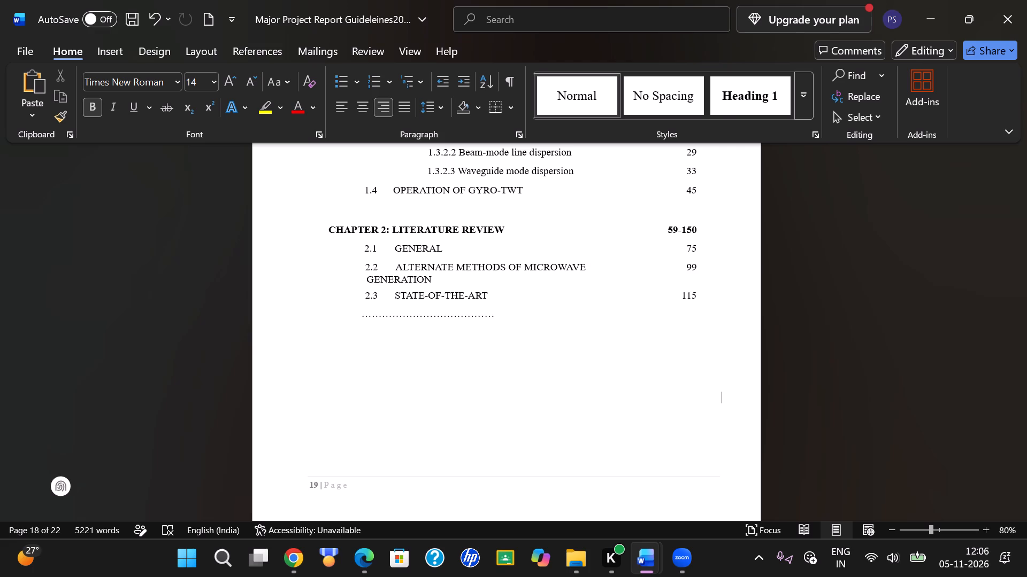
{"action": "scroll", "coordinate": [464, 385], "scroll_direction": "down", "scroll_amount": 1}
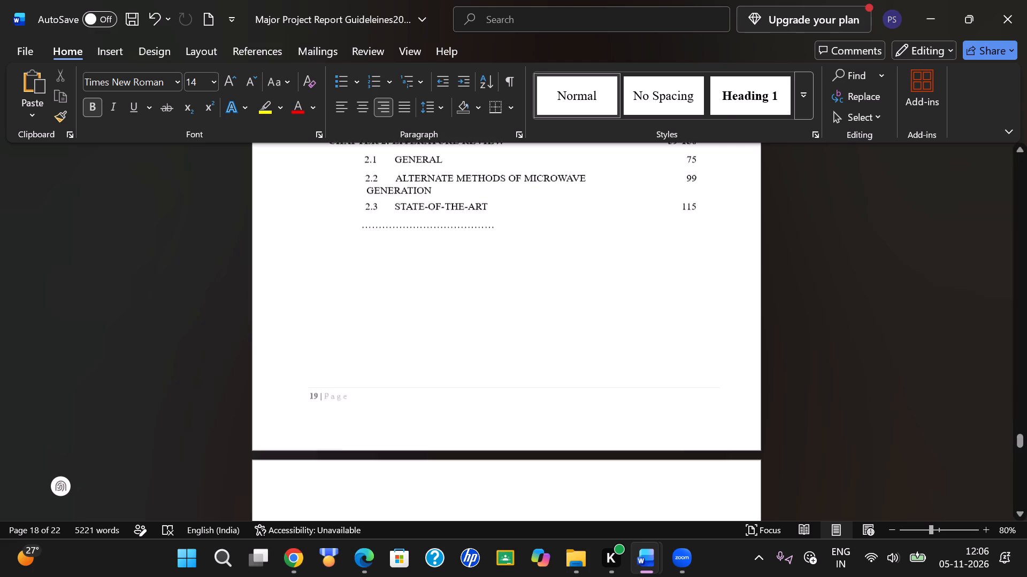
{"action": "scroll", "coordinate": [464, 385], "scroll_direction": "down", "scroll_amount": 3}
{"action": "scroll", "coordinate": [464, 385], "scroll_direction": "up", "scroll_amount": 6}
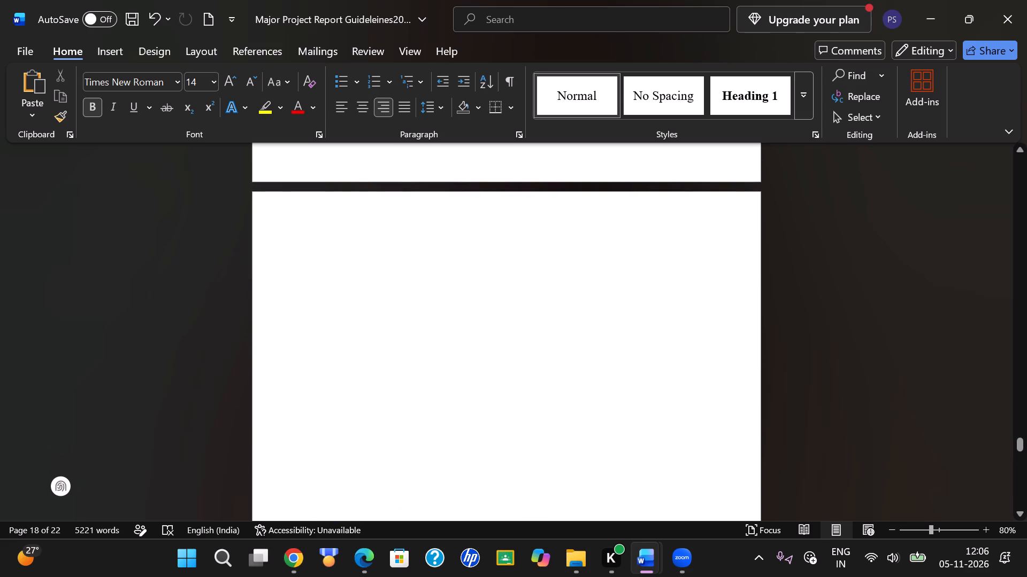
{"action": "scroll", "coordinate": [464, 385], "scroll_direction": "up", "scroll_amount": 4}
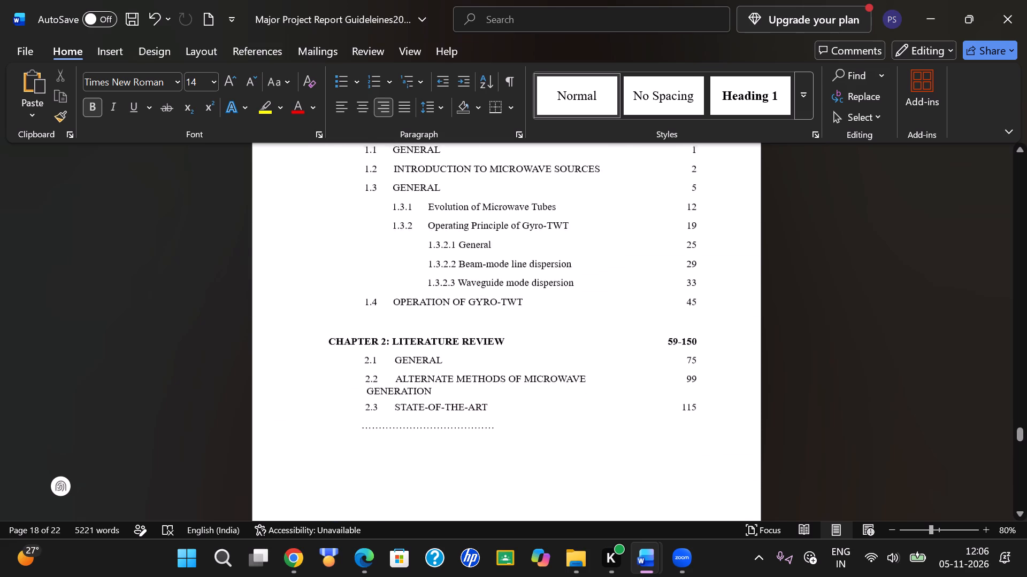
{"action": "scroll", "coordinate": [464, 385], "scroll_direction": "up", "scroll_amount": 1}
{"action": "scroll", "coordinate": [464, 385], "scroll_direction": "down", "scroll_amount": 3}
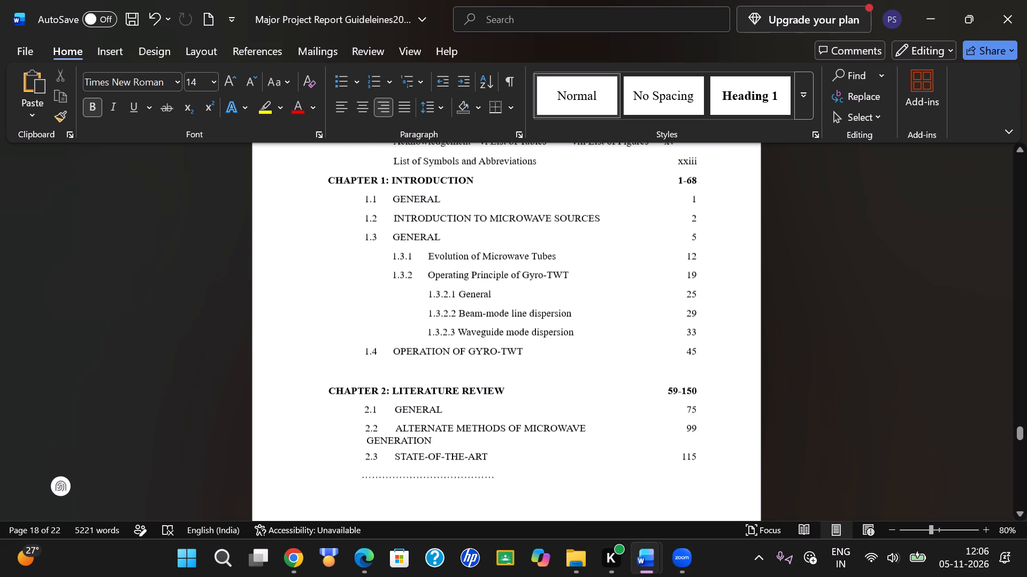
{"action": "scroll", "coordinate": [464, 385], "scroll_direction": "down", "scroll_amount": 2}
{"action": "scroll", "coordinate": [464, 385], "scroll_direction": "up", "scroll_amount": 2}
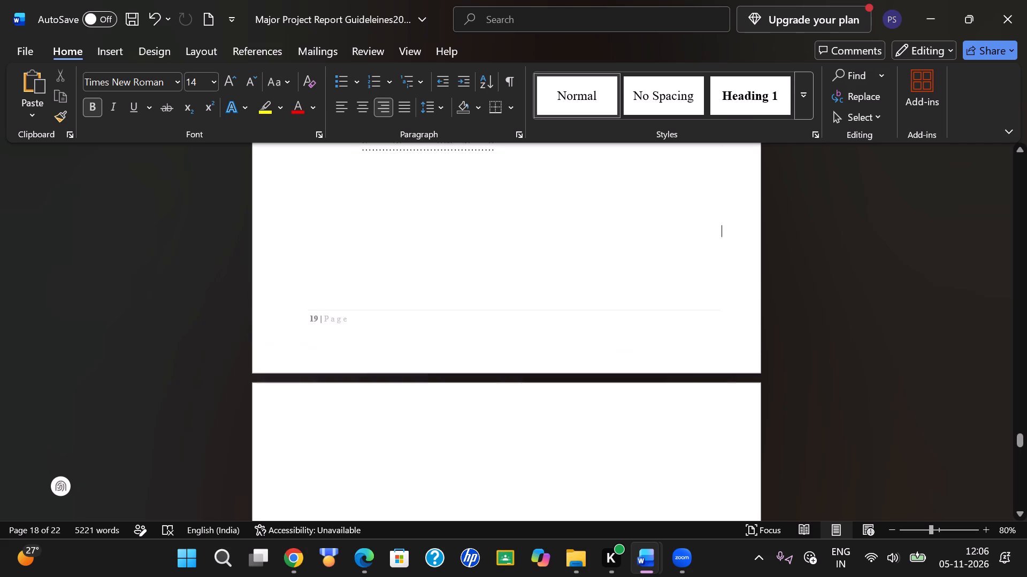
Enter the heading "CHAPTER 1 : INTRODUCTION" at the top of the blank page after the table of contents.
{"action": "left_click", "coordinate": [456, 398]}
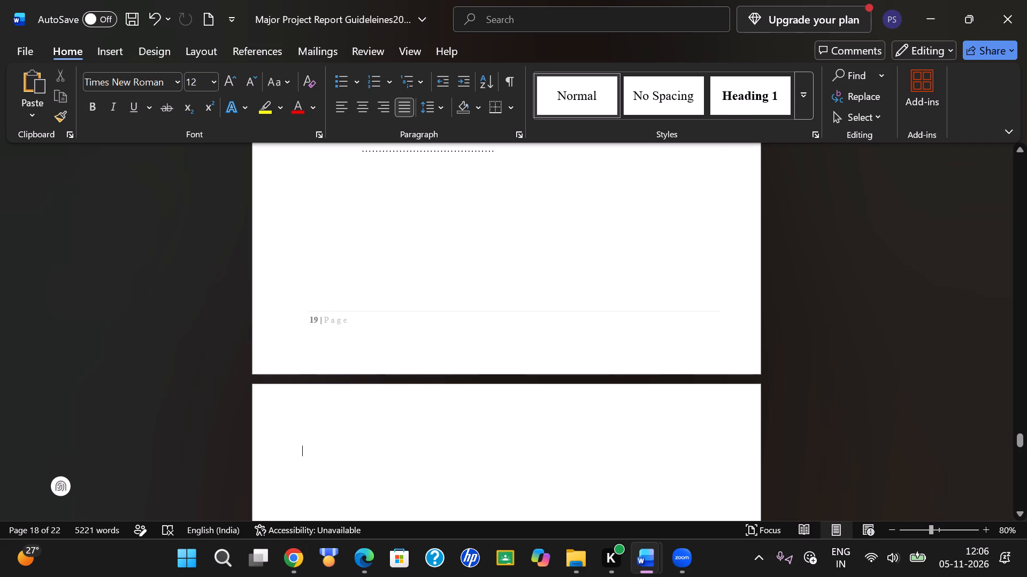
{"action": "scroll", "coordinate": [456, 398], "scroll_direction": "up", "scroll_amount": 4}
{"action": "scroll", "coordinate": [456, 398], "scroll_direction": "down", "scroll_amount": 4}
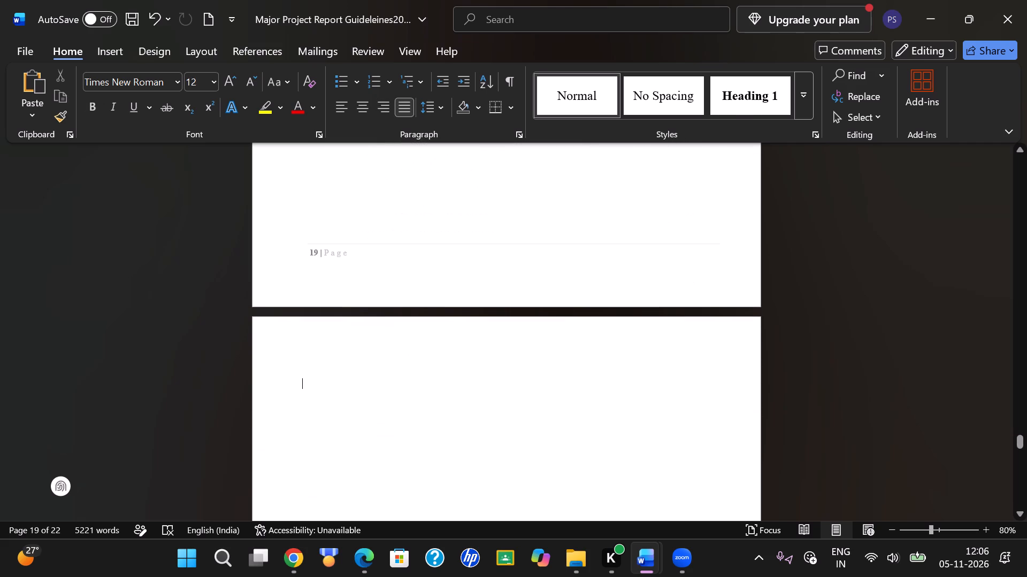
{"action": "left_click", "coordinate": [425, 356]}
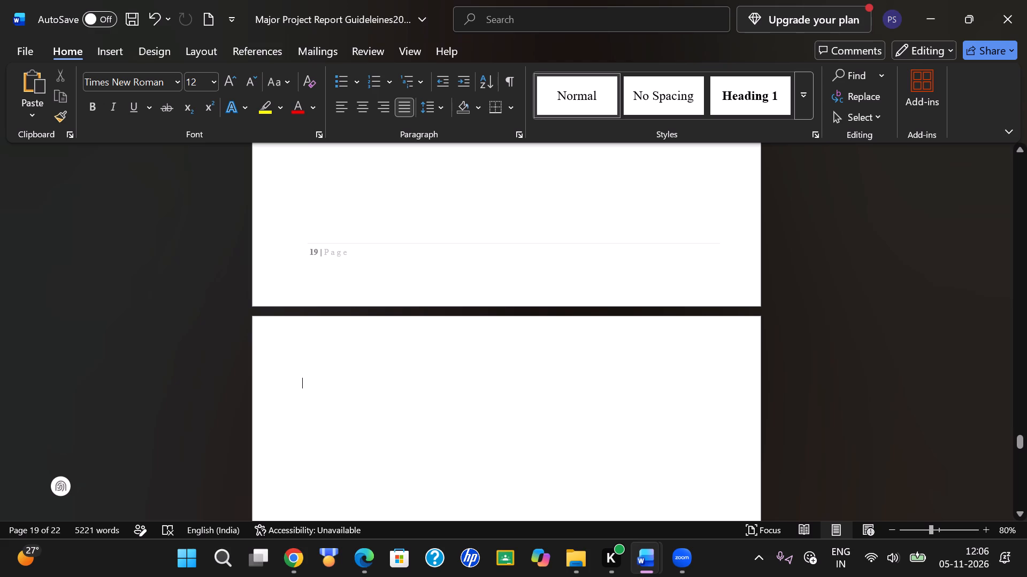
{"action": "key", "text": "c"}
{"action": "key", "text": "BackSpace"}
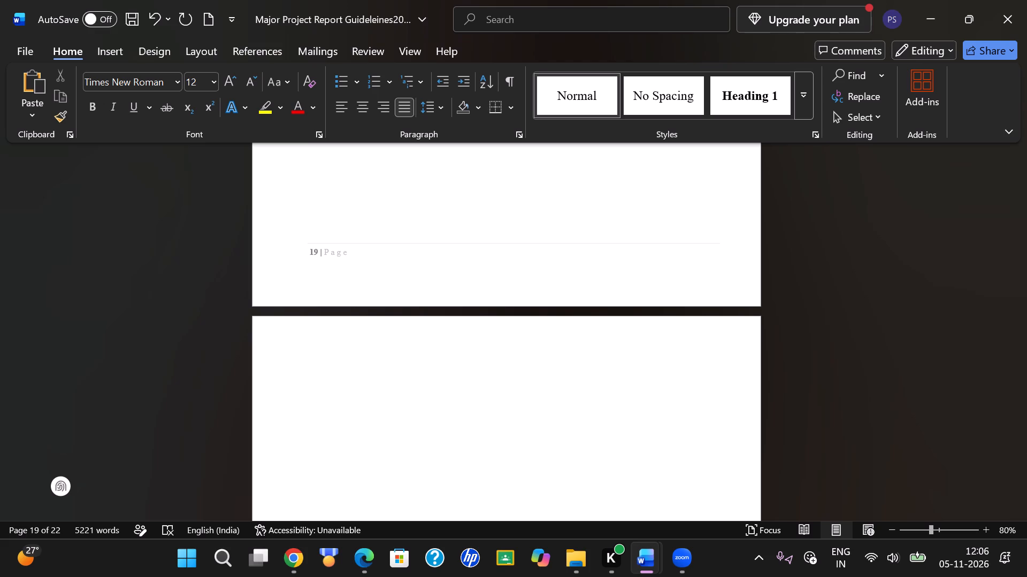
{"action": "type", "text": "CHAPTER"}
{"action": "key", "text": "space"}
{"action": "type", "text": "1"}
{"action": "key", "text": "space"}
{"action": "type", "text": ":"}
{"action": "key", "text": "space"}
{"action": "type", "text": "INTRODUCTION"}
{"action": "key", "text": "Return"}
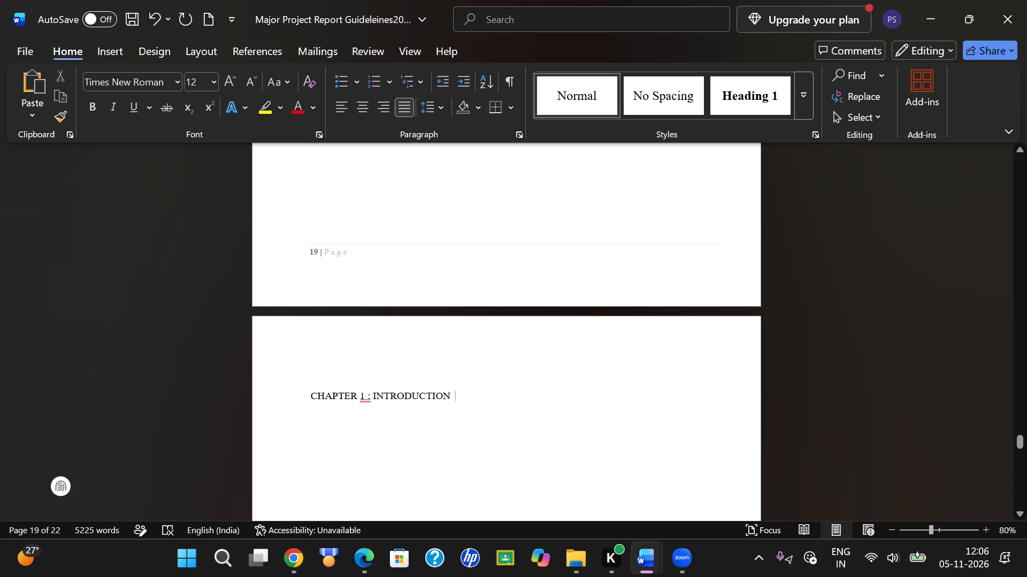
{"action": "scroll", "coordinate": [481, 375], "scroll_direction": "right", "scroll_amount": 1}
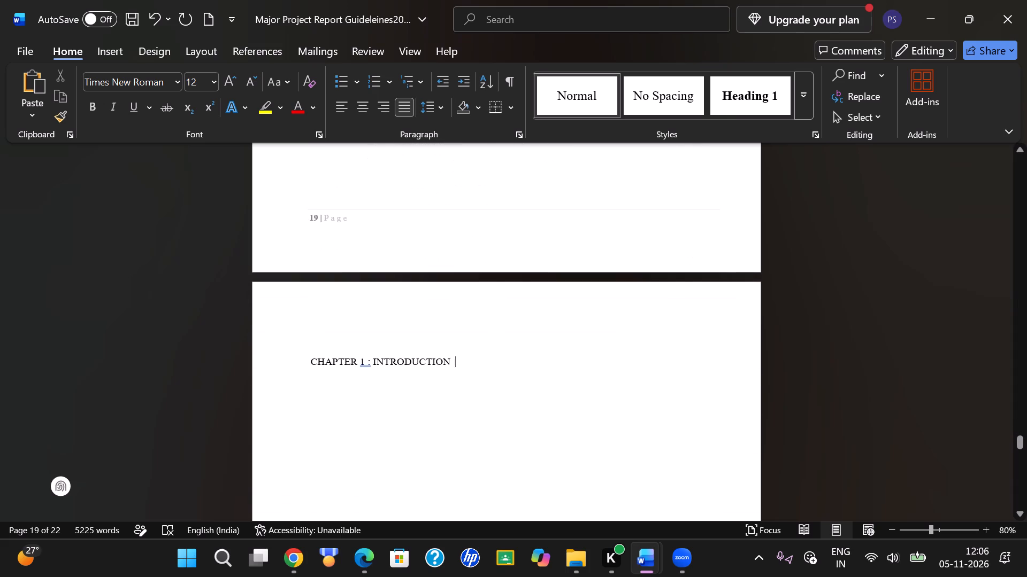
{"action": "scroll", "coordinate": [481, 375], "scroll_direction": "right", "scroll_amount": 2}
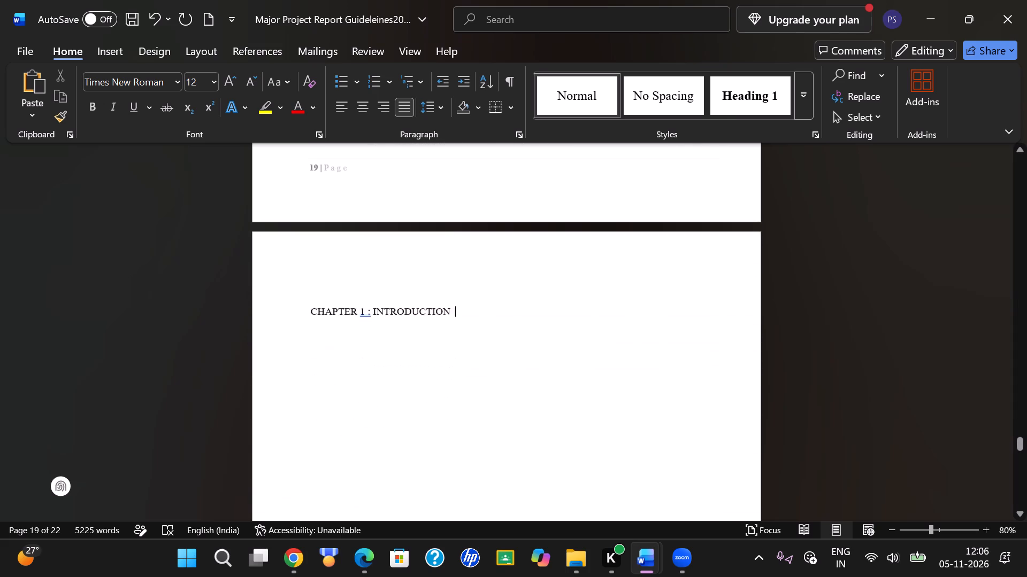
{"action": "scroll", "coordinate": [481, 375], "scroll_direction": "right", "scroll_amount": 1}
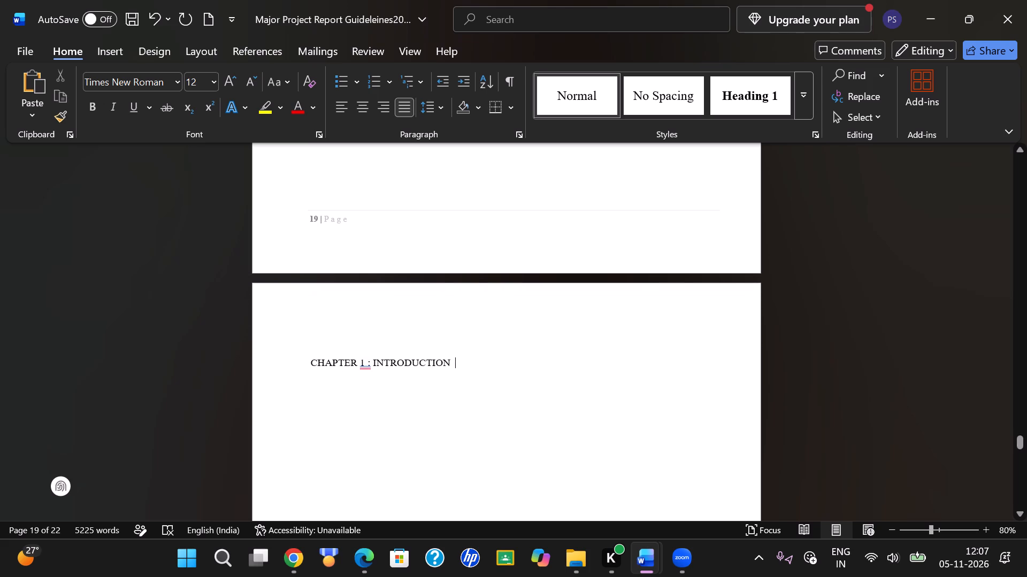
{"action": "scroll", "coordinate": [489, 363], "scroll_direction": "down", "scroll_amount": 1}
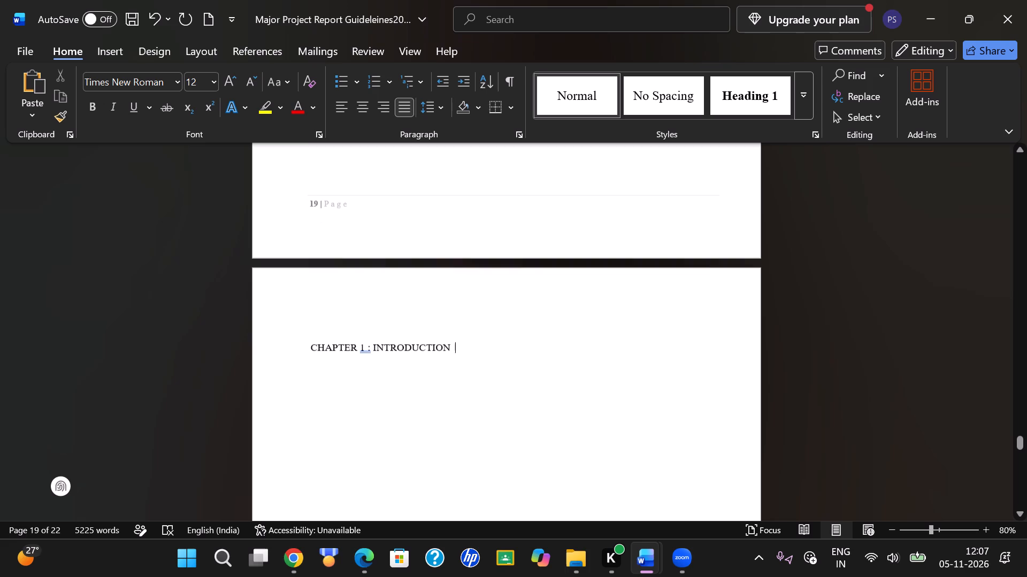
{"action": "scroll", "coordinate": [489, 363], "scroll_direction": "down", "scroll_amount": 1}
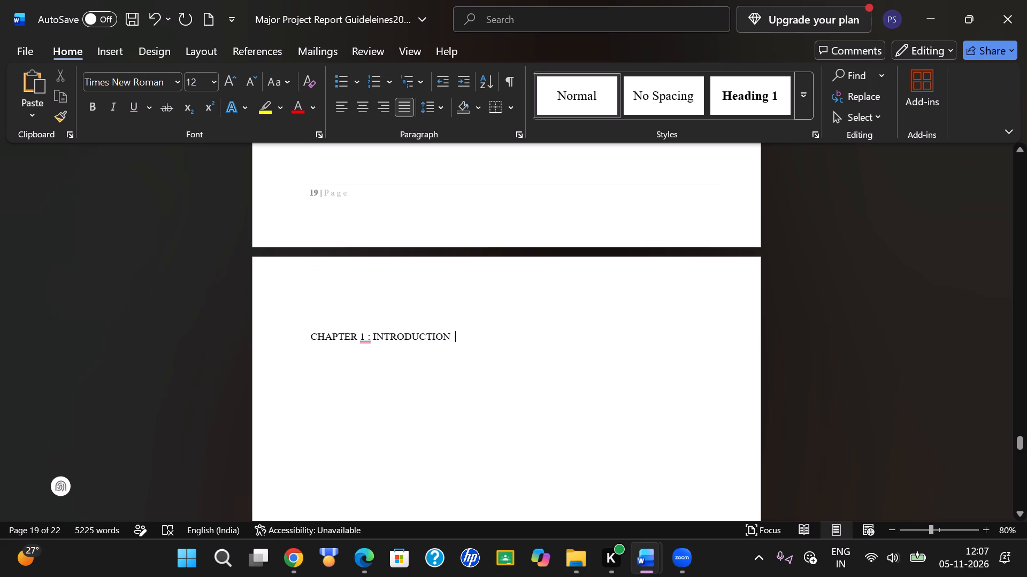
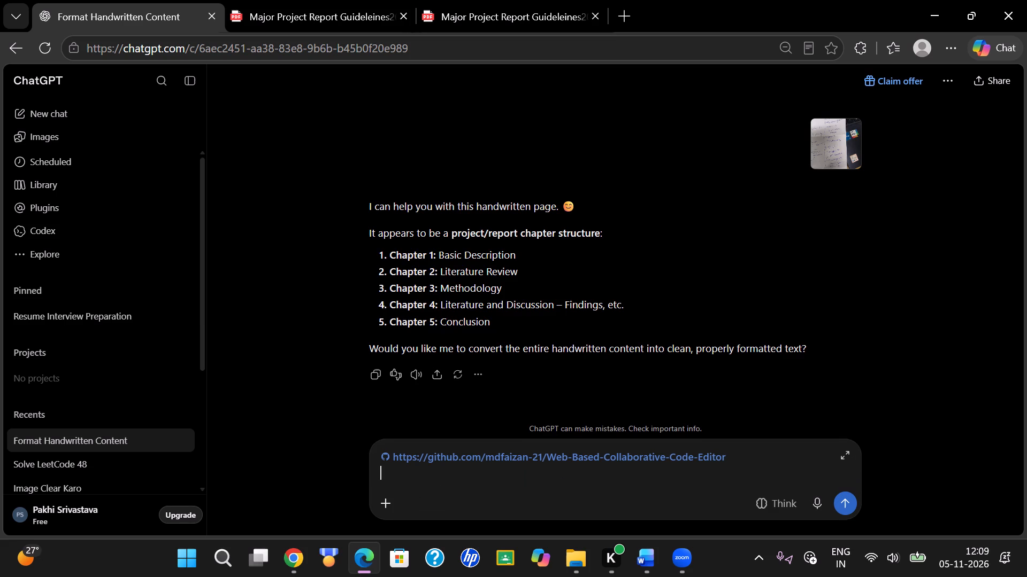
{"action": "type", "text": "this is the github repo of y"}
{"action": "key", "text": "BackSpace"}
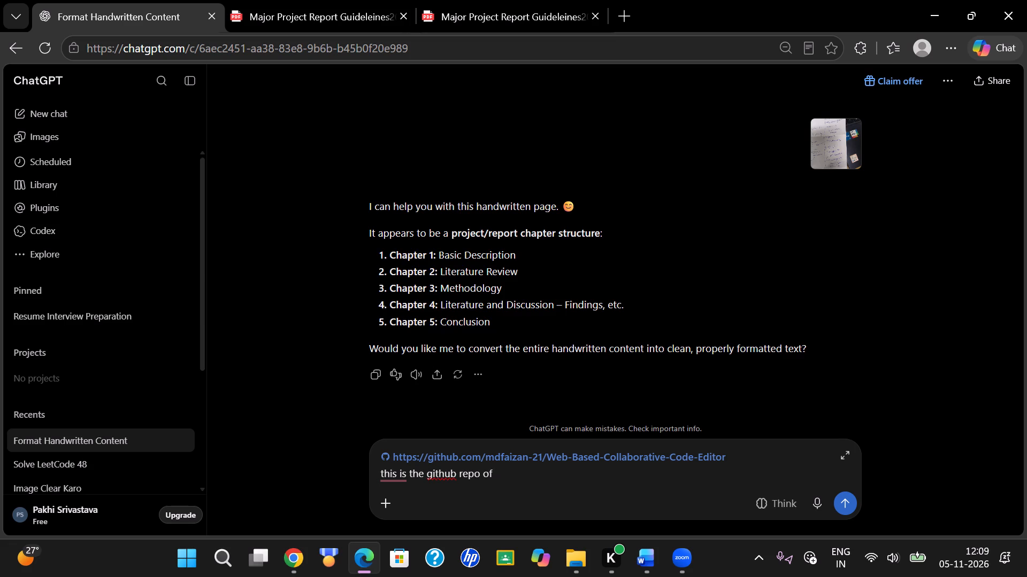
{"action": "type", "text": ",y"}
{"action": "key", "text": "space"}
{"action": "key", "text": "BackSpace"}
{"action": "key", "text": "BackSpace"}
{"action": "key", "text": "BackSpace"}
{"action": "type", "text": "my project and i want to c"}
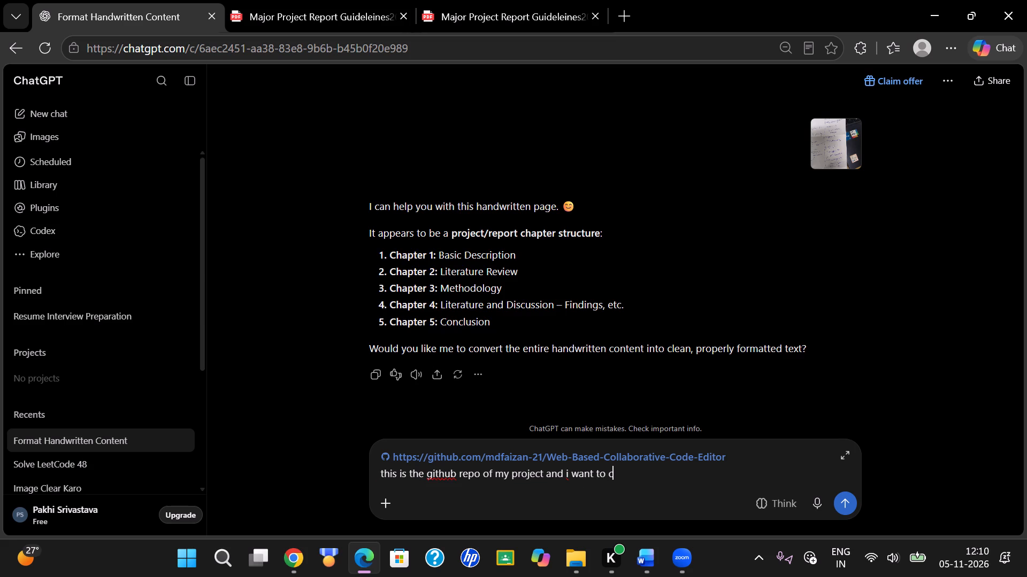
{"action": "type", "text": "reate a"}
{"action": "key", "text": "space"}
{"action": "type", "text": "report/ths="}
{"action": "key", "text": "BackSpace"}
{"action": "key", "text": "BackSpace"}
{"action": "type", "text": "esis"}
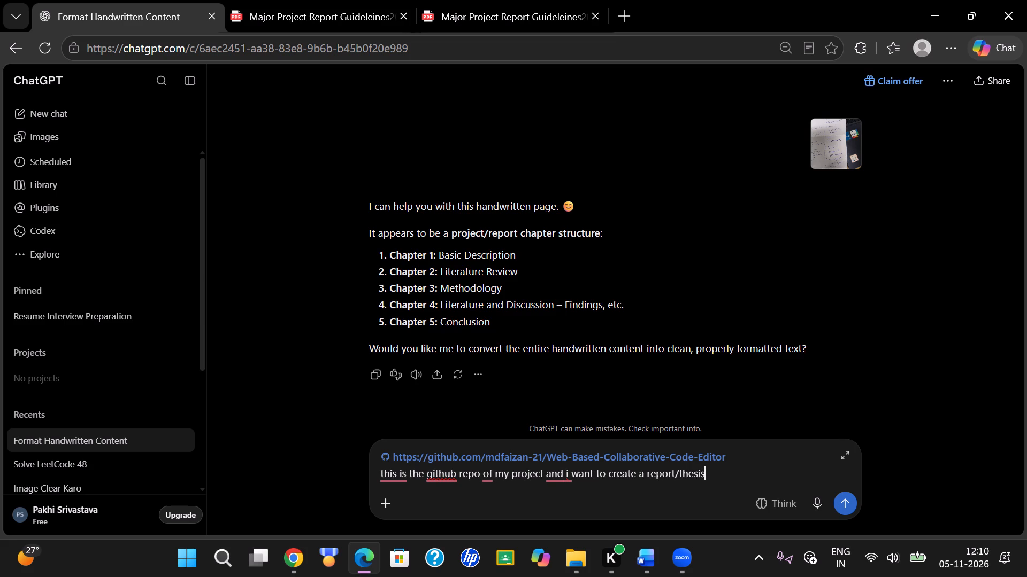
{"action": "key", "text": "space"}
{"action": "type", "text": "which i want to present in my college"}
{"action": "key", "text": "space"}
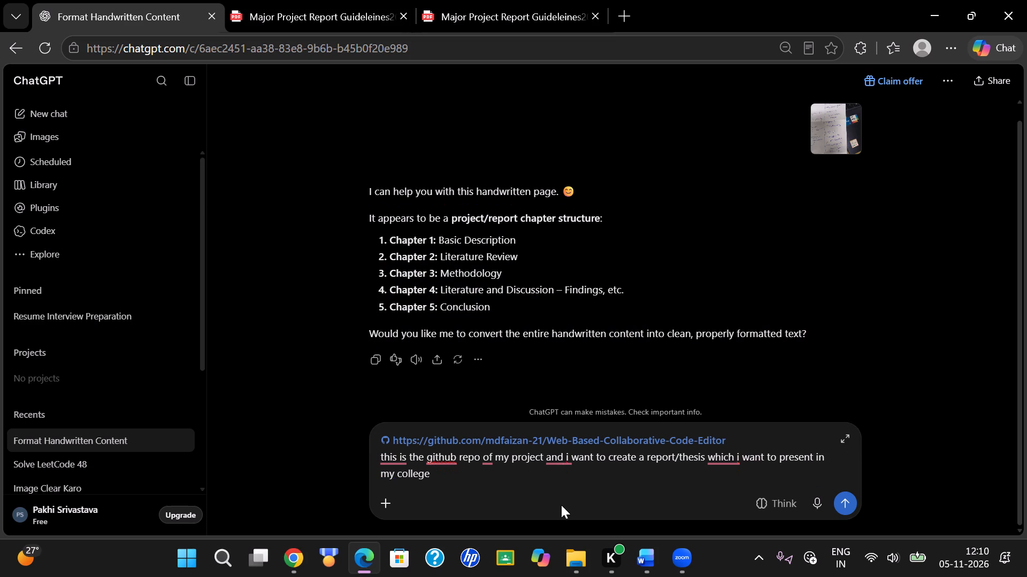
Continue the prompt with "so to chapters i want is" and start a chapter list on a new line with chap1 introduction and chap2.
{"action": "type", "text": "so to chapters i want is"}
{"action": "key", "text": "space"}
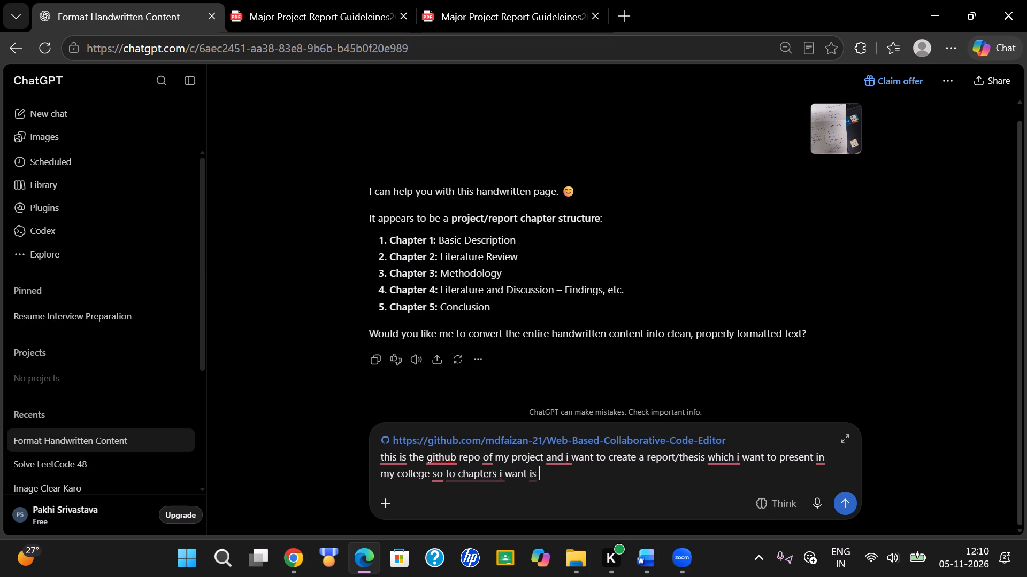
{"action": "key", "text": "shift+Return"}
{"action": "key", "text": "h"}
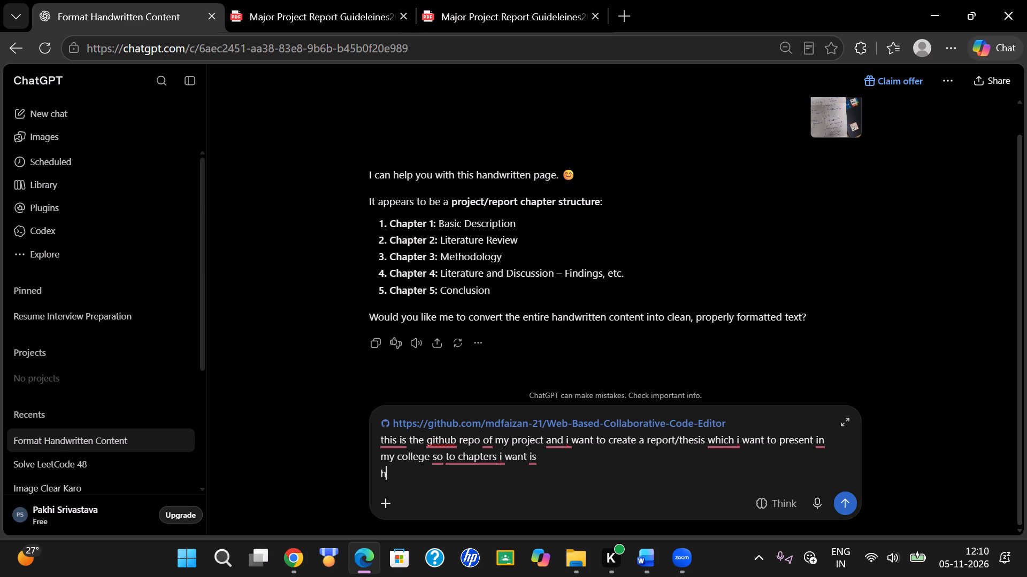
{"action": "key", "text": "BackSpace"}
{"action": "type", "text": "chap"}
{"action": "type", "text": "1 inyroduction"}
{"action": "type", "text": "chap2"}
{"action": "key", "text": "space"}
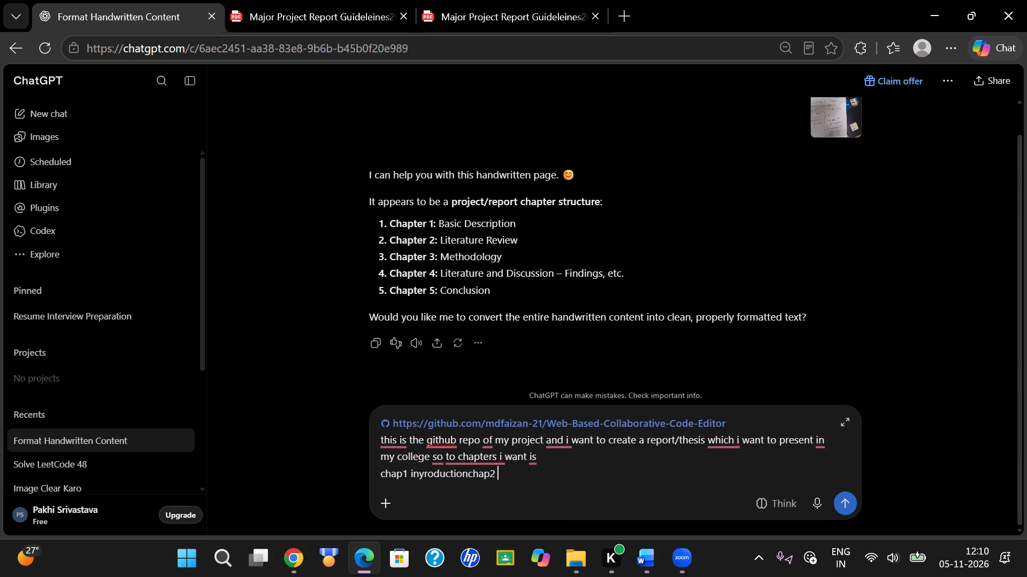
Insert a space between the chapter 1 entry and "chap2" in the prompt's chapter list.
{"action": "key", "text": "Left"}
{"action": "key", "text": "Left"}
{"action": "key", "text": "Left"}
{"action": "key", "text": "Left"}
{"action": "key", "text": "Left"}
{"action": "key", "text": "Left"}
{"action": "key", "text": "space"}
{"action": "key", "text": "Right"}
{"action": "key", "text": "Right"}
{"action": "key", "text": "Right"}
{"action": "key", "text": "Right"}
{"action": "key", "text": "Right"}
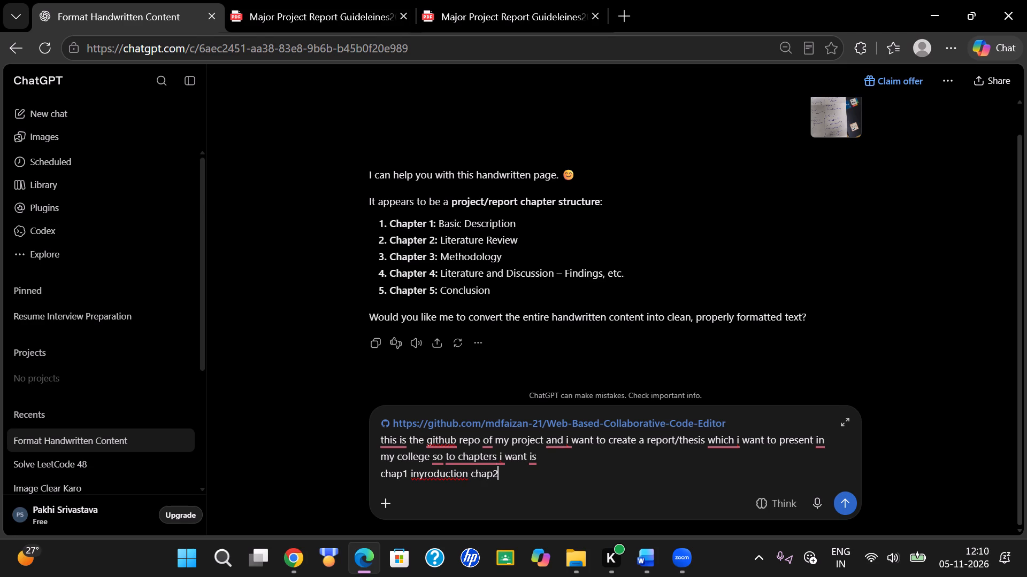
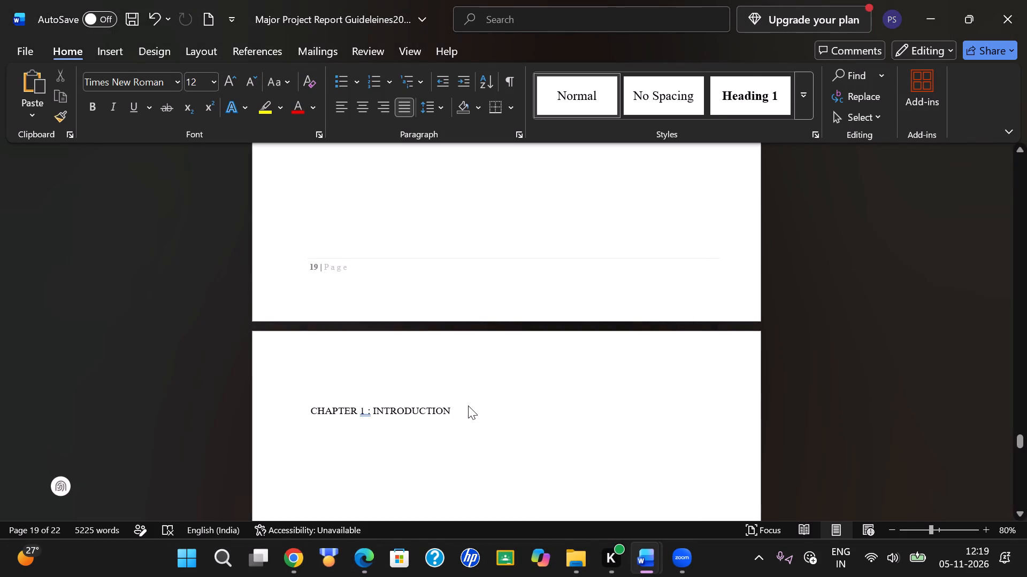
{"action": "left_click", "coordinate": [458, 404]}
{"action": "left_click", "coordinate": [456, 406]}
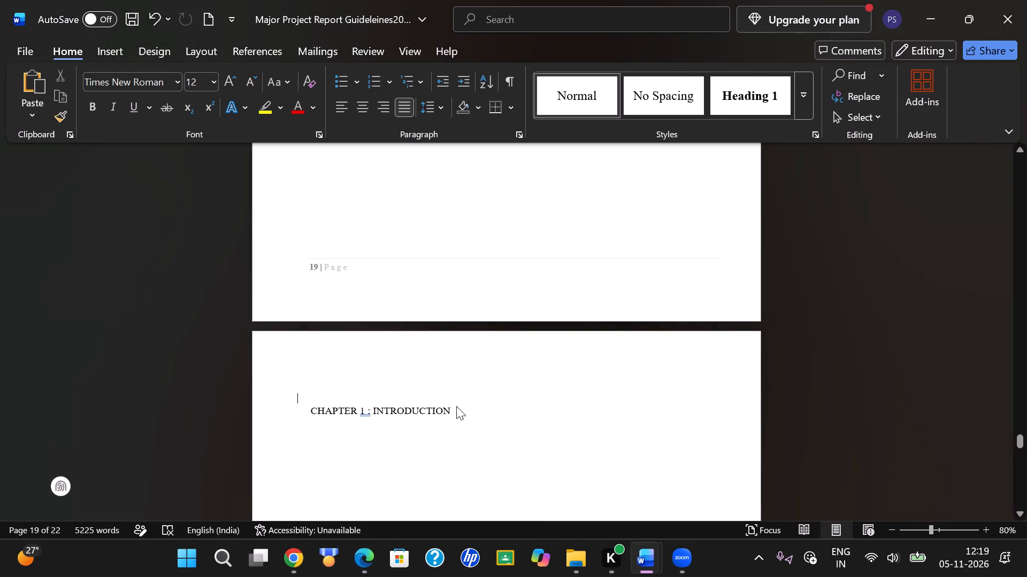
{"action": "left_click", "coordinate": [460, 411]}
{"action": "key", "text": "BackSpace"}
{"action": "key", "text": "BackSpace"}
{"action": "key", "text": "BackSpace"}
{"action": "key", "text": "BackSpace"}
{"action": "key", "text": "BackSpace"}
{"action": "key", "text": "BackSpace"}
{"action": "key", "text": "BackSpace"}
{"action": "key", "text": "BackSpace"}
{"action": "key", "text": "BackSpace"}
{"action": "key", "text": "BackSpace"}
{"action": "key", "text": "BackSpace"}
{"action": "key", "text": "BackSpace"}
{"action": "key", "text": "BackSpace"}
{"action": "key", "text": "BackSpace"}
{"action": "key", "text": "BackSpace"}
{"action": "key", "text": "BackSpace"}
{"action": "key", "text": "BackSpace"}
{"action": "key", "text": "BackSpace"}
{"action": "key", "text": "BackSpace"}
{"action": "key", "text": "BackSpace"}
{"action": "key", "text": "BackSpace"}
{"action": "key", "text": "BackSpace"}
{"action": "key", "text": "BackSpace"}
{"action": "key", "text": "BackSpace"}
{"action": "key", "text": "BackSpace"}
{"action": "key", "text": "BackSpace"}
{"action": "key", "text": "BackSpace"}
{"action": "key", "text": "BackSpace"}
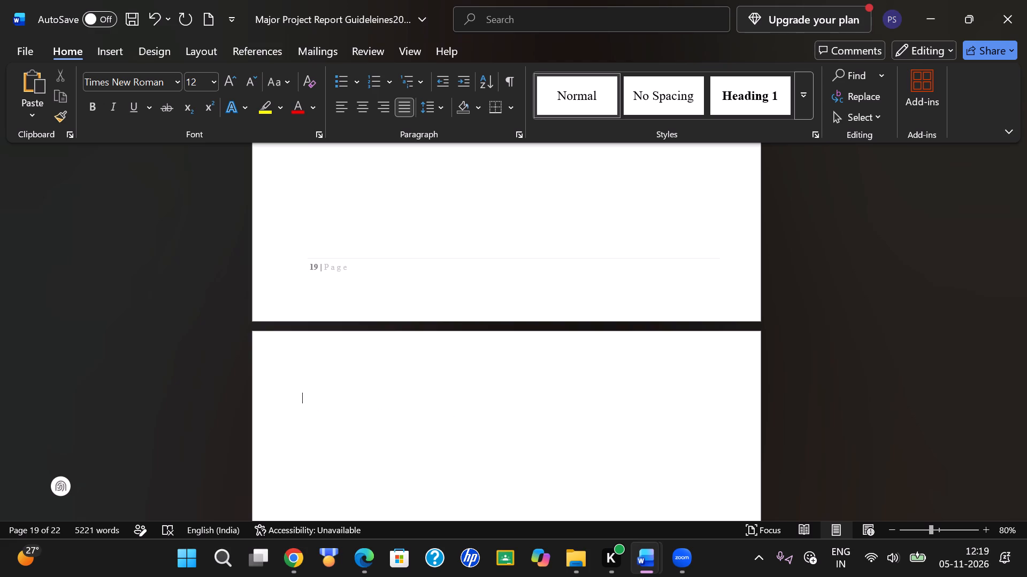
Paste the copied Chapter 1 content in place of the deleted heading line.
{"action": "key", "text": "ctrl+v"}
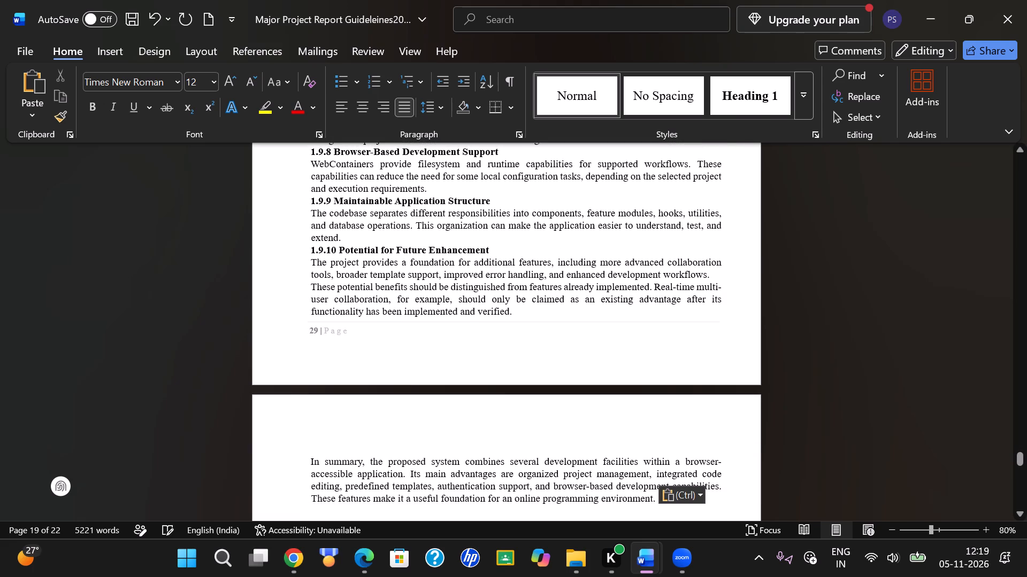
Review the pasted chapter from its closing summary back up to the CHAPTER 1 heading.
{"action": "scroll", "coordinate": [460, 411], "scroll_direction": "down", "scroll_amount": 2}
{"action": "scroll", "coordinate": [460, 411], "scroll_direction": "up", "scroll_amount": 1}
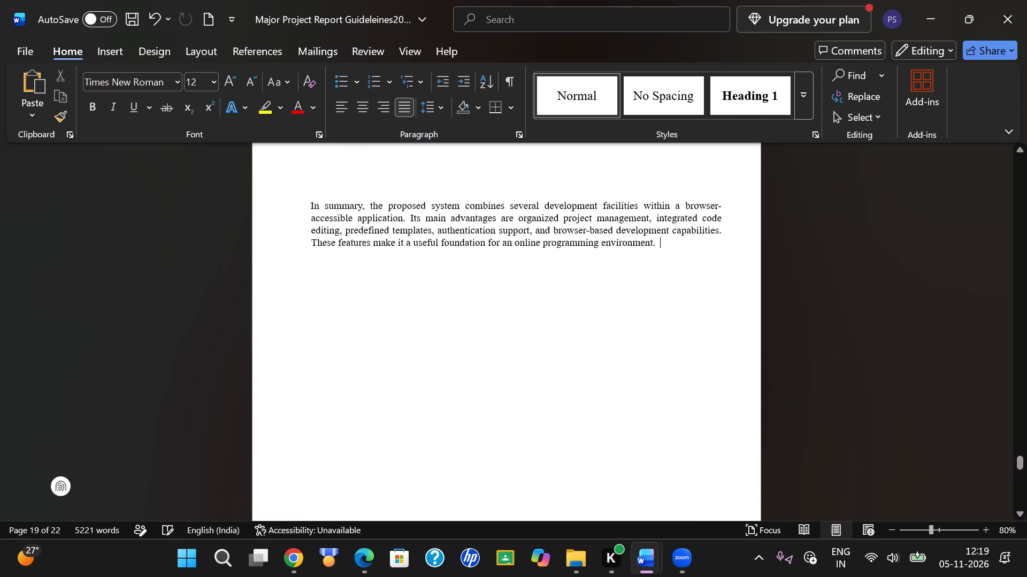
{"action": "scroll", "coordinate": [460, 411], "scroll_direction": "up", "scroll_amount": 10}
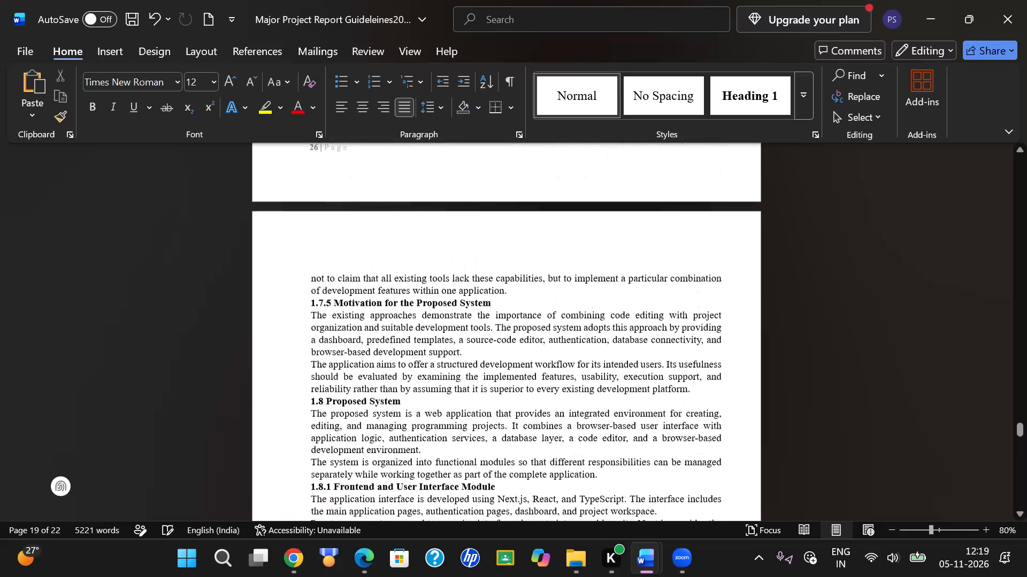
{"action": "scroll", "coordinate": [460, 411], "scroll_direction": "up", "scroll_amount": 7}
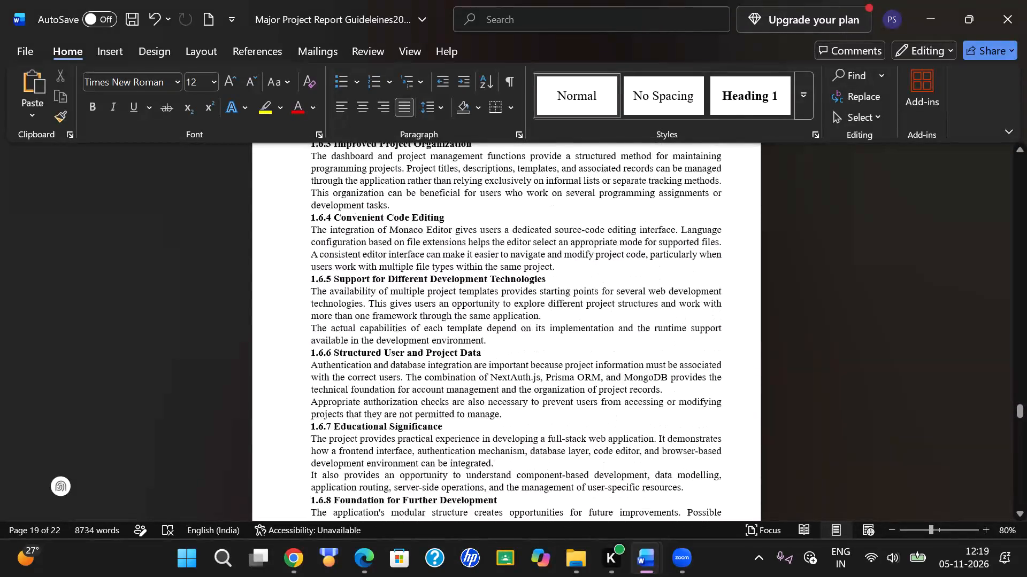
{"action": "scroll", "coordinate": [460, 411], "scroll_direction": "up", "scroll_amount": 4}
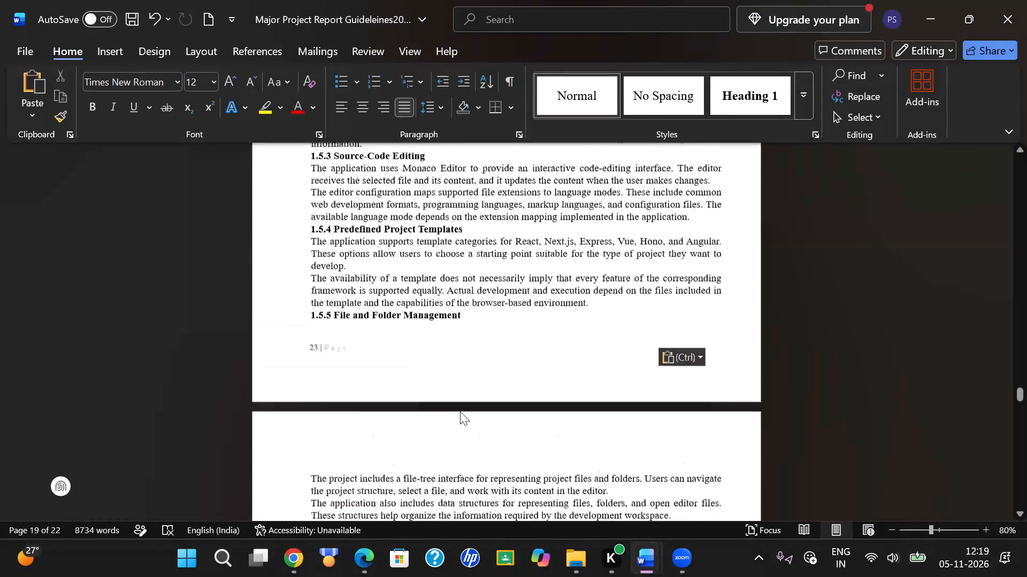
{"action": "scroll", "coordinate": [460, 411], "scroll_direction": "up", "scroll_amount": 6}
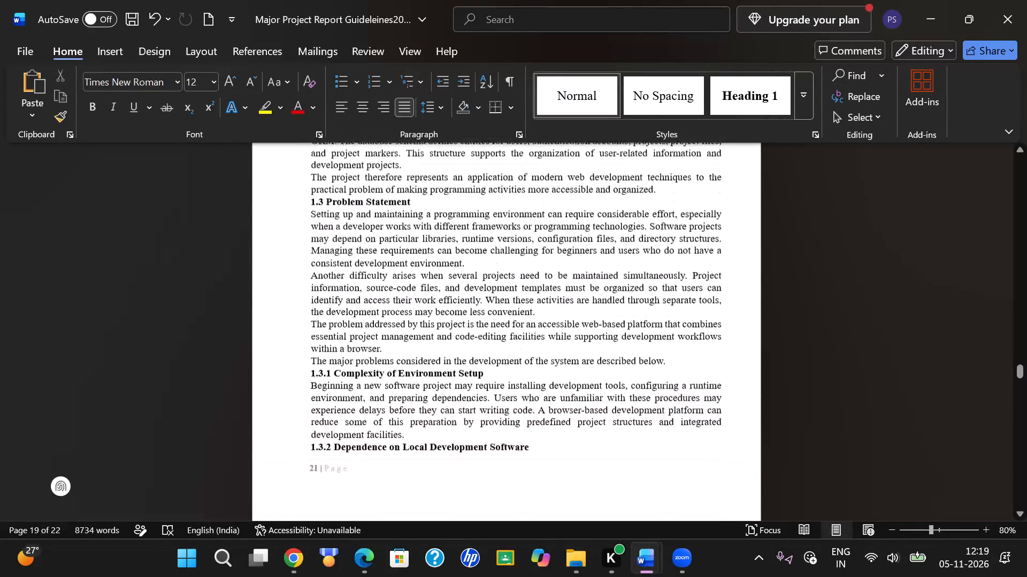
{"action": "scroll", "coordinate": [460, 411], "scroll_direction": "up", "scroll_amount": 1}
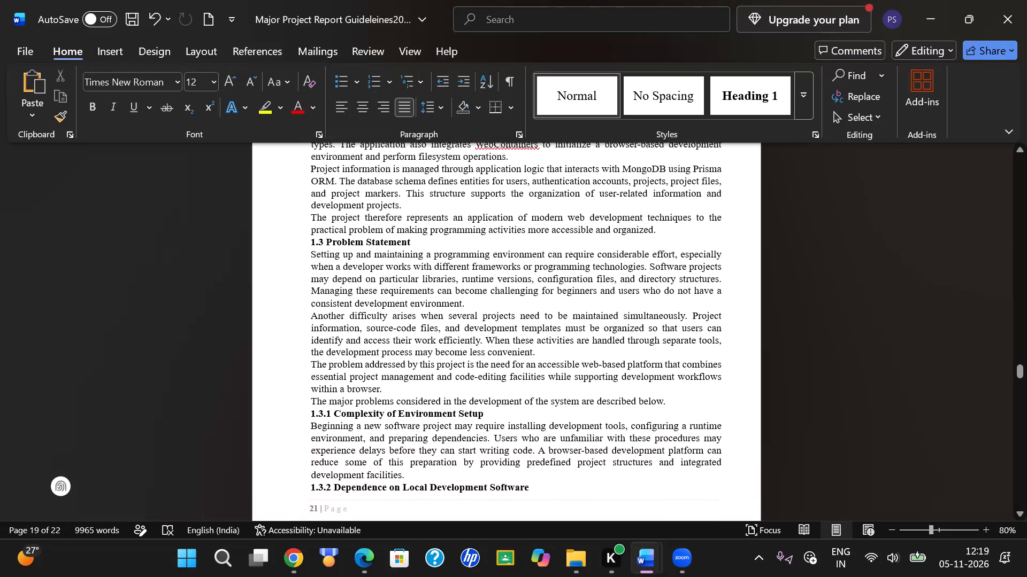
{"action": "scroll", "coordinate": [460, 411], "scroll_direction": "up", "scroll_amount": 3}
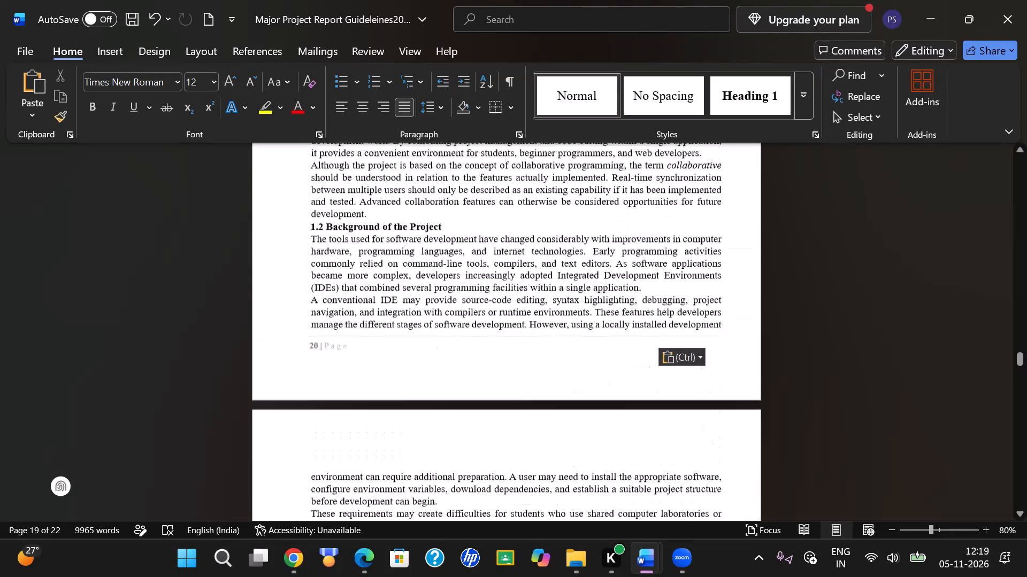
{"action": "scroll", "coordinate": [460, 411], "scroll_direction": "up", "scroll_amount": 2}
{"action": "scroll", "coordinate": [460, 411], "scroll_direction": "down", "scroll_amount": 1}
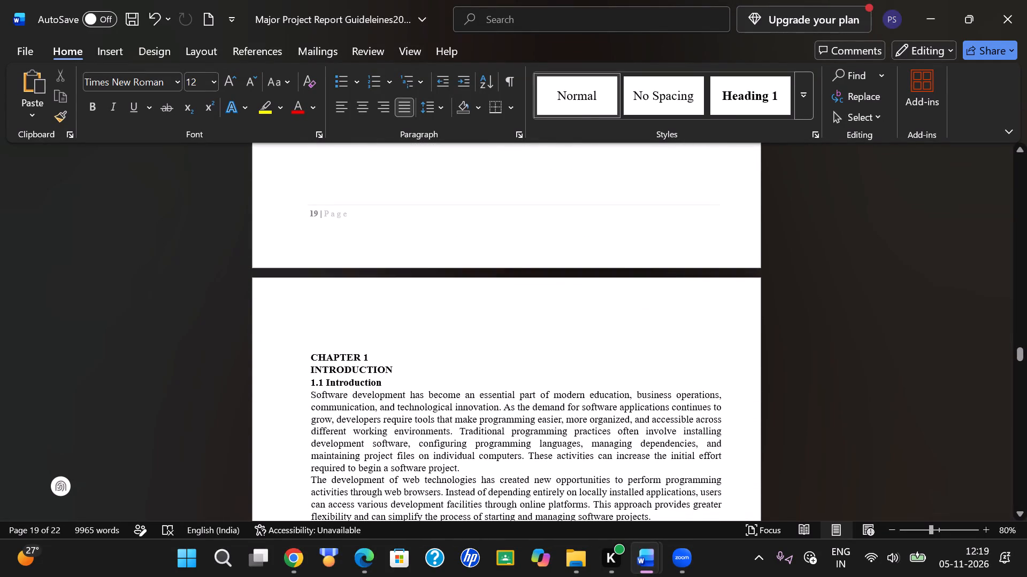
Insert a blank line below the INTRODUCTION heading, one above "1.2 Background of the Project", and one below that heading.
{"action": "left_click", "coordinate": [396, 368]}
{"action": "key", "text": "Return"}
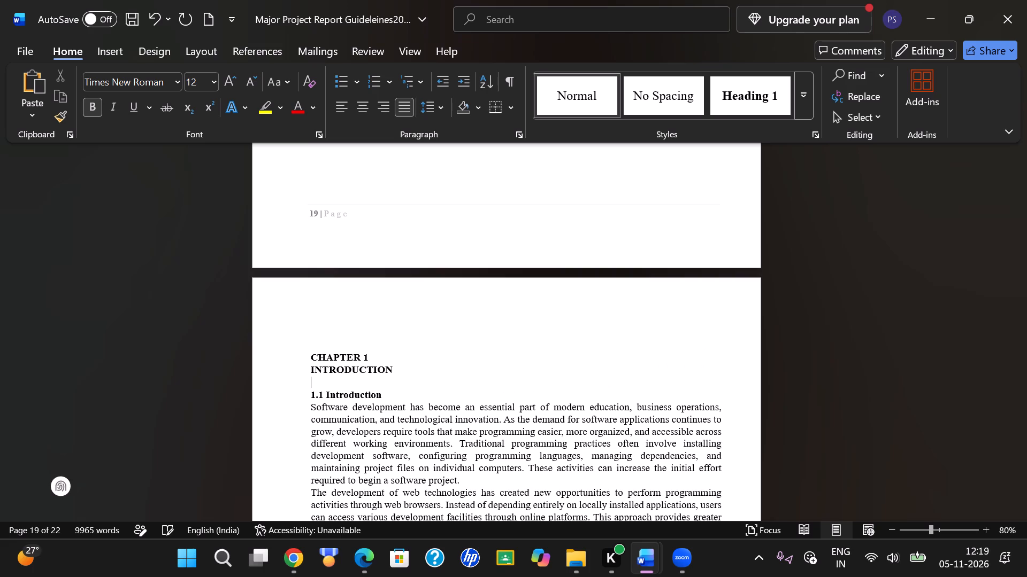
{"action": "scroll", "coordinate": [396, 368], "scroll_direction": "down", "scroll_amount": 4}
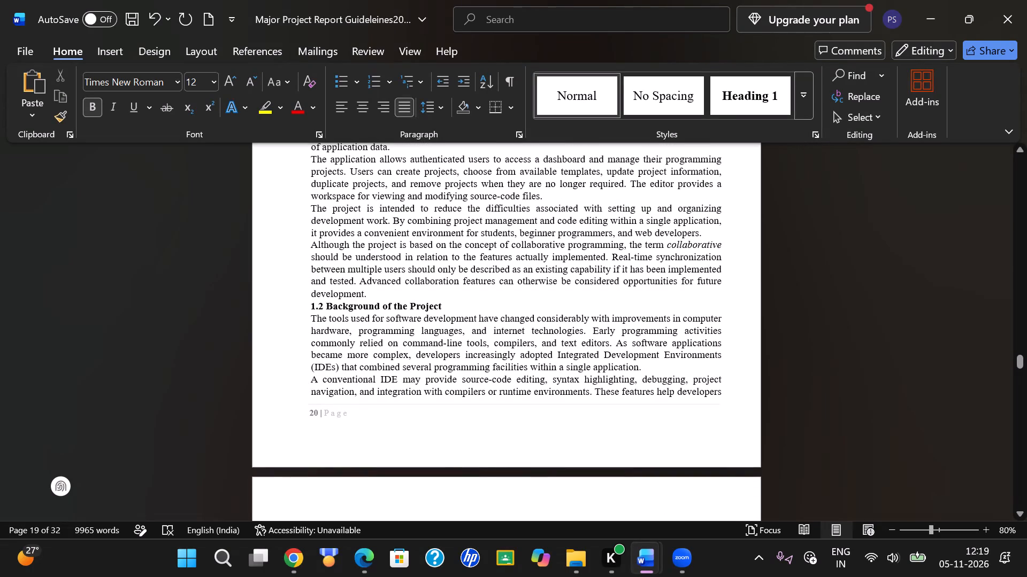
{"action": "left_click", "coordinate": [377, 294]}
{"action": "key", "text": "Return"}
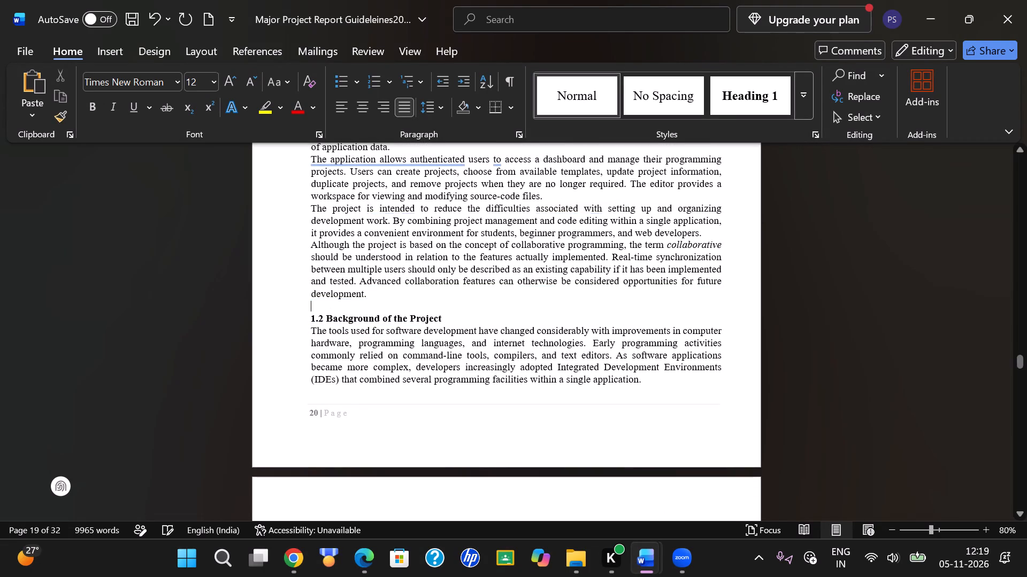
{"action": "left_click", "coordinate": [457, 310]}
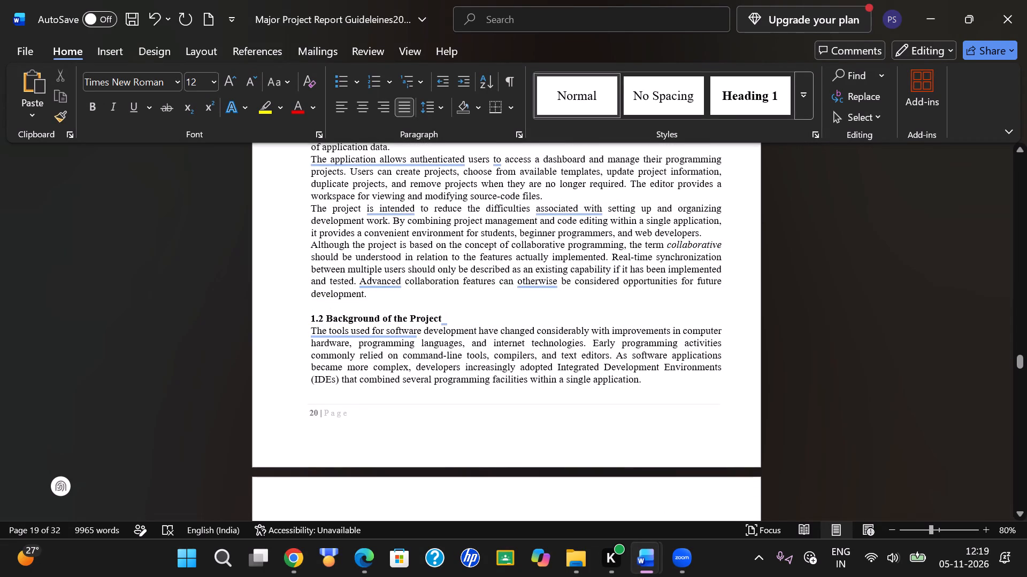
{"action": "left_click", "coordinate": [453, 318]}
{"action": "key", "text": "Return"}
Check the layout of Chapter 1's opening pages, covering sections 1.1 and 1.2.
{"action": "scroll", "coordinate": [453, 318], "scroll_direction": "down", "scroll_amount": 2}
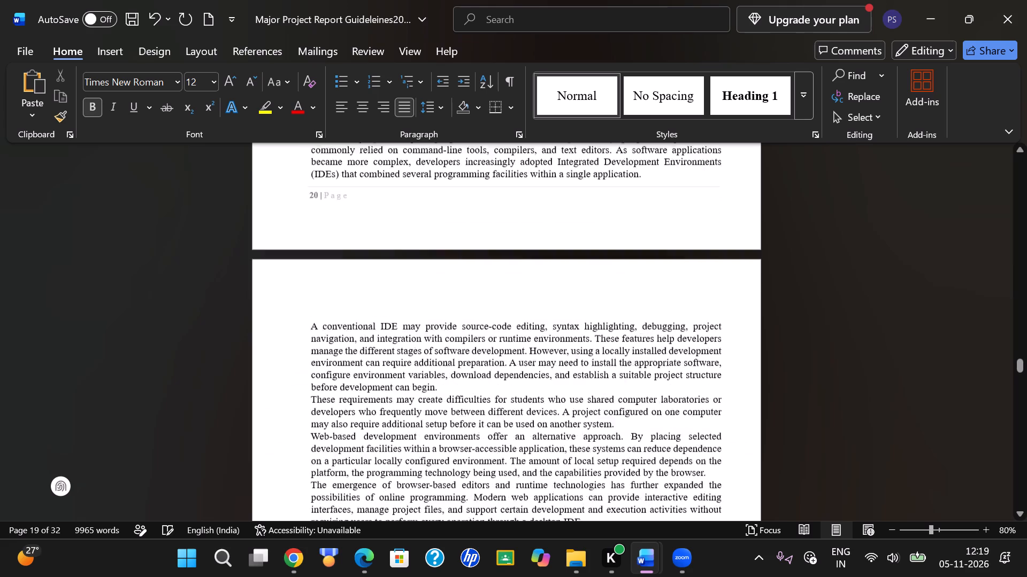
{"action": "scroll", "coordinate": [453, 318], "scroll_direction": "down", "scroll_amount": 4}
{"action": "scroll", "coordinate": [453, 318], "scroll_direction": "up", "scroll_amount": 5}
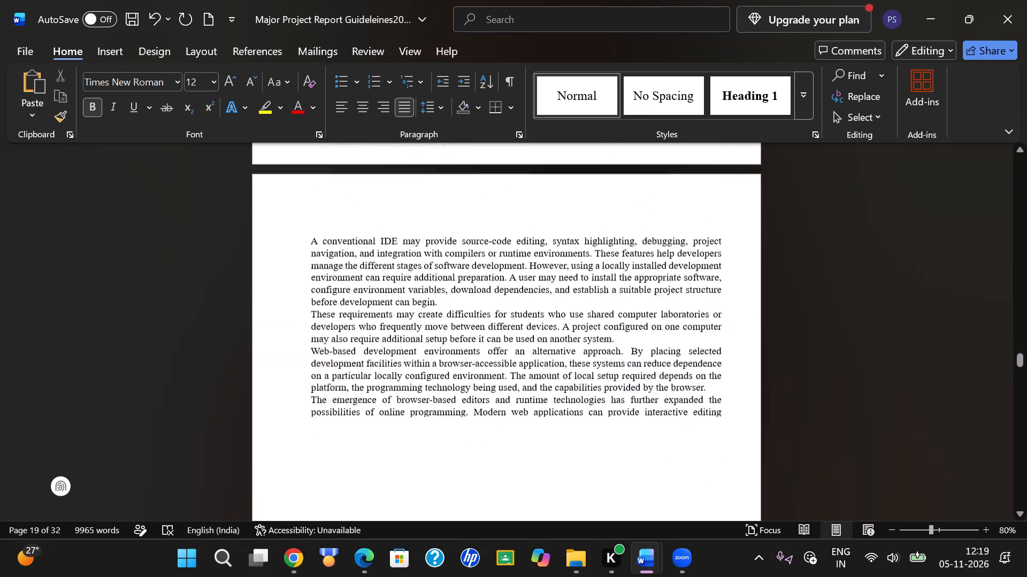
{"action": "scroll", "coordinate": [453, 318], "scroll_direction": "down", "scroll_amount": 2}
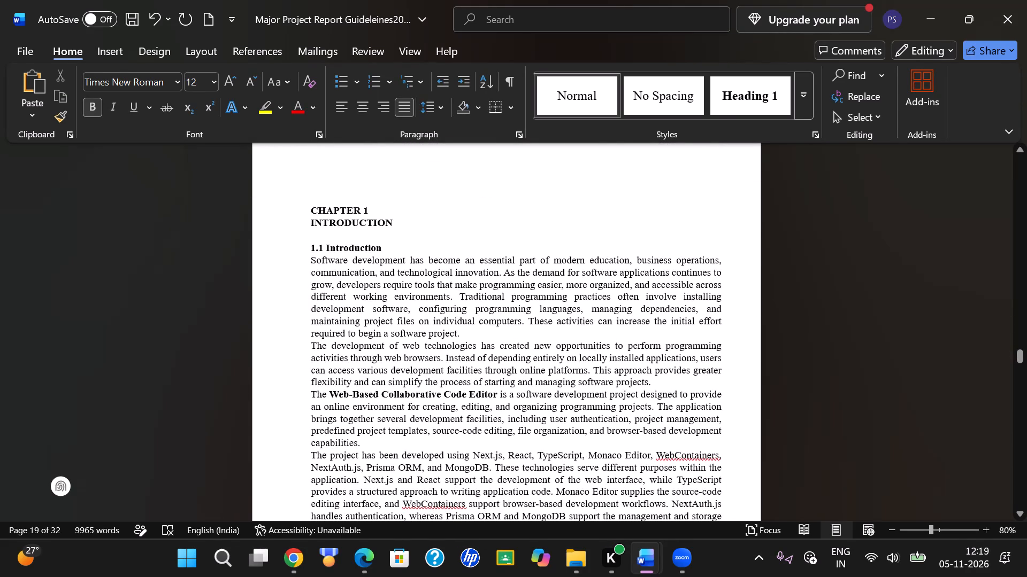
{"action": "scroll", "coordinate": [453, 318], "scroll_direction": "down", "scroll_amount": 1}
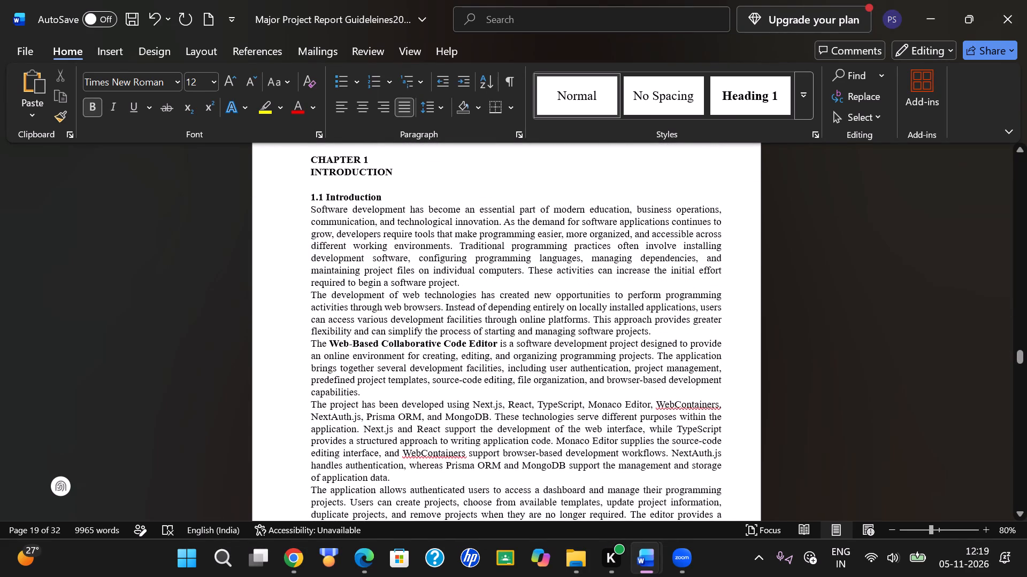
{"action": "scroll", "coordinate": [453, 318], "scroll_direction": "down", "scroll_amount": 1}
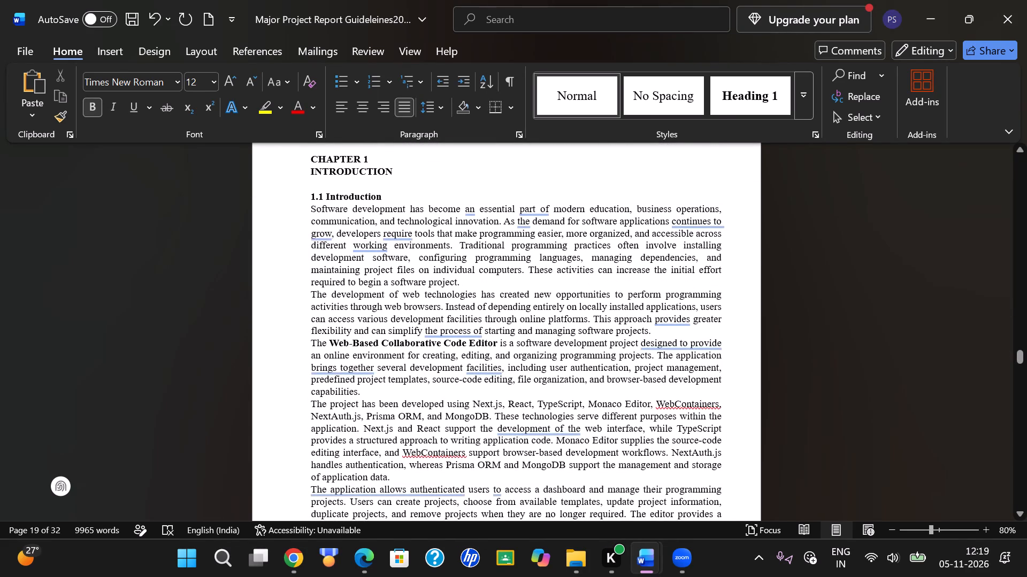
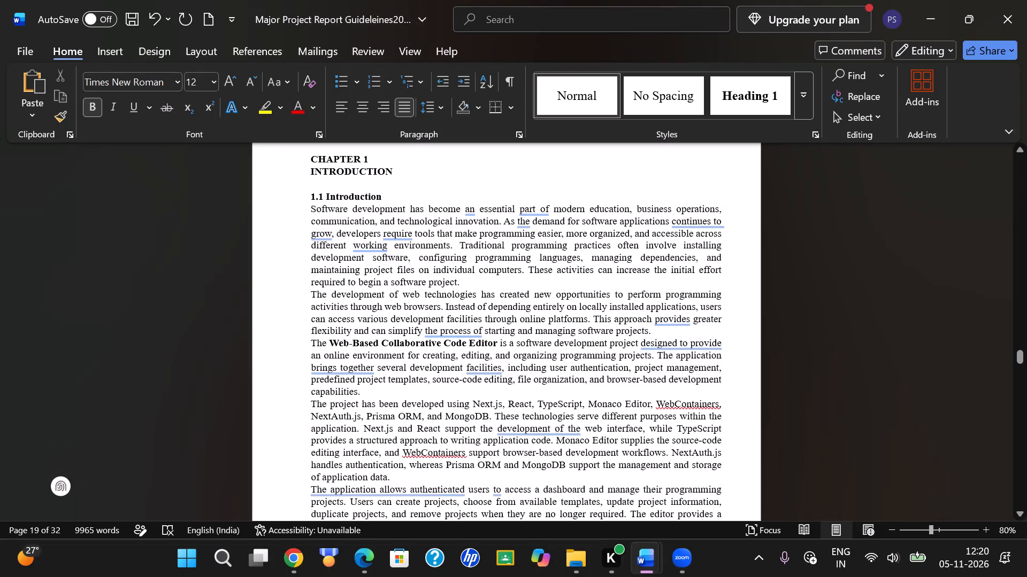
Center the two heading lines "CHAPTER 1" and "INTRODUCTION" above section 1.1.
{"action": "left_click_drag", "start_coordinate": [396, 173], "coordinate": [292, 152]}
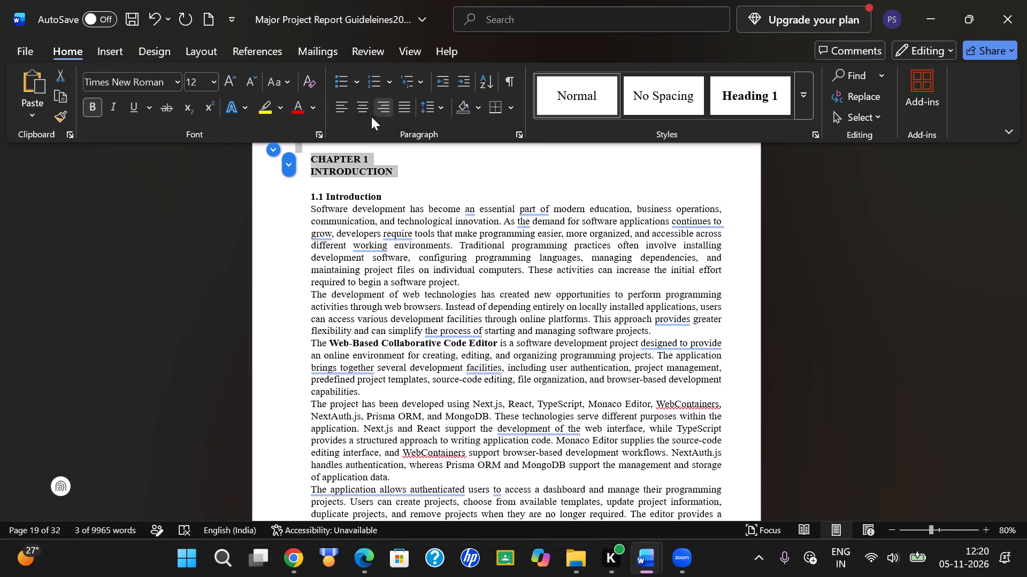
{"action": "left_click", "coordinate": [359, 111]}
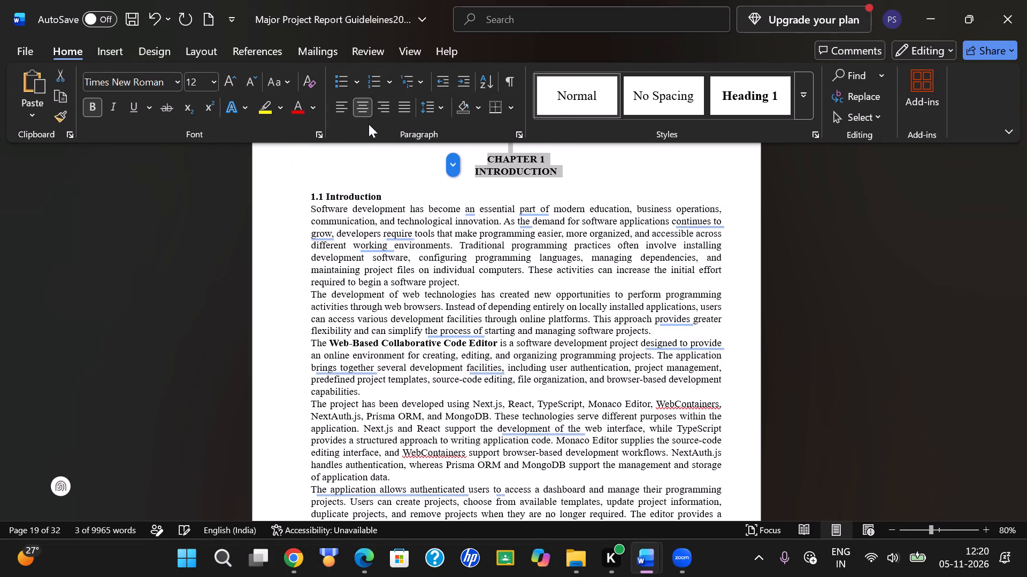
{"action": "left_click", "coordinate": [371, 163]}
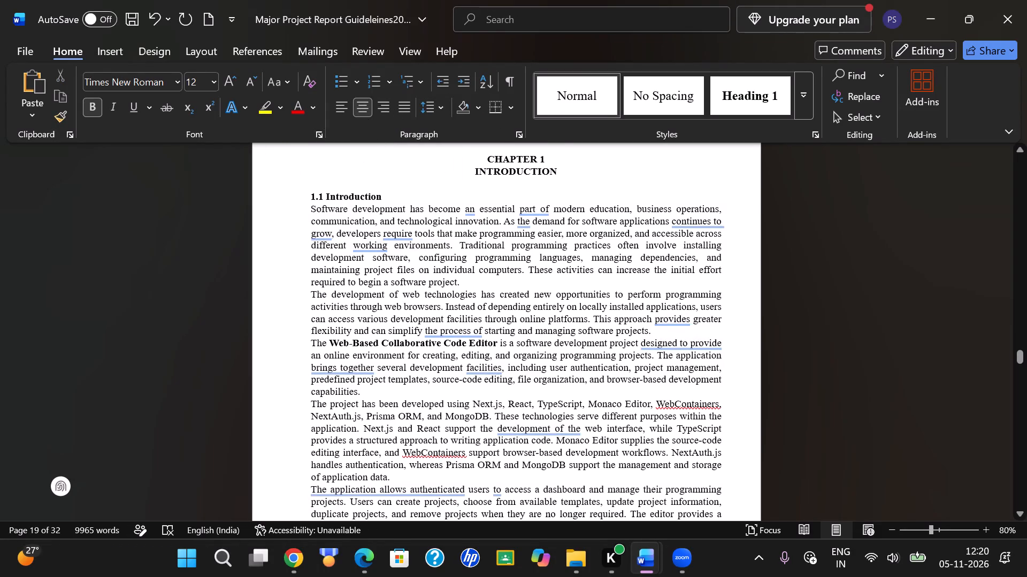
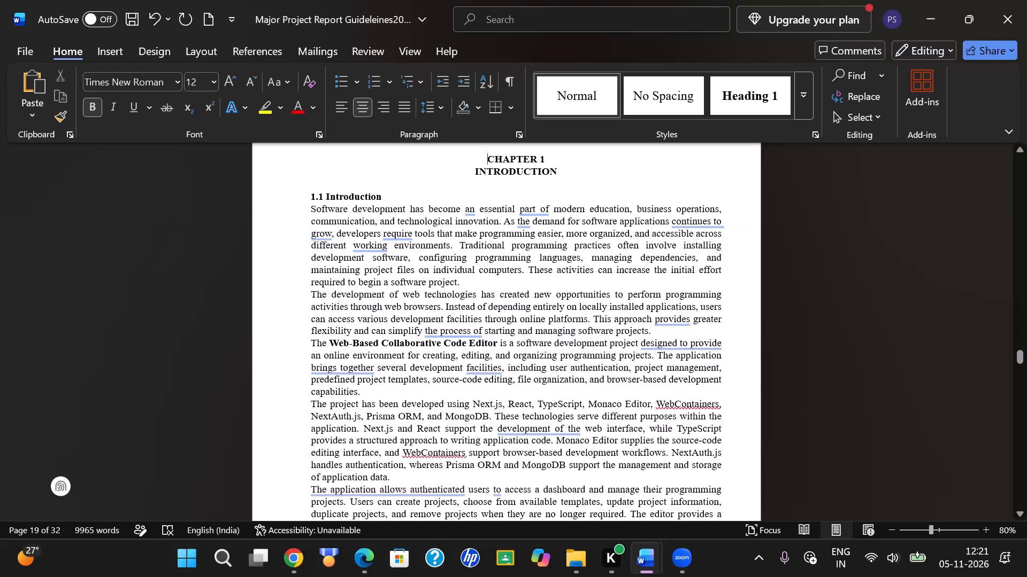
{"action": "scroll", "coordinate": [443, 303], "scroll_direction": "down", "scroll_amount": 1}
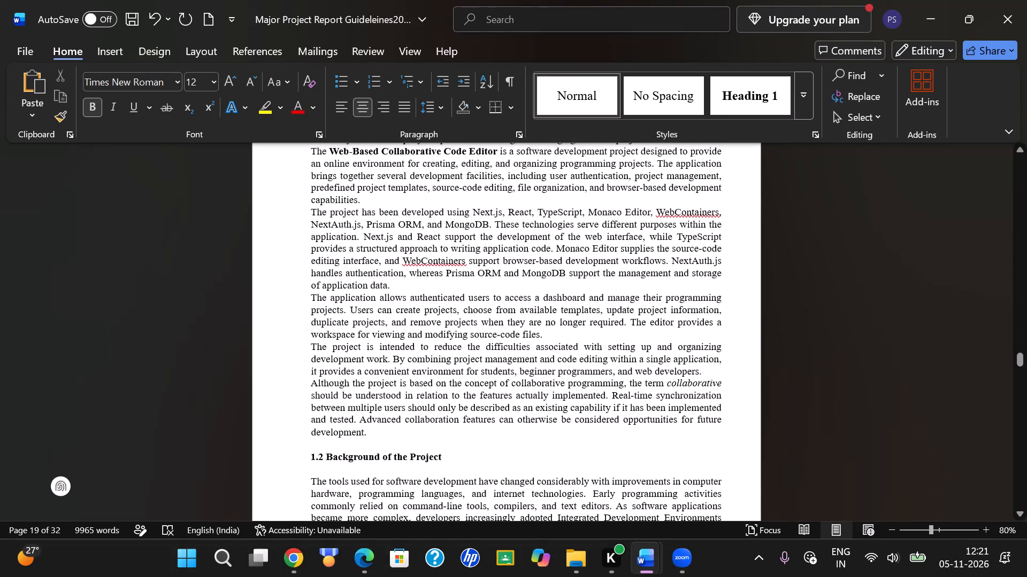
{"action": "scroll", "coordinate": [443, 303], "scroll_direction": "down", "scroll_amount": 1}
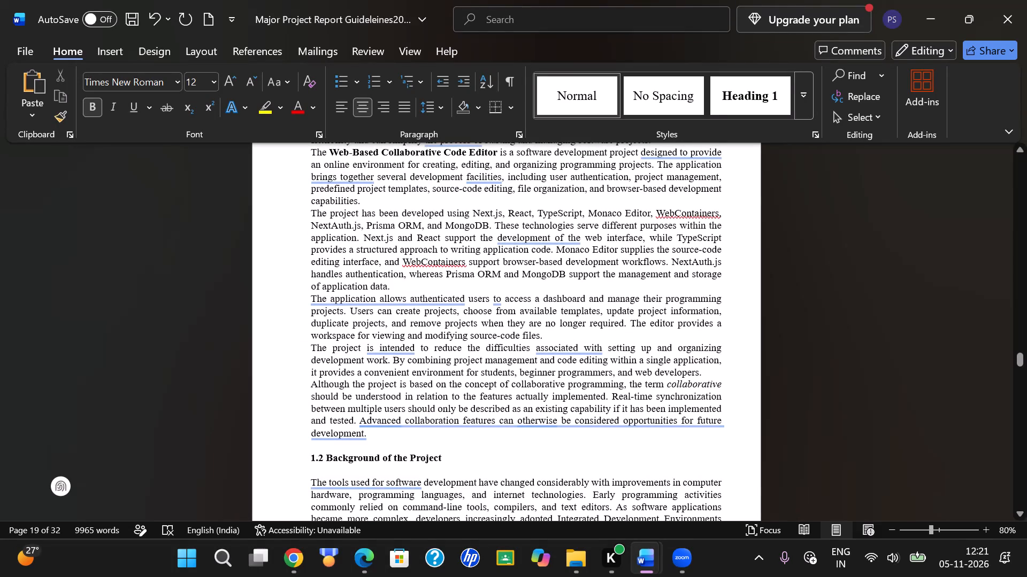
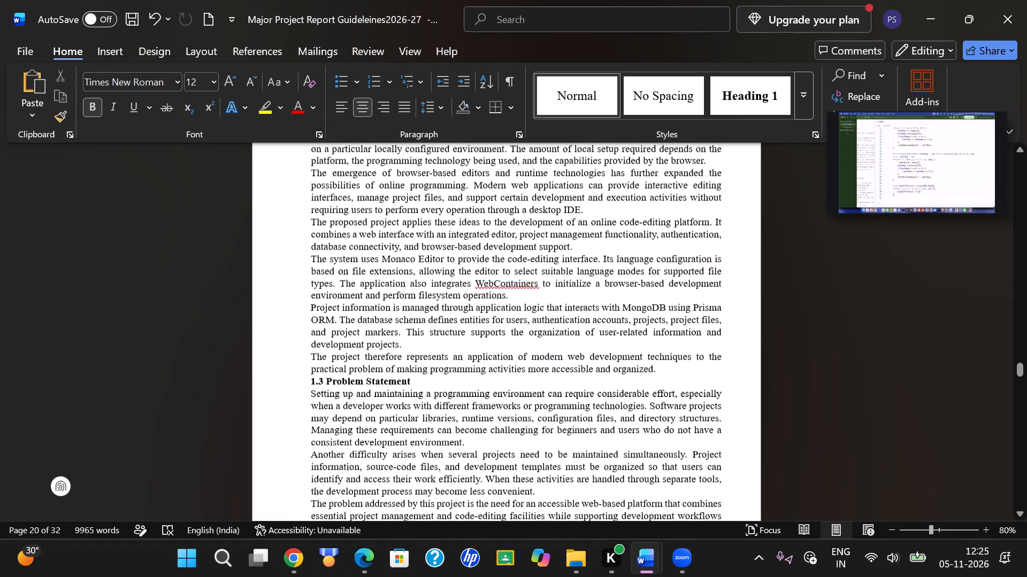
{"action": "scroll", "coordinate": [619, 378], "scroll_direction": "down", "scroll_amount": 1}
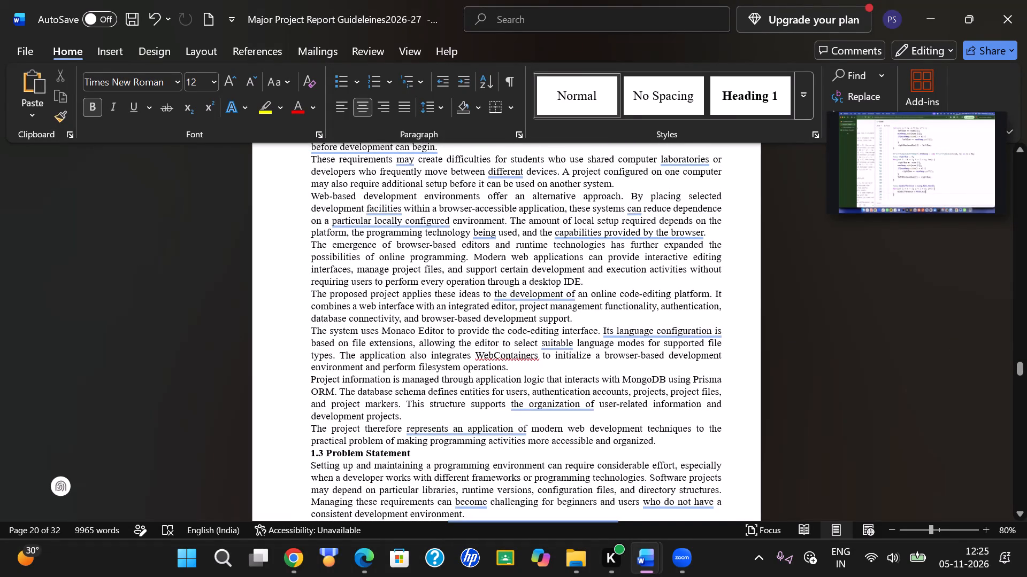
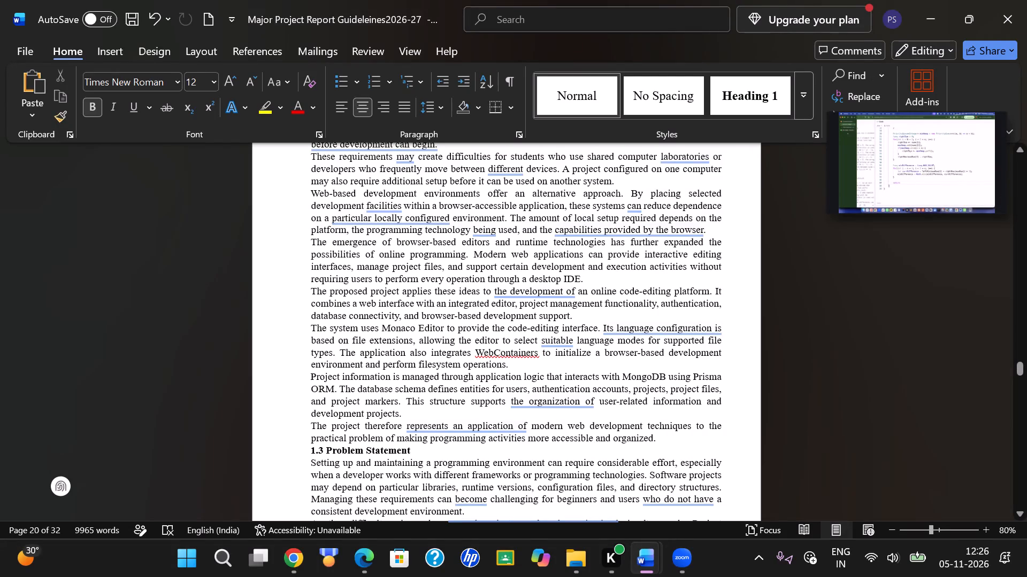
Save the report as a Word document named "Major Project Report 2026-27" in the Downloads folder.
{"action": "key", "text": "ctrl+s"}
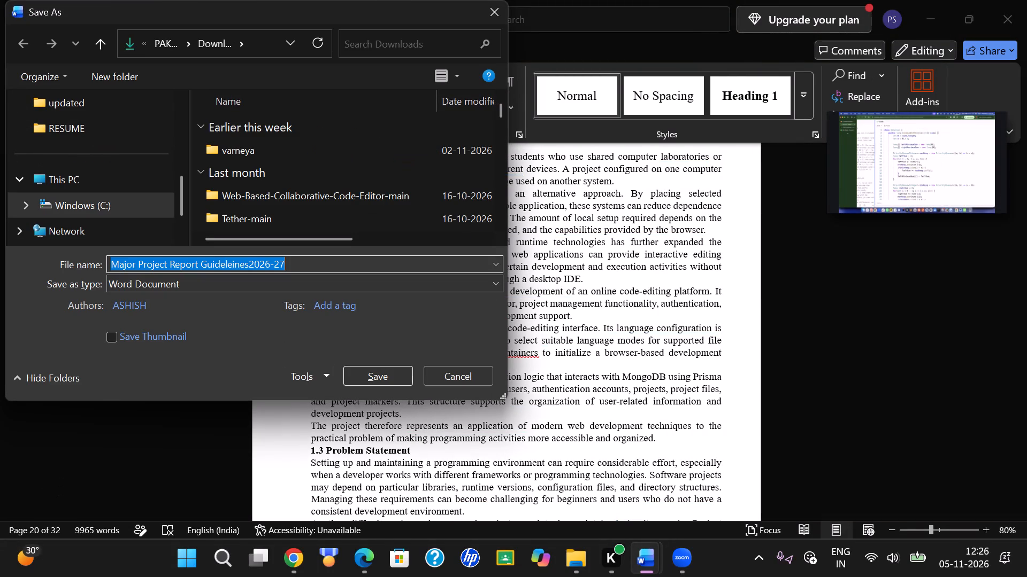
{"action": "left_click", "coordinate": [315, 255]}
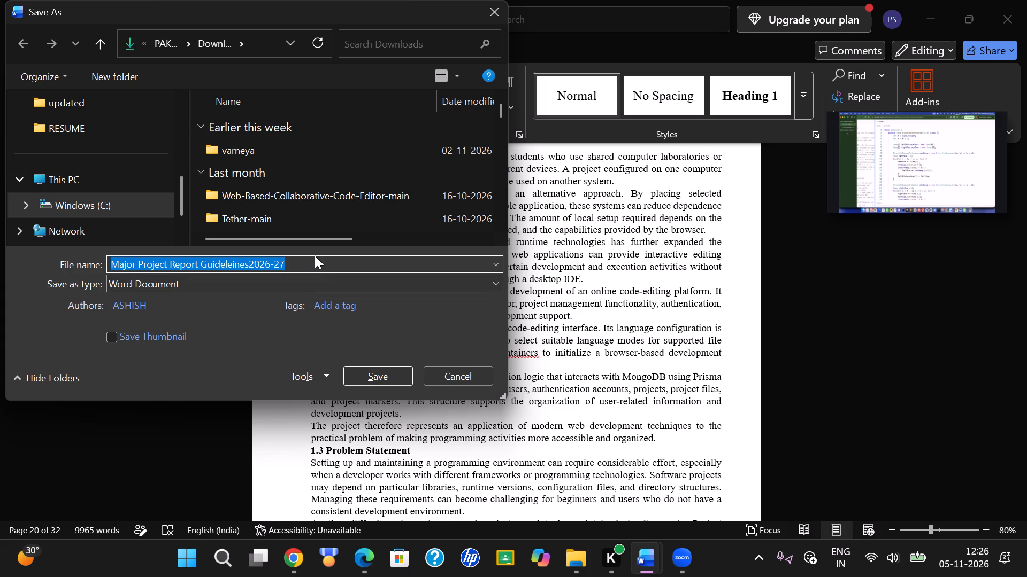
{"action": "left_click", "coordinate": [315, 255]}
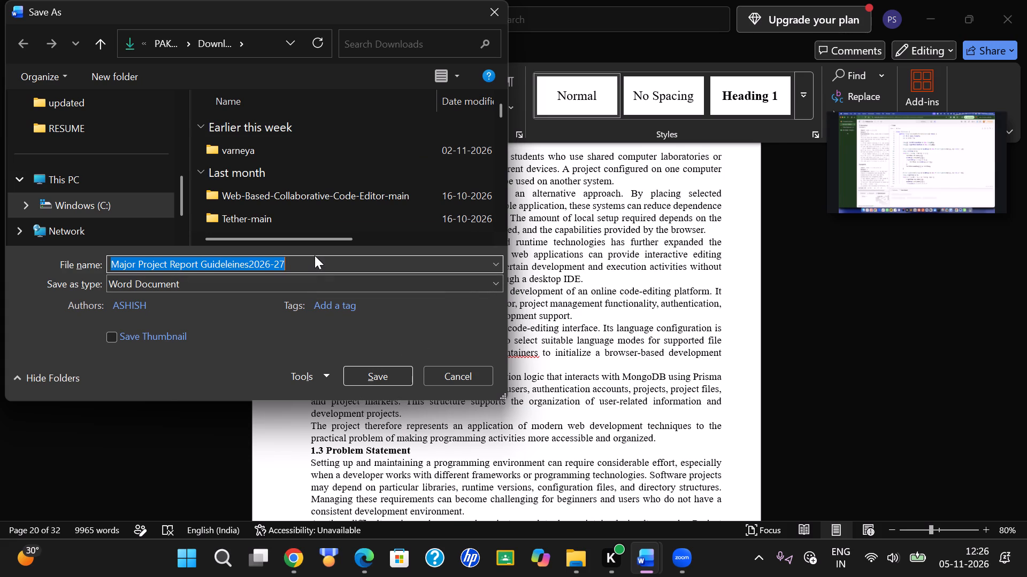
{"action": "left_click", "coordinate": [248, 266]}
{"action": "key", "text": "BackSpace"}
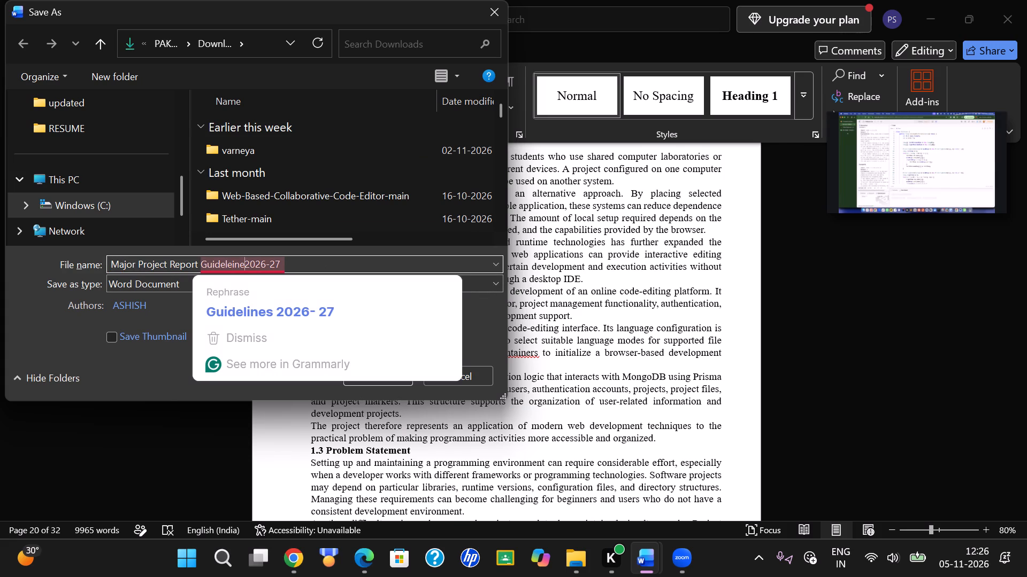
{"action": "key", "text": "BackSpace"}
{"action": "key", "text": "BackSpace"}
{"action": "key", "text": "BackSpace"}
{"action": "key", "text": "BackSpace"}
{"action": "key", "text": "BackSpace"}
{"action": "key", "text": "BackSpace"}
{"action": "key", "text": "BackSpace"}
{"action": "key", "text": "BackSpace"}
{"action": "key", "text": "BackSpace"}
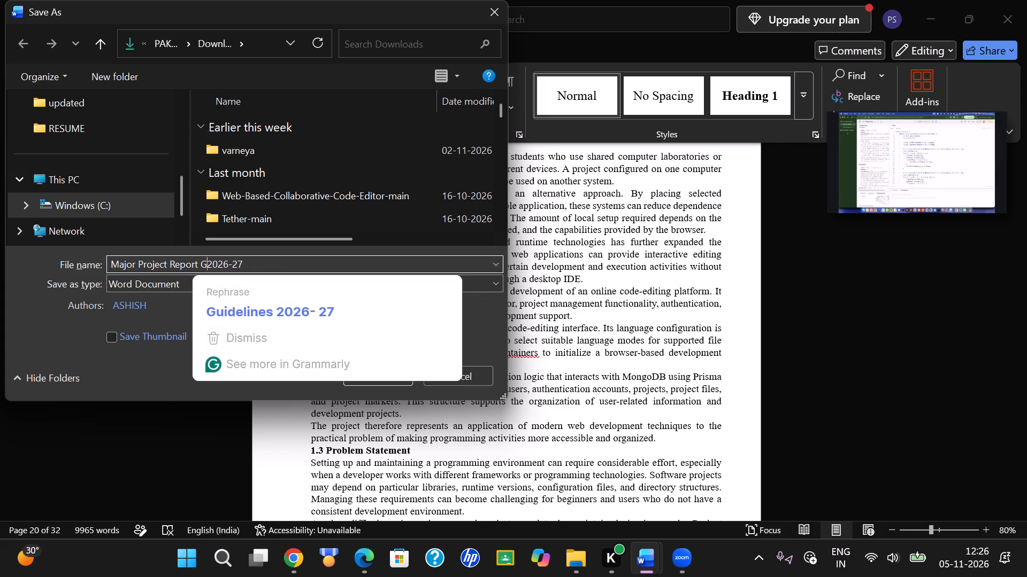
{"action": "key", "text": "BackSpace"}
{"action": "key", "text": "BackSpace"}
{"action": "key", "text": "space"}
{"action": "key", "text": "Return"}
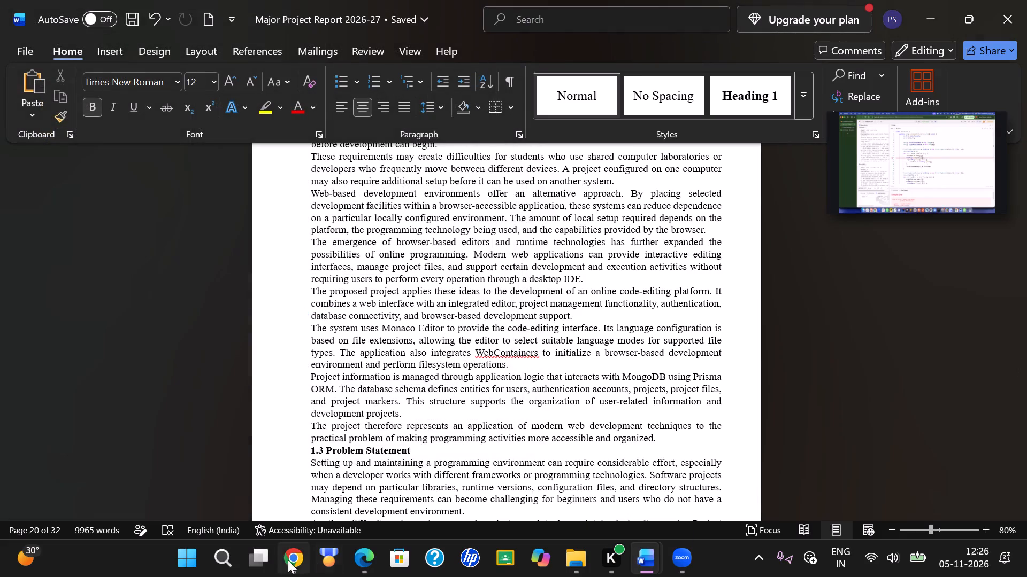